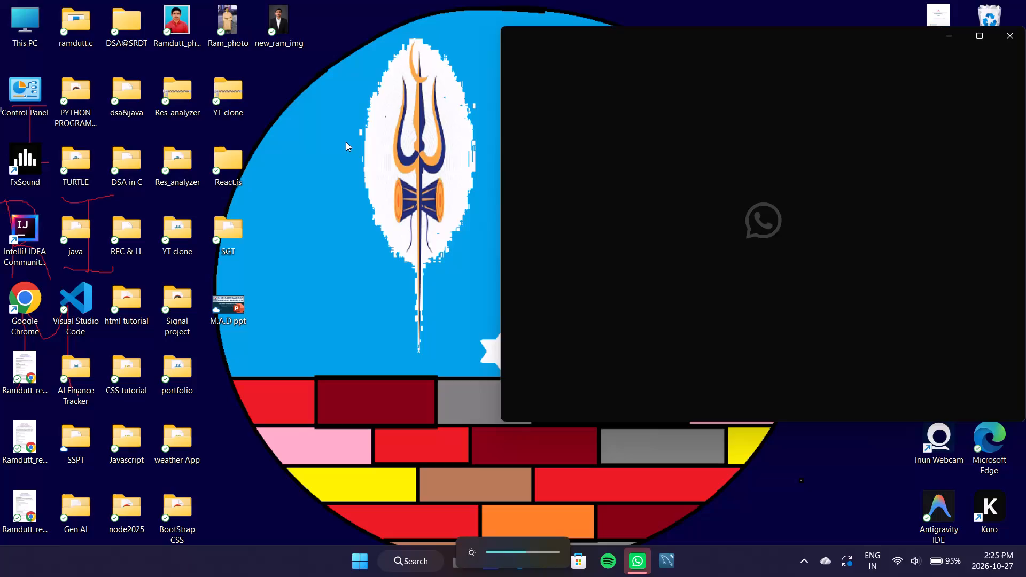
Clear the desktop by closing the WhatsApp and PocketIQ windows, refreshing the desktop in between.
{"action": "left_click", "coordinate": [1003, 32]}
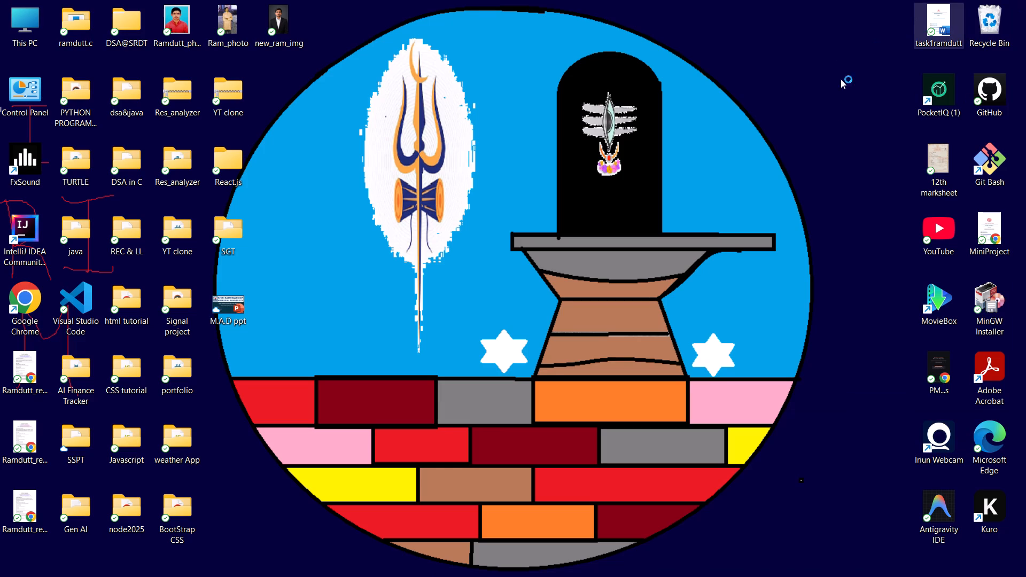
{"action": "right_click", "coordinate": [688, 118]}
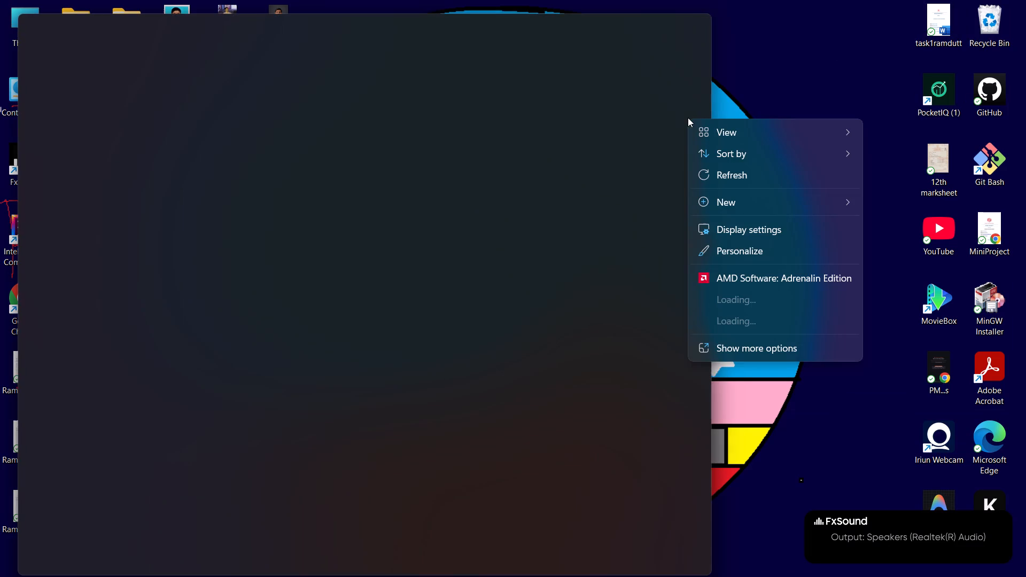
{"action": "left_click", "coordinate": [727, 181]}
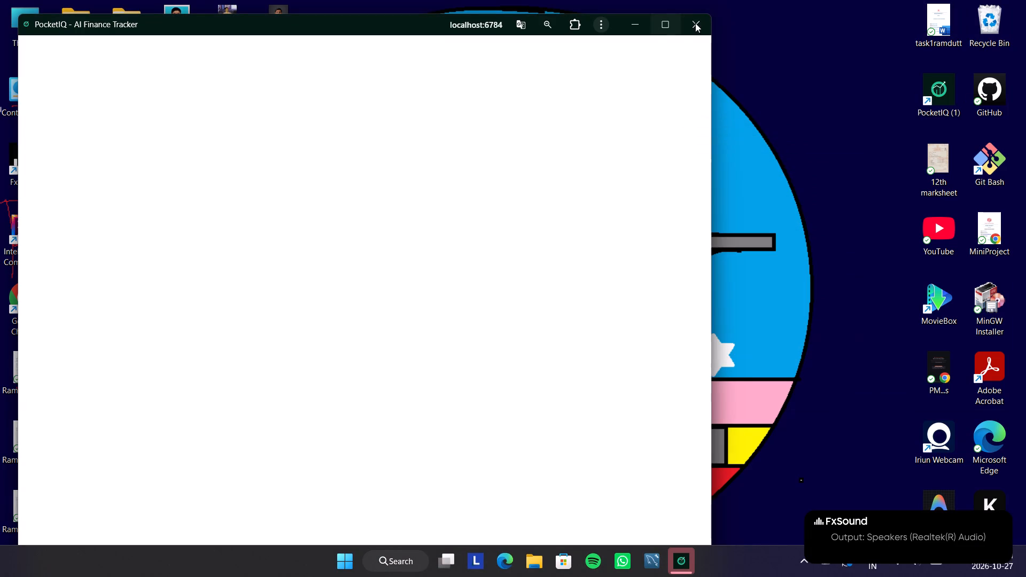
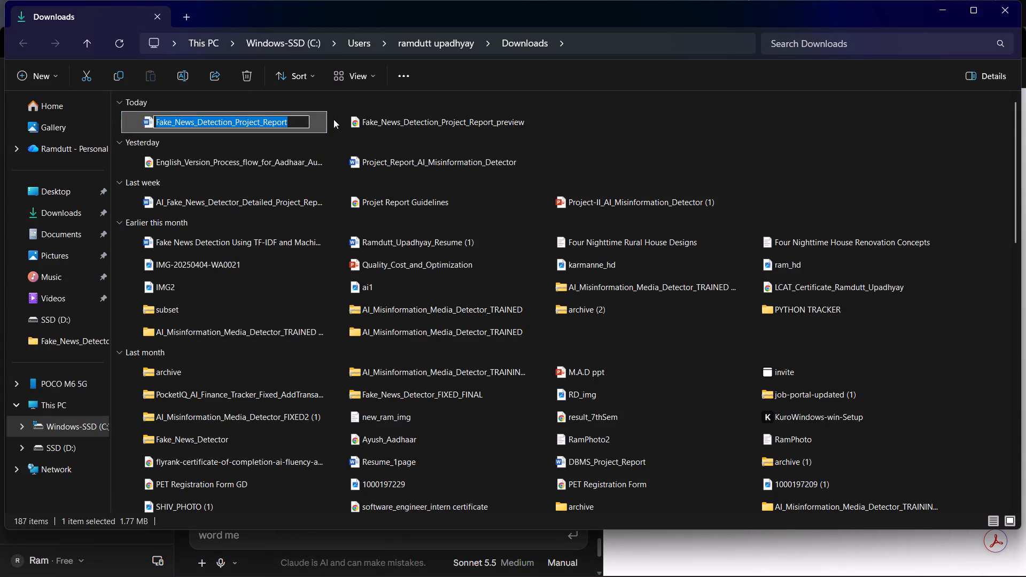
{"action": "left_click", "coordinate": [593, 135]}
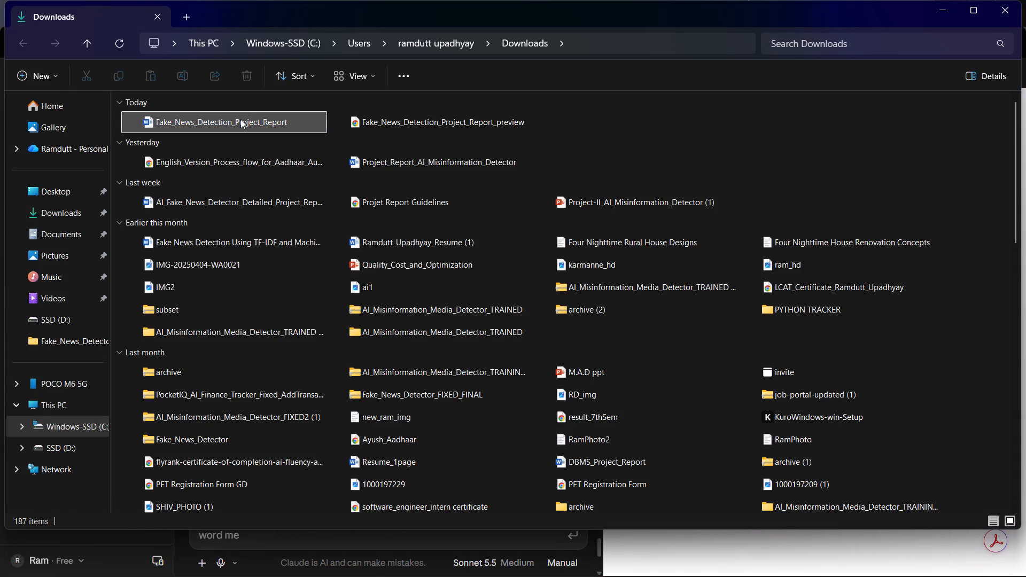
Open Fake_News_Detection_Project_Report in a maximized Word window and enable editing.
{"action": "double_click", "coordinate": [240, 119]}
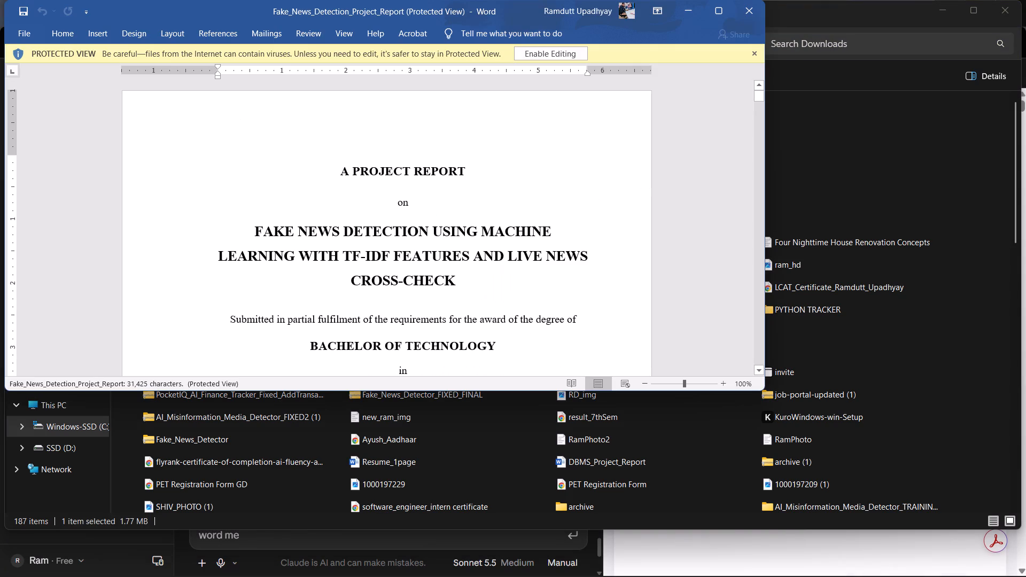
{"action": "left_click", "coordinate": [718, 11]}
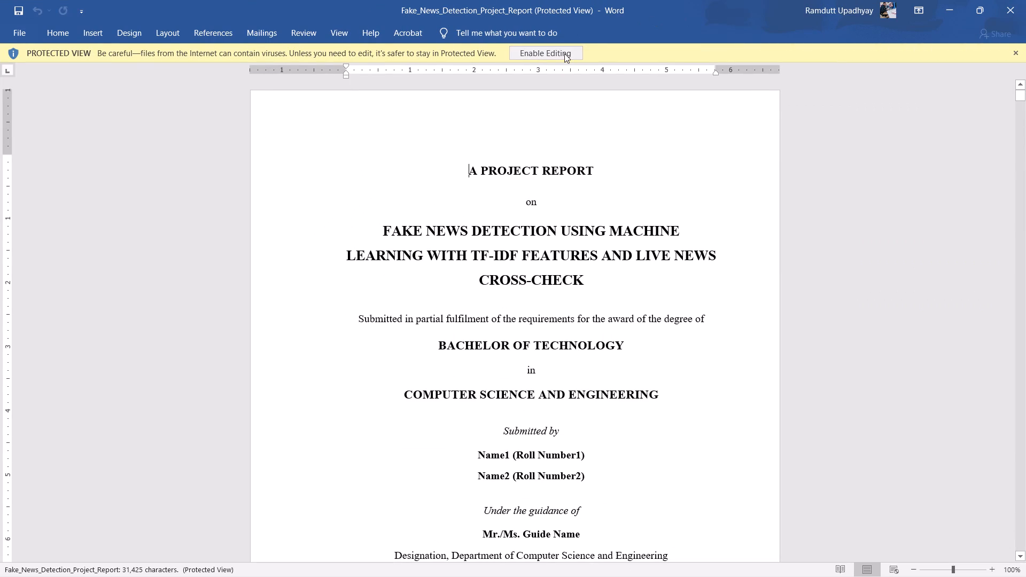
{"action": "left_click", "coordinate": [564, 53]}
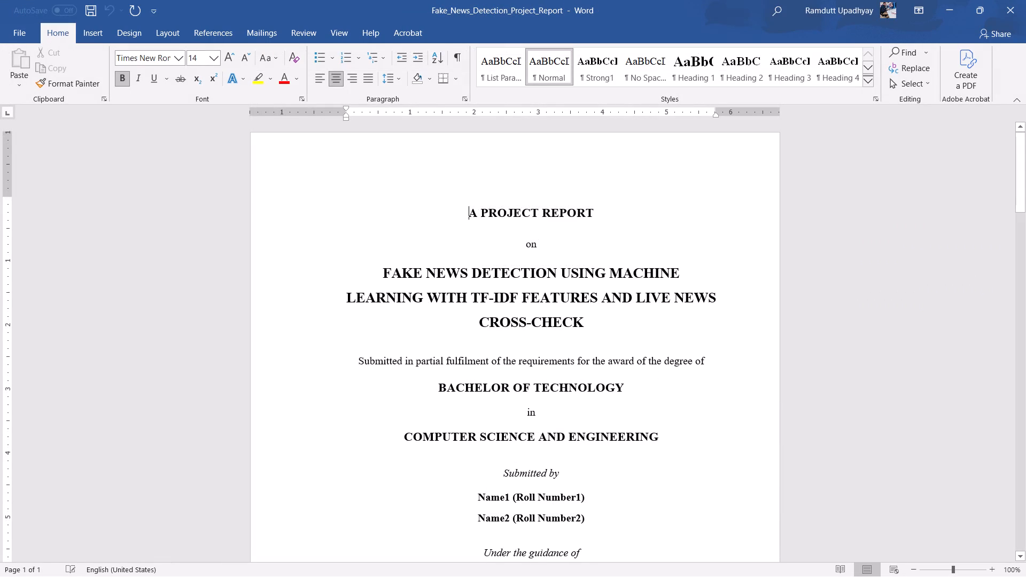
Look through the report's front pages, from the title page and Declaration to the Project Progress Report and Acknowledgement.
{"action": "scroll", "coordinate": [430, 298], "scroll_direction": "down", "scroll_amount": 2}
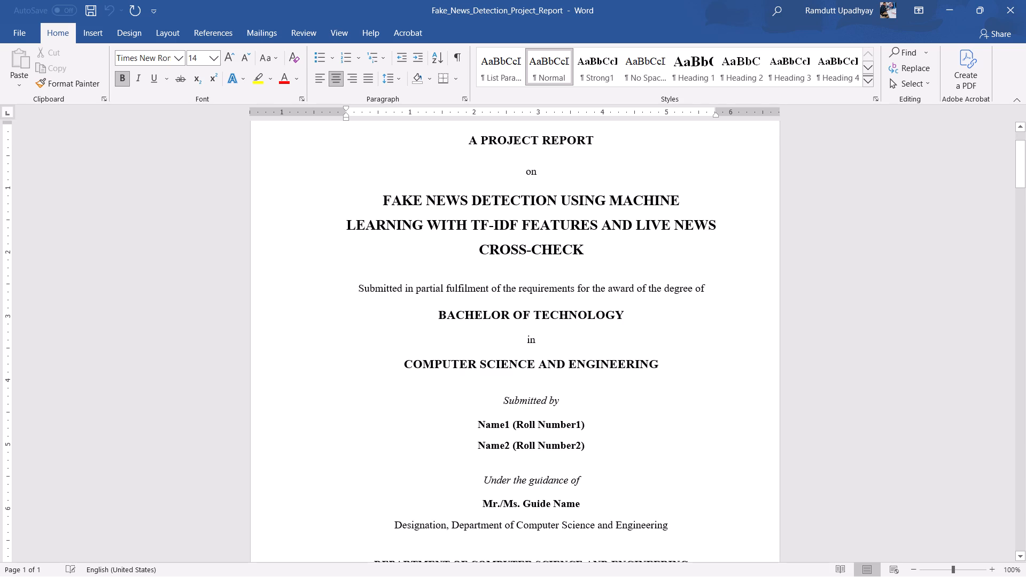
{"action": "scroll", "coordinate": [430, 298], "scroll_direction": "down", "scroll_amount": 1}
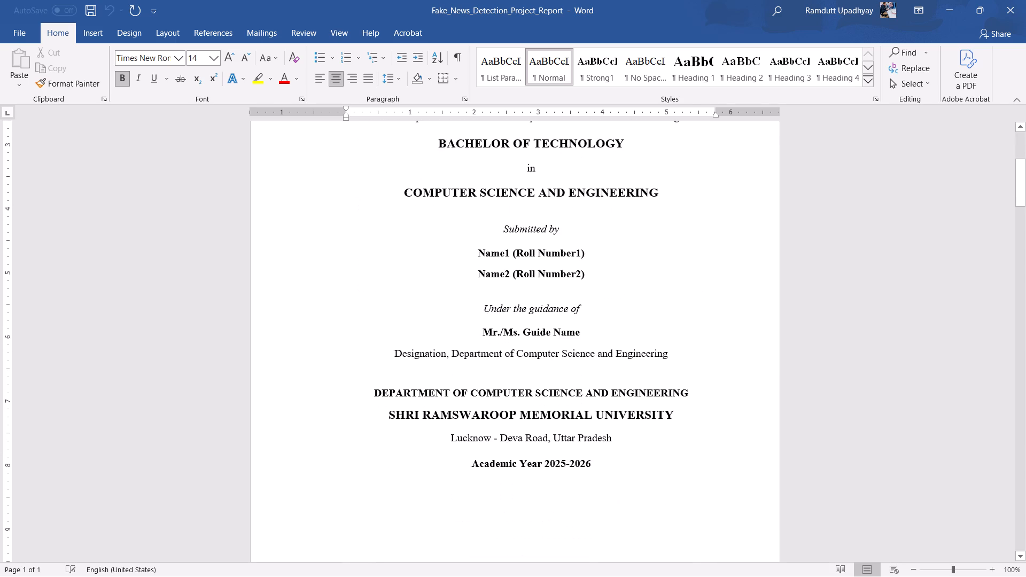
{"action": "scroll", "coordinate": [430, 298], "scroll_direction": "up", "scroll_amount": 1}
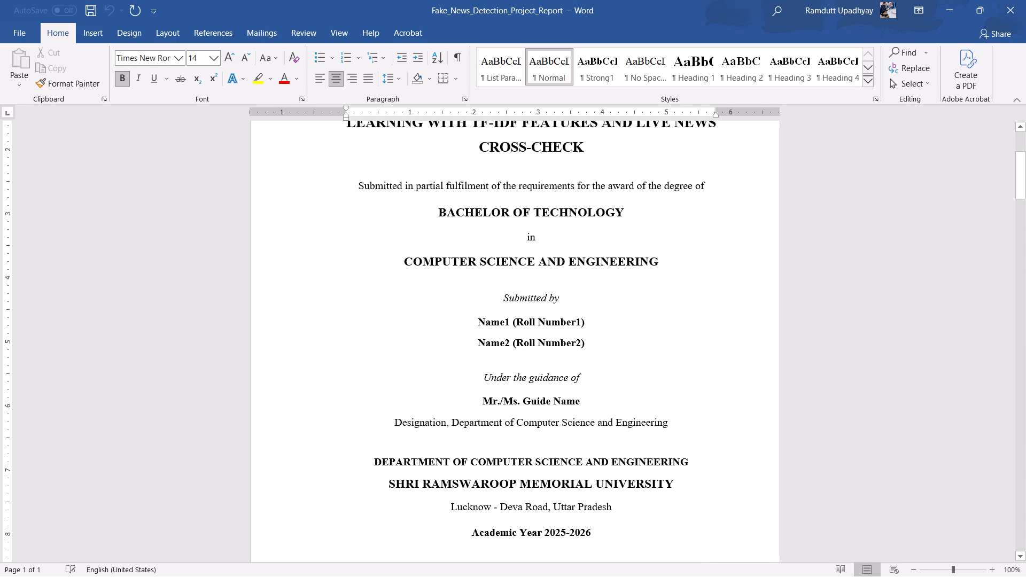
{"action": "scroll", "coordinate": [430, 298], "scroll_direction": "down", "scroll_amount": 1}
{"action": "scroll", "coordinate": [430, 298], "scroll_direction": "up", "scroll_amount": 1}
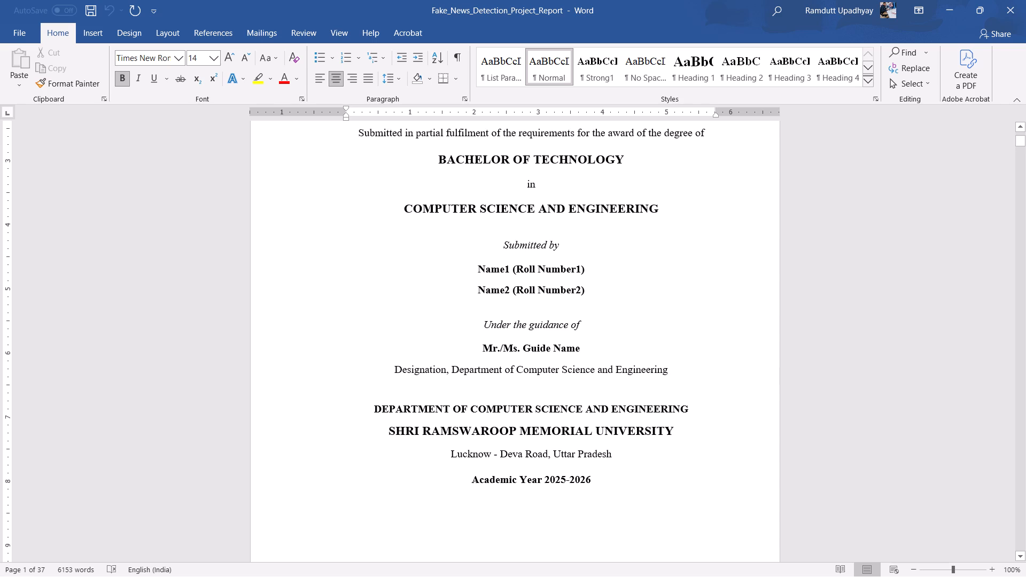
{"action": "scroll", "coordinate": [430, 298], "scroll_direction": "down", "scroll_amount": 1}
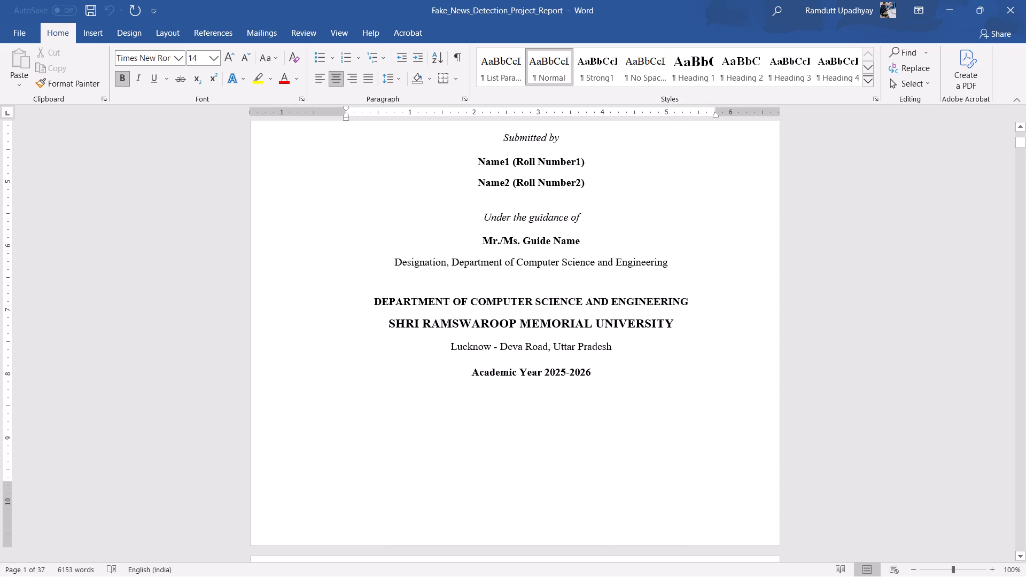
{"action": "scroll", "coordinate": [430, 298], "scroll_direction": "down", "scroll_amount": 1}
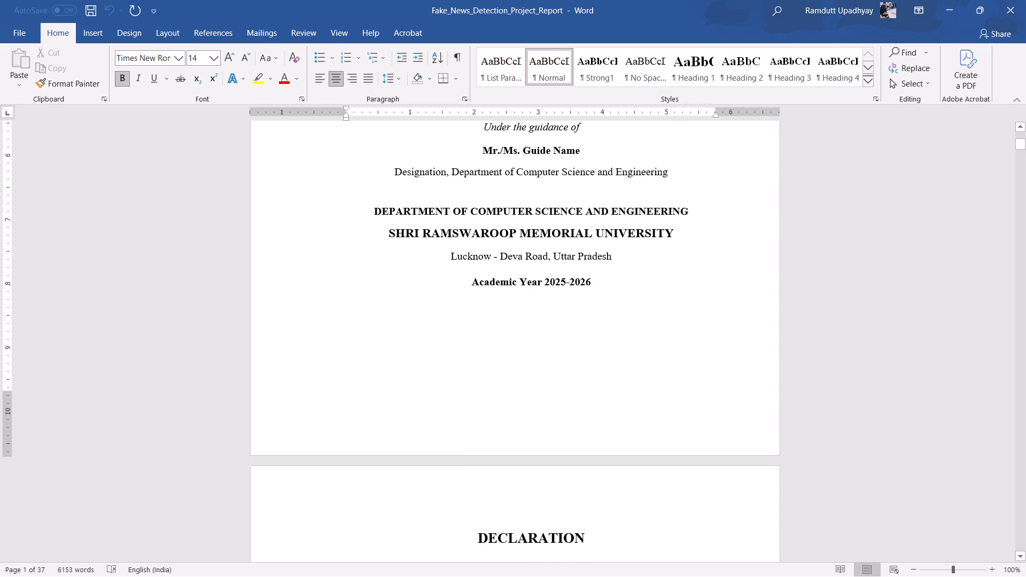
{"action": "scroll", "coordinate": [430, 298], "scroll_direction": "down", "scroll_amount": 2}
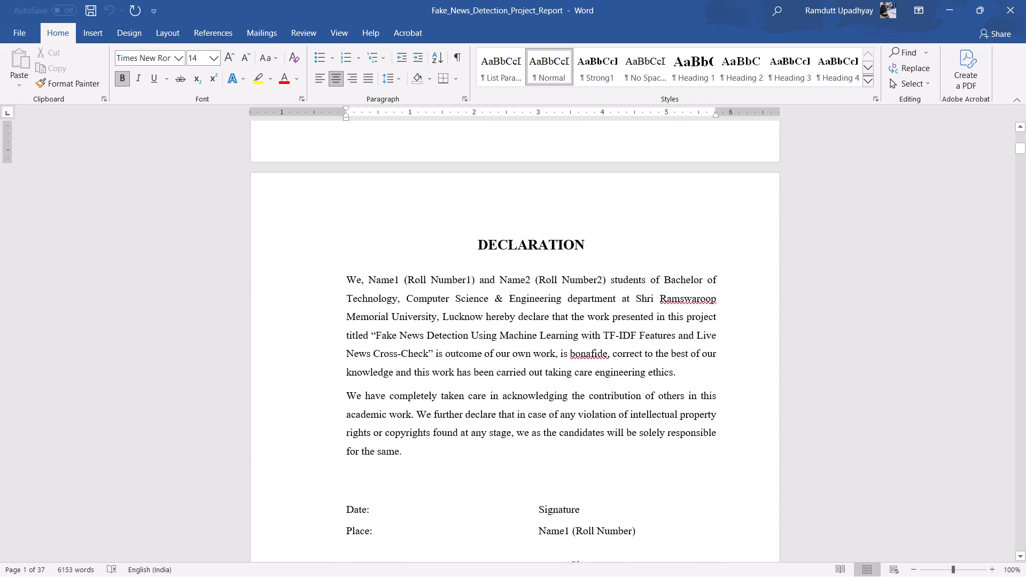
{"action": "scroll", "coordinate": [430, 298], "scroll_direction": "down", "scroll_amount": 1}
{"action": "scroll", "coordinate": [430, 298], "scroll_direction": "up", "scroll_amount": 1}
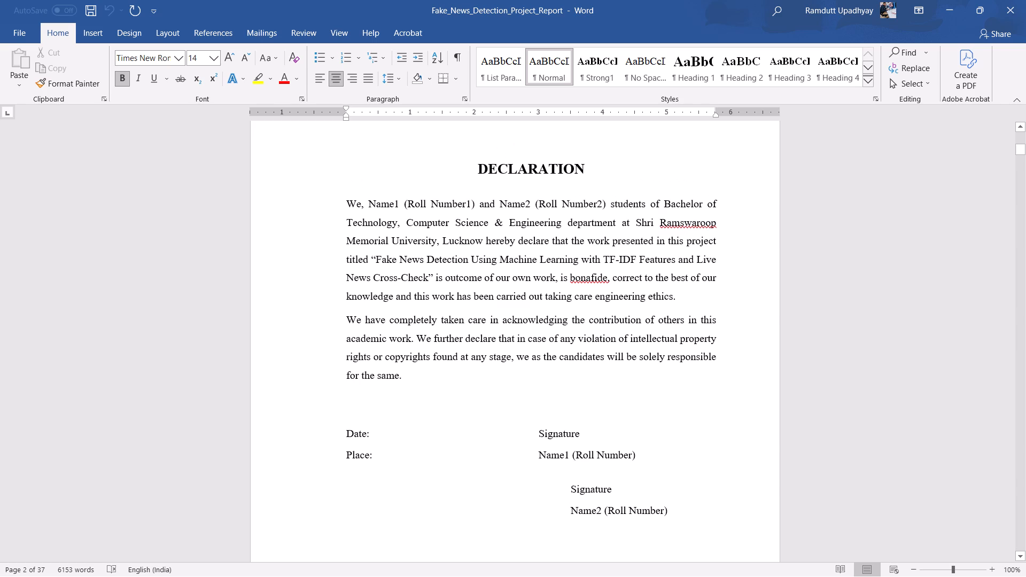
{"action": "scroll", "coordinate": [430, 298], "scroll_direction": "down", "scroll_amount": 7}
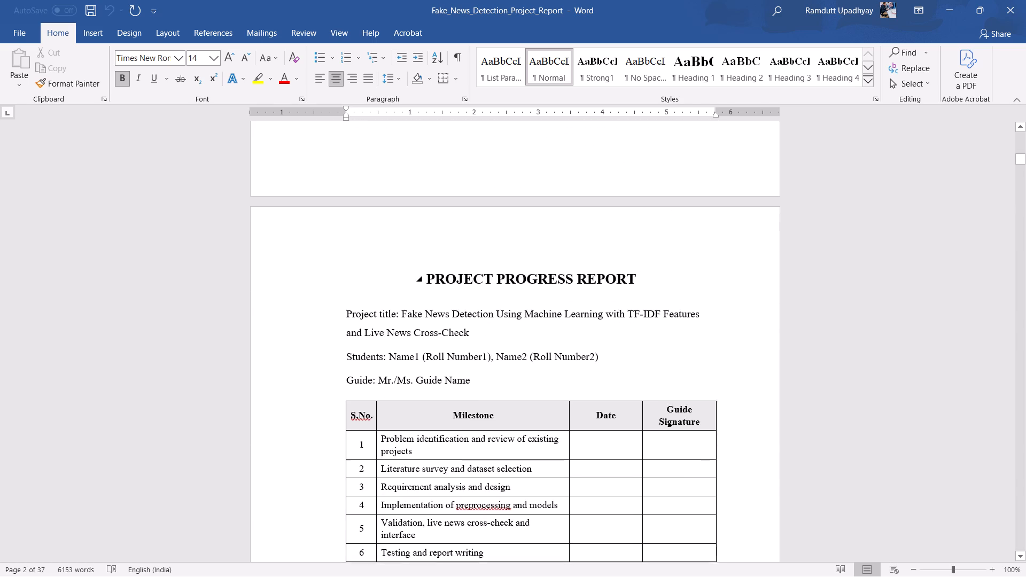
{"action": "scroll", "coordinate": [430, 298], "scroll_direction": "down", "scroll_amount": 5}
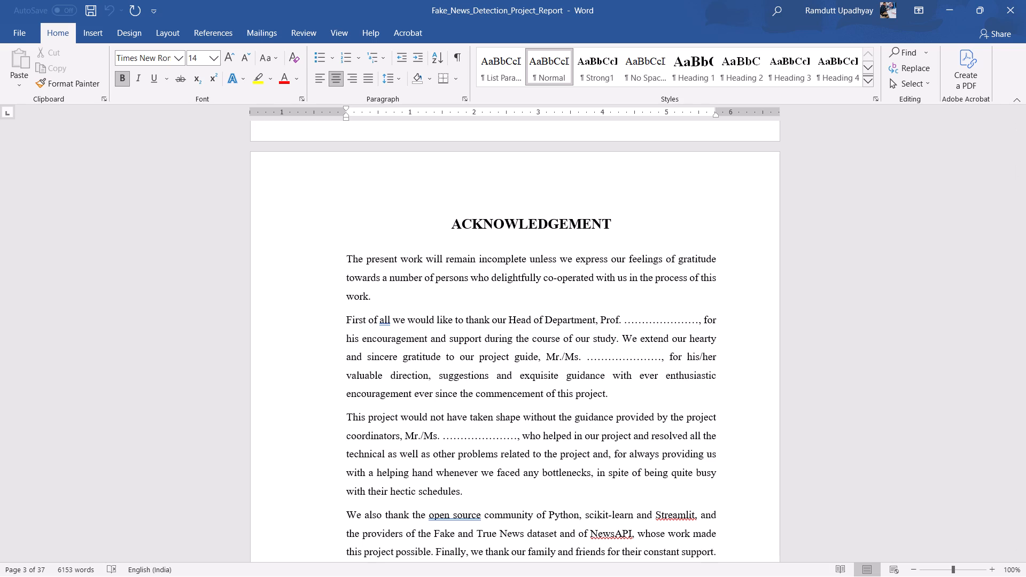
Delete the professor's name placeholder, with its "Prof." title and commas, after "Head of Department" in the Acknowledgement's second paragraph.
{"action": "left_click", "coordinate": [703, 322]}
{"action": "key", "text": "Left"}
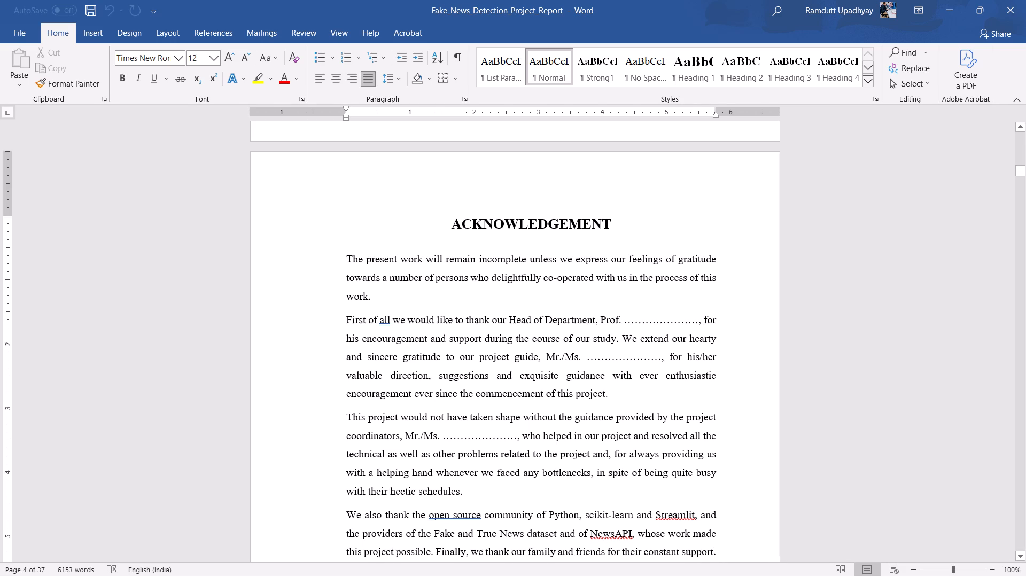
{"action": "key", "text": "BackSpace"}
{"action": "key", "text": "BackSpace"}
{"action": "key", "text": "BackSpace"}
{"action": "key", "text": "BackSpace"}
{"action": "key", "text": "BackSpace"}
{"action": "key", "text": "BackSpace"}
{"action": "key", "text": "BackSpace"}
{"action": "key", "text": "BackSpace"}
{"action": "key", "text": "BackSpace"}
{"action": "key", "text": "BackSpace"}
{"action": "key", "text": "BackSpace"}
{"action": "key", "text": "BackSpace"}
{"action": "key", "text": "BackSpace"}
{"action": "key", "text": "BackSpace"}
{"action": "key", "text": "BackSpace"}
{"action": "key", "text": "BackSpace"}
{"action": "key", "text": "BackSpace"}
{"action": "key", "text": "BackSpace"}
{"action": "key", "text": "BackSpace"}
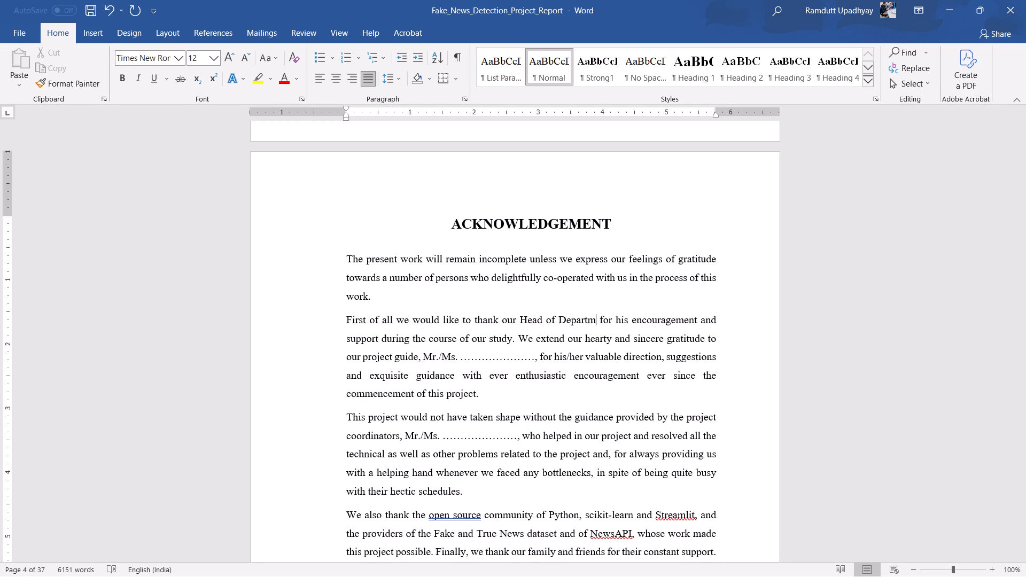
{"action": "key", "text": "ctrl+z"}
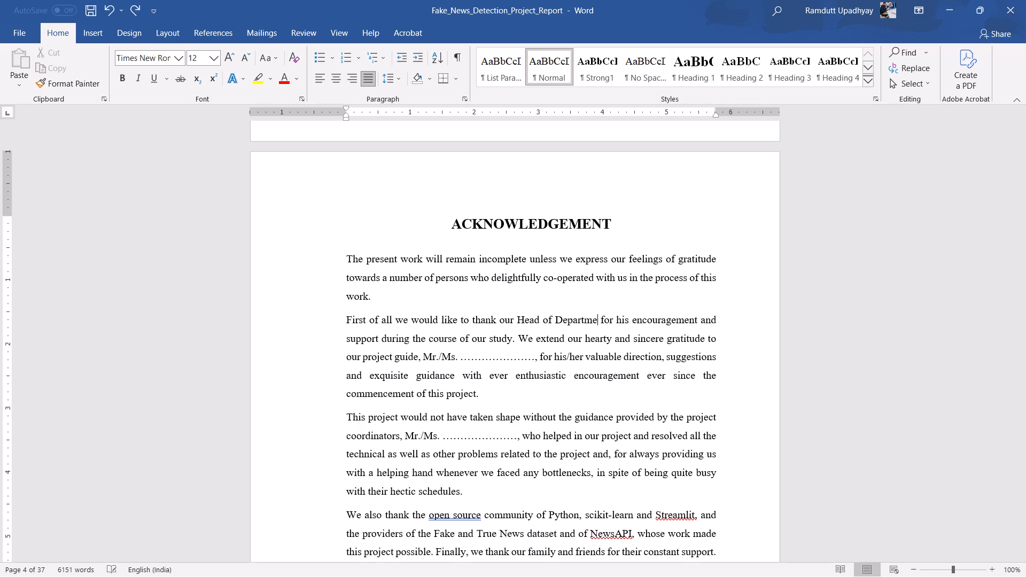
{"action": "key", "text": "ctrl+z"}
{"action": "key", "text": "ctrl+z"}
Reword "our Head of Department" in the Acknowledgement's second paragraph as "our Department".
{"action": "key", "text": "Left"}
{"action": "key", "text": "Left"}
{"action": "key", "text": "Left"}
{"action": "key", "text": "Left"}
{"action": "key", "text": "Left"}
{"action": "key", "text": "Left"}
{"action": "key", "text": "Left"}
{"action": "key", "text": "Left"}
{"action": "key", "text": "Left"}
{"action": "key", "text": "Left"}
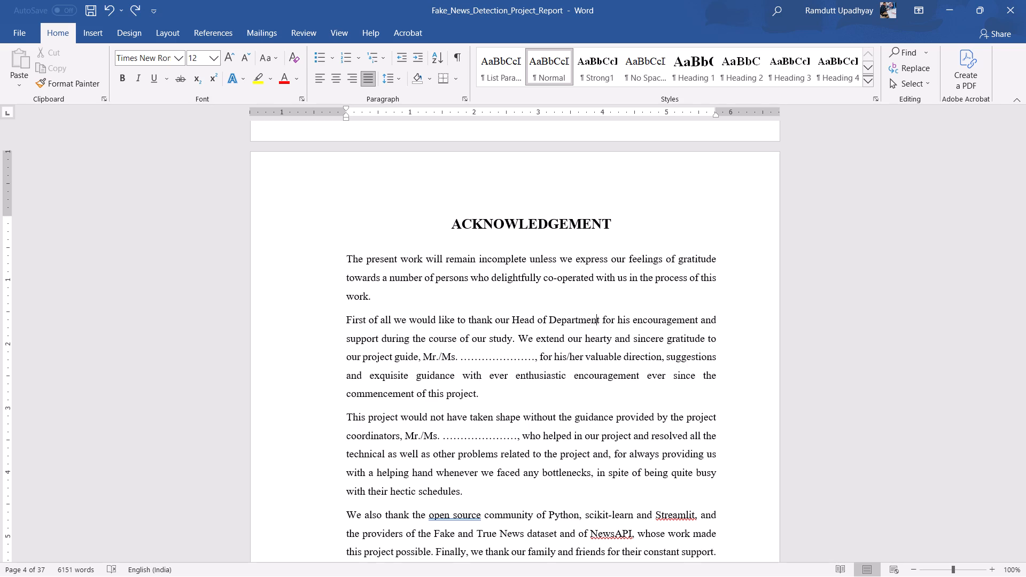
{"action": "key", "text": "Left"}
{"action": "key", "text": "Left"}
{"action": "key", "text": "Left"}
{"action": "key", "text": "Left"}
{"action": "key", "text": "BackSpace"}
{"action": "key", "text": "BackSpace"}
{"action": "key", "text": "BackSpace"}
{"action": "key", "text": "BackSpace"}
{"action": "key", "text": "BackSpace"}
{"action": "key", "text": "BackSpace"}
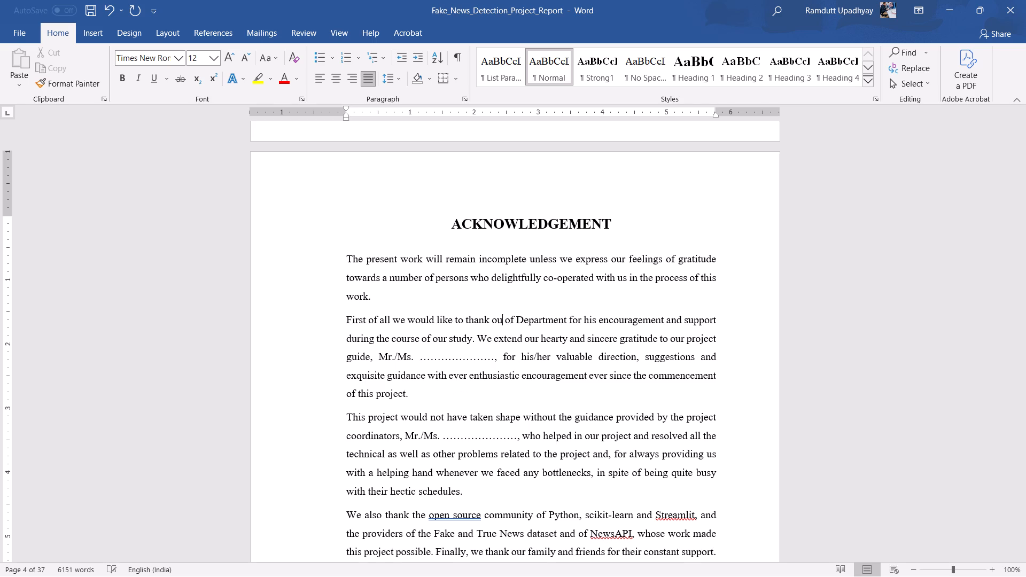
{"action": "key", "text": "BackSpace"}
{"action": "key", "text": "BackSpace"}
{"action": "key", "text": "BackSpace"}
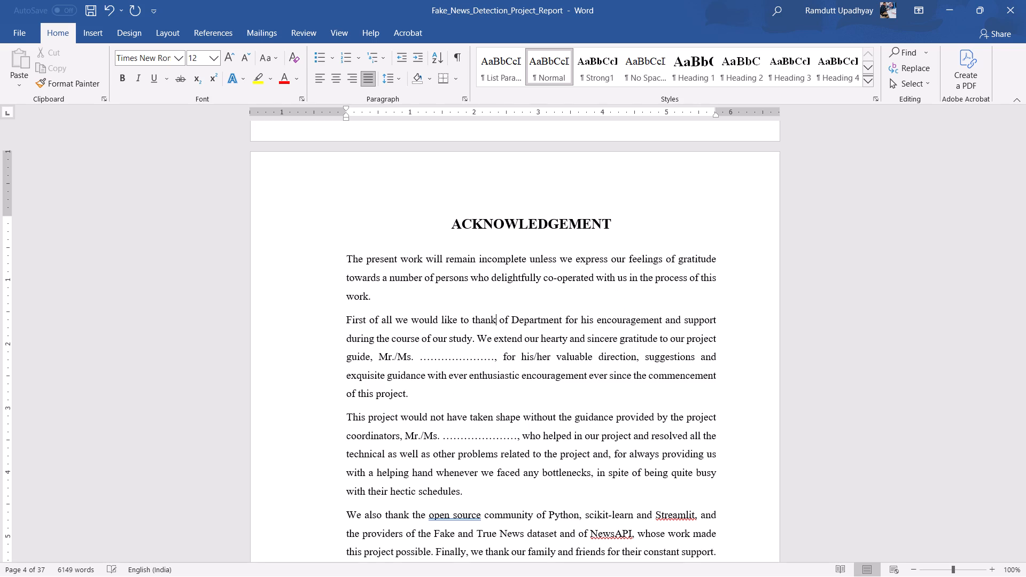
{"action": "key", "text": "Right"}
{"action": "key", "text": "Right"}
{"action": "key", "text": "Right"}
{"action": "key", "text": "BackSpace"}
{"action": "type", "text": "ur"}
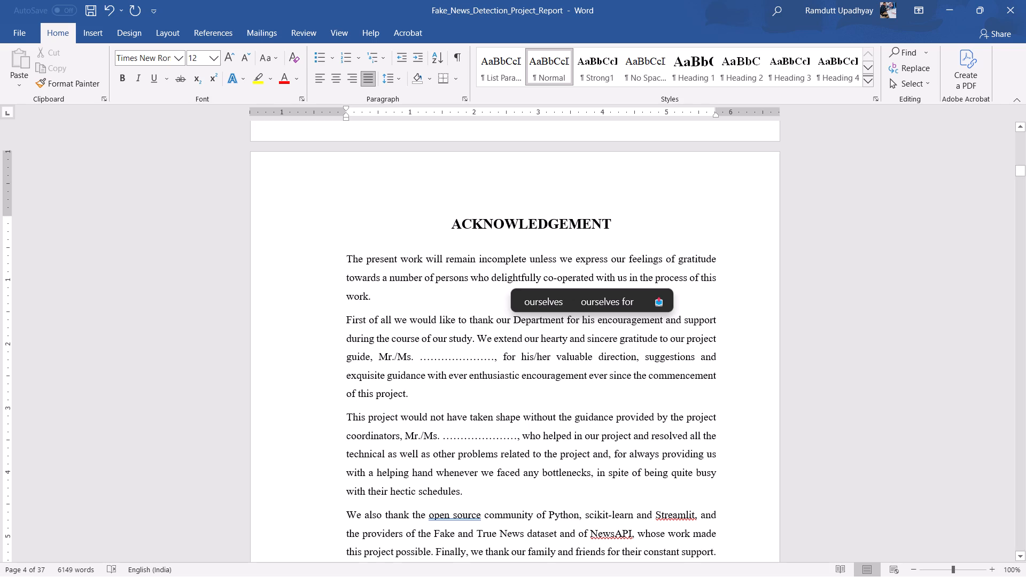
Look through the rest of the Acknowledgement, the Table of Contents and the List of Tables, up to the start of Chapter I.
{"action": "scroll", "coordinate": [459, 386], "scroll_direction": "down", "scroll_amount": 2}
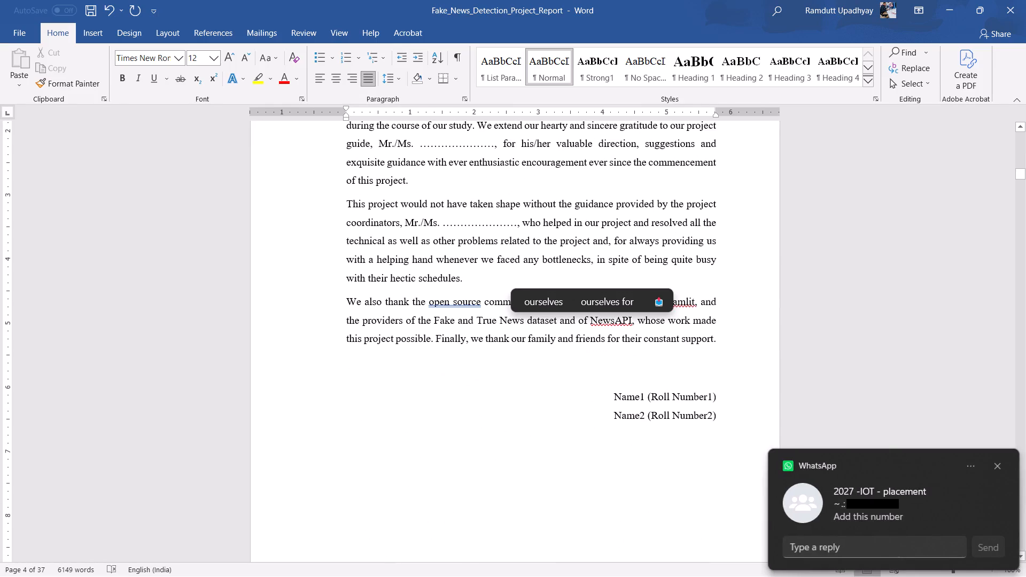
{"action": "scroll", "coordinate": [459, 386], "scroll_direction": "down", "scroll_amount": 4}
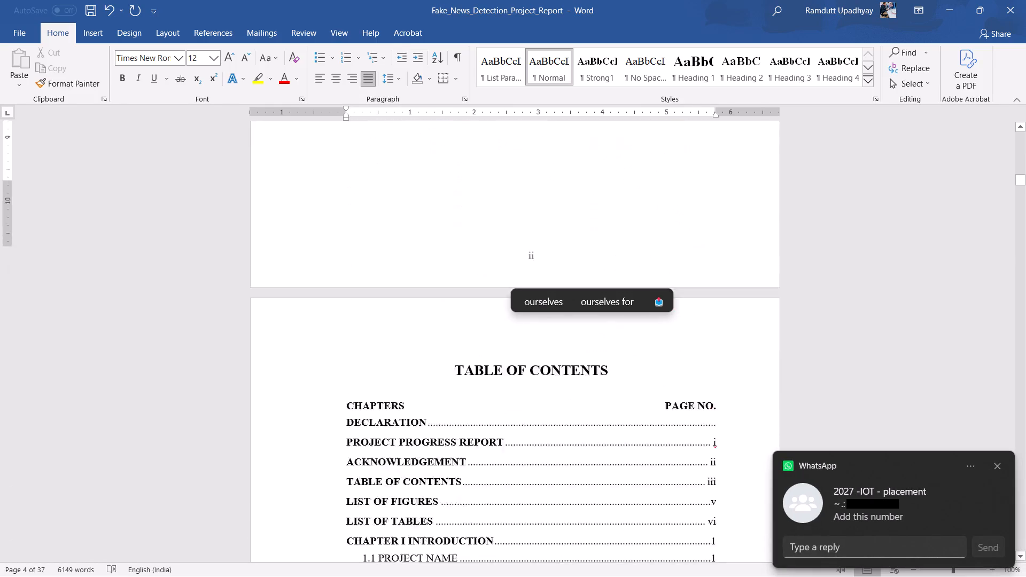
{"action": "scroll", "coordinate": [459, 386], "scroll_direction": "down", "scroll_amount": 6}
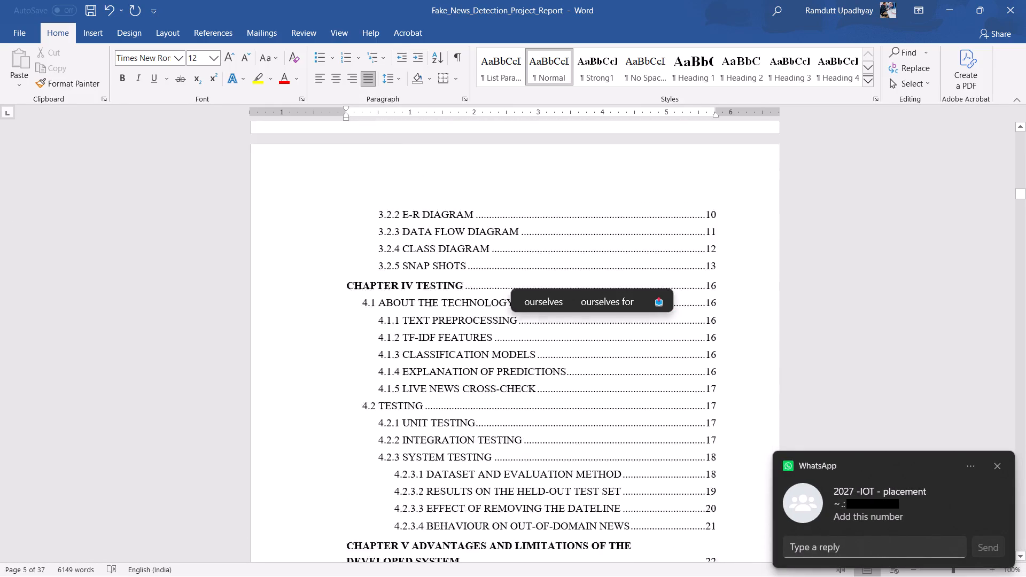
{"action": "scroll", "coordinate": [459, 386], "scroll_direction": "down", "scroll_amount": 7}
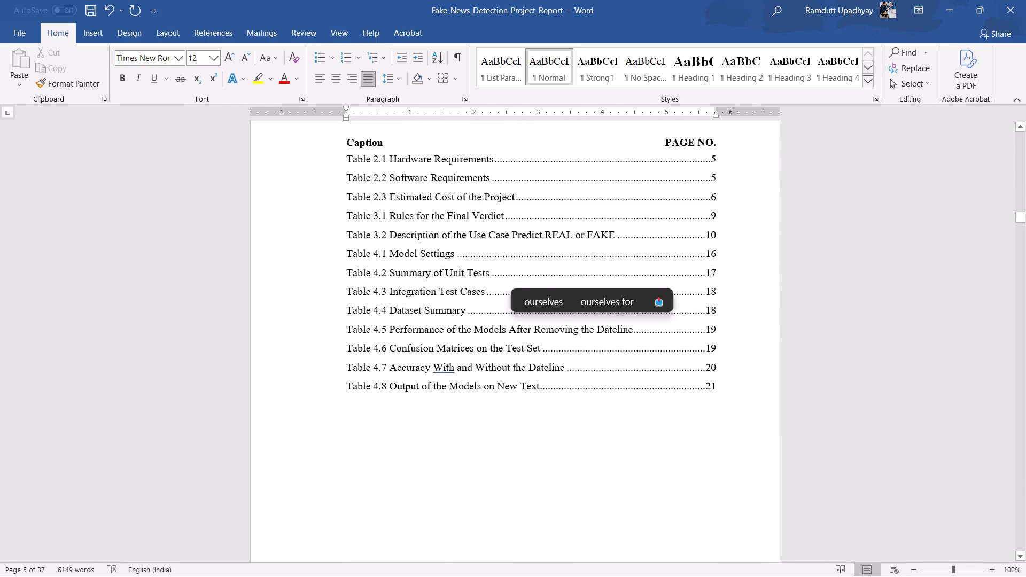
{"action": "scroll", "coordinate": [459, 386], "scroll_direction": "down", "scroll_amount": 4}
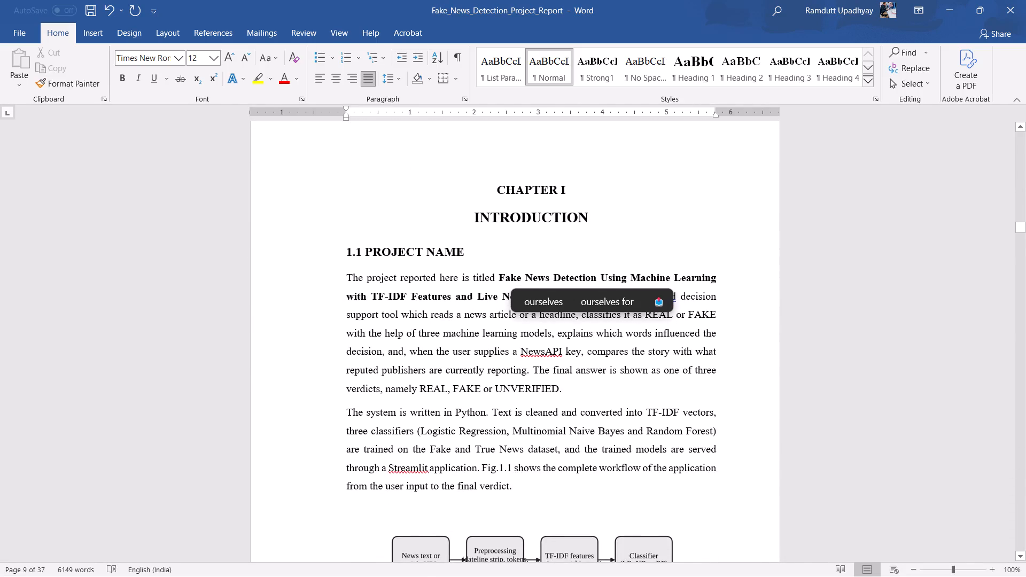
Look through Chapter I Introduction, from the project name and workflow figure through the preface sections to the project technology list.
{"action": "left_click", "coordinate": [974, 318]}
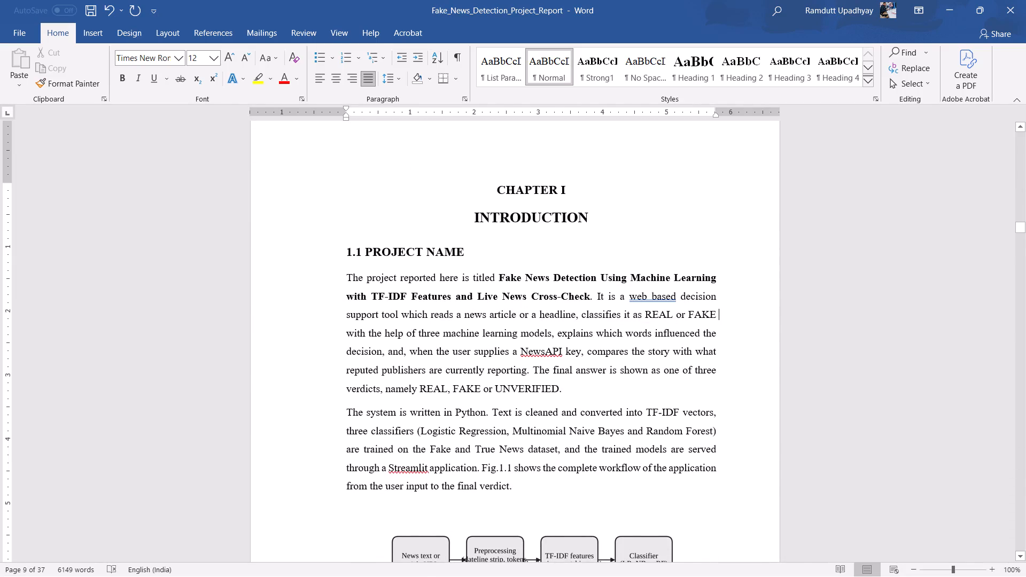
{"action": "scroll", "coordinate": [670, 425], "scroll_direction": "down", "scroll_amount": 2}
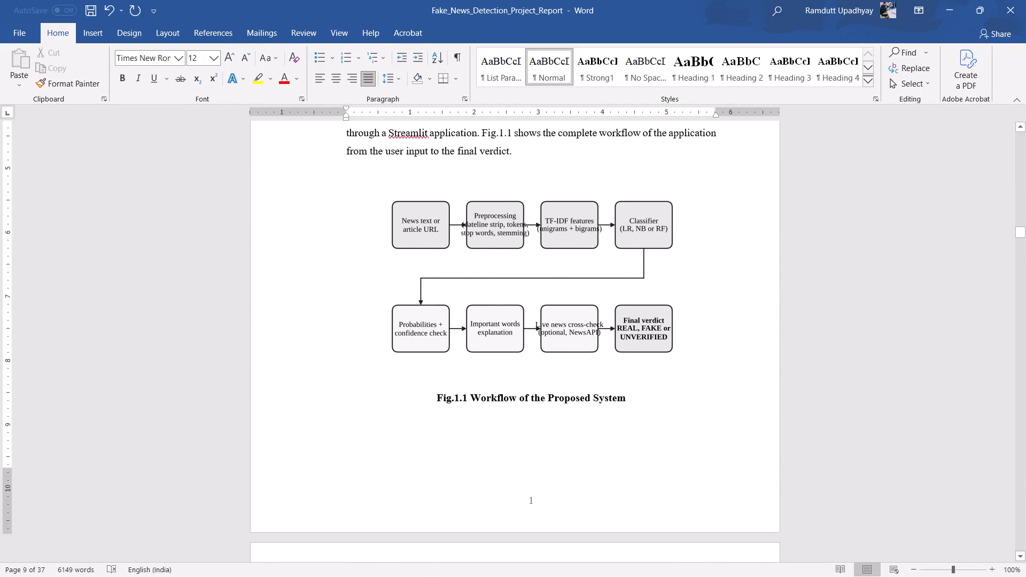
{"action": "scroll", "coordinate": [670, 425], "scroll_direction": "down", "scroll_amount": 2}
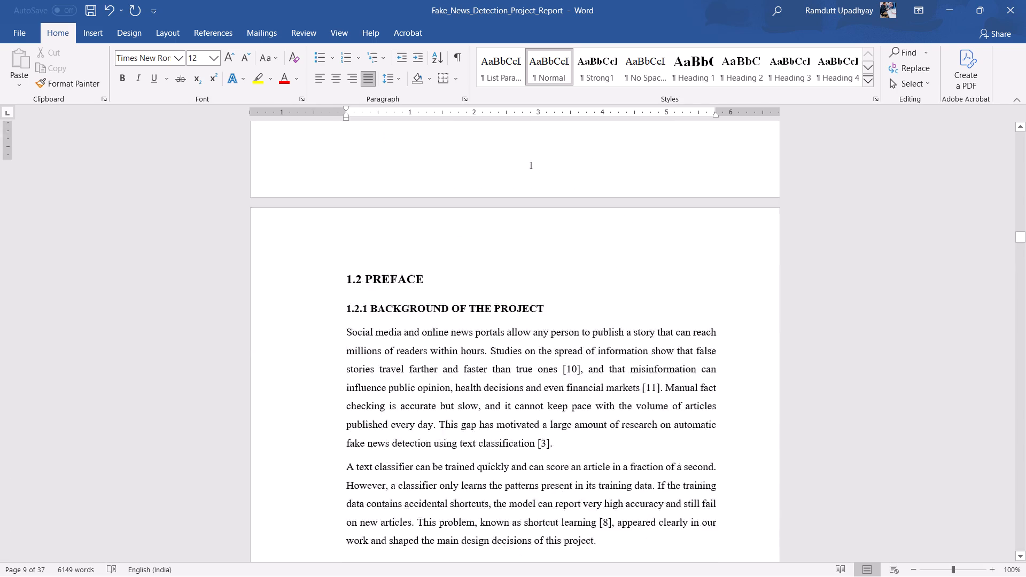
{"action": "scroll", "coordinate": [670, 425], "scroll_direction": "down", "scroll_amount": 6}
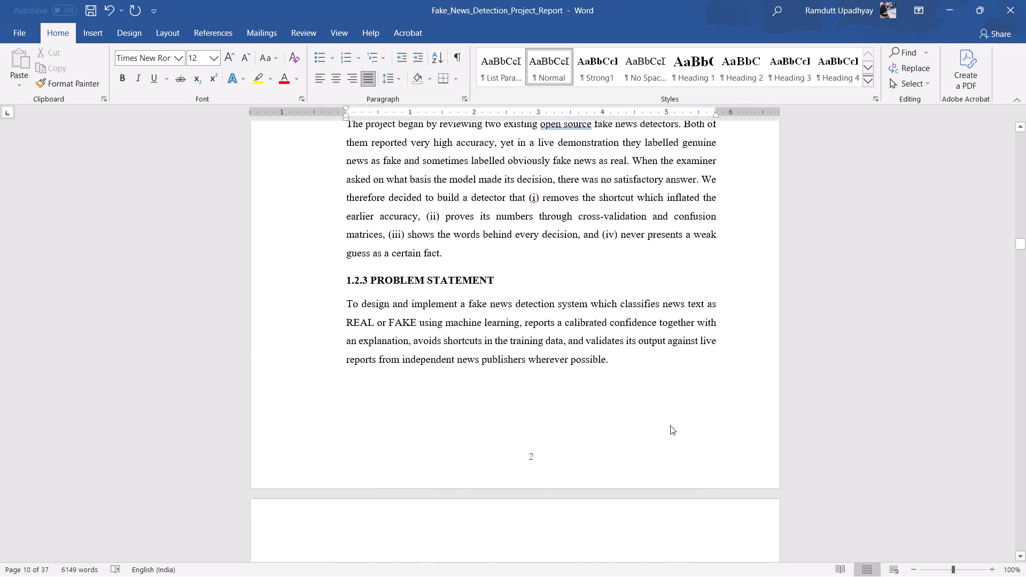
{"action": "scroll", "coordinate": [670, 425], "scroll_direction": "down", "scroll_amount": 3}
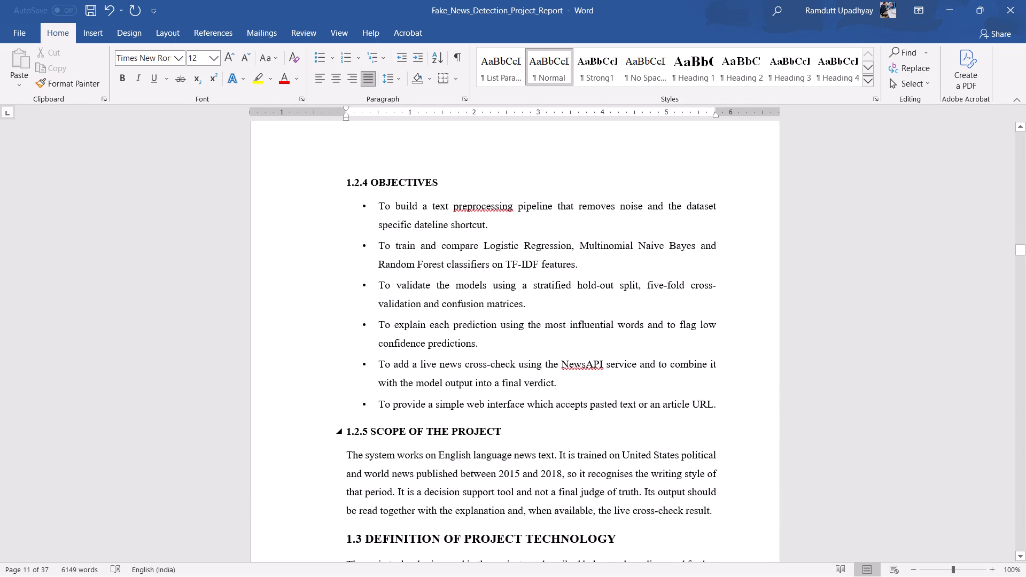
{"action": "scroll", "coordinate": [670, 425], "scroll_direction": "down", "scroll_amount": 5}
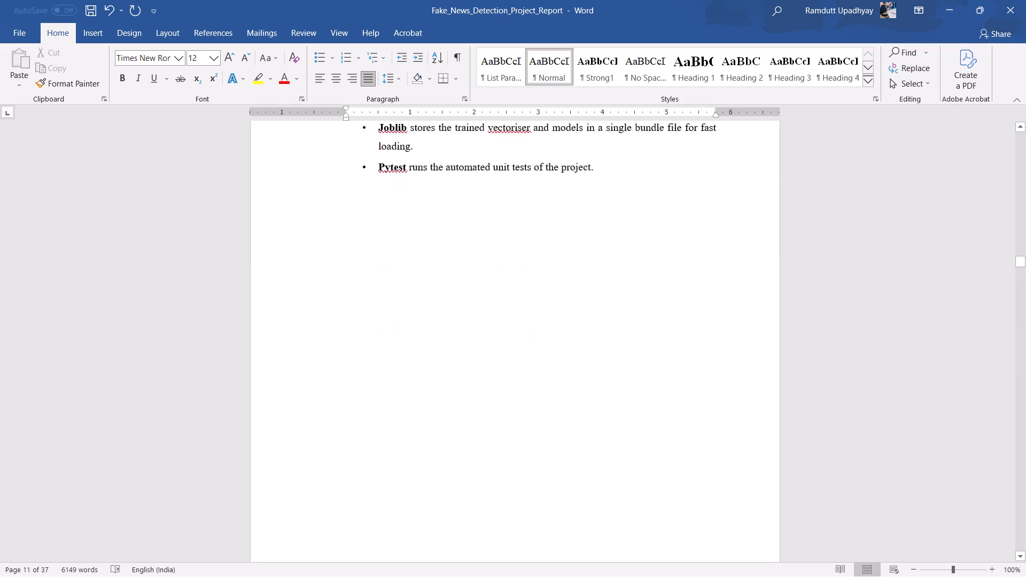
Look through Chapter II, from the requirements analysis and software requirements table to the feasibility study and Table 2.3 Estimated Cost of the Project.
{"action": "scroll", "coordinate": [670, 425], "scroll_direction": "down", "scroll_amount": 4}
{"action": "scroll", "coordinate": [670, 425], "scroll_direction": "up", "scroll_amount": 1}
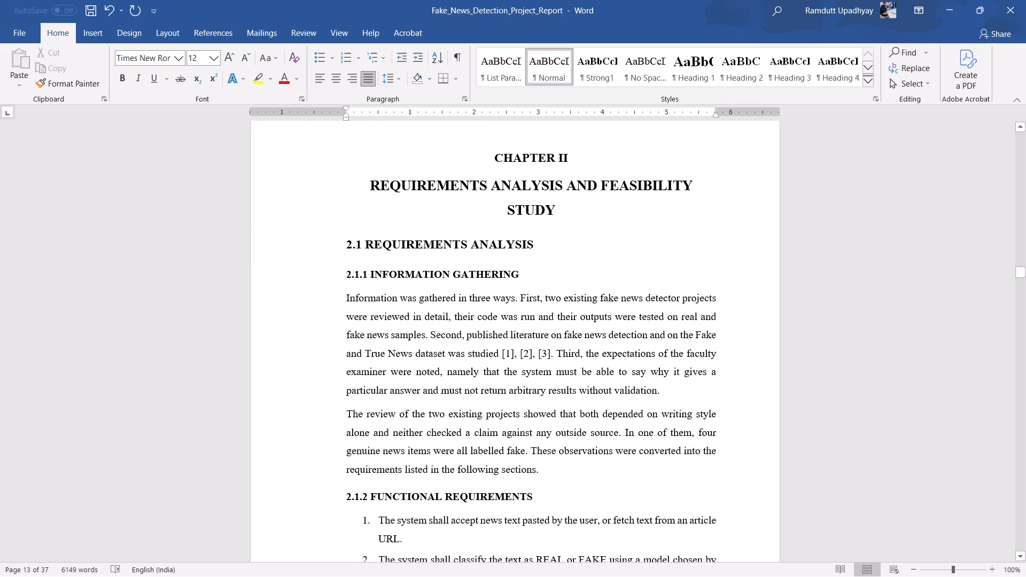
{"action": "scroll", "coordinate": [670, 425], "scroll_direction": "up", "scroll_amount": 1}
{"action": "scroll", "coordinate": [670, 425], "scroll_direction": "down", "scroll_amount": 3}
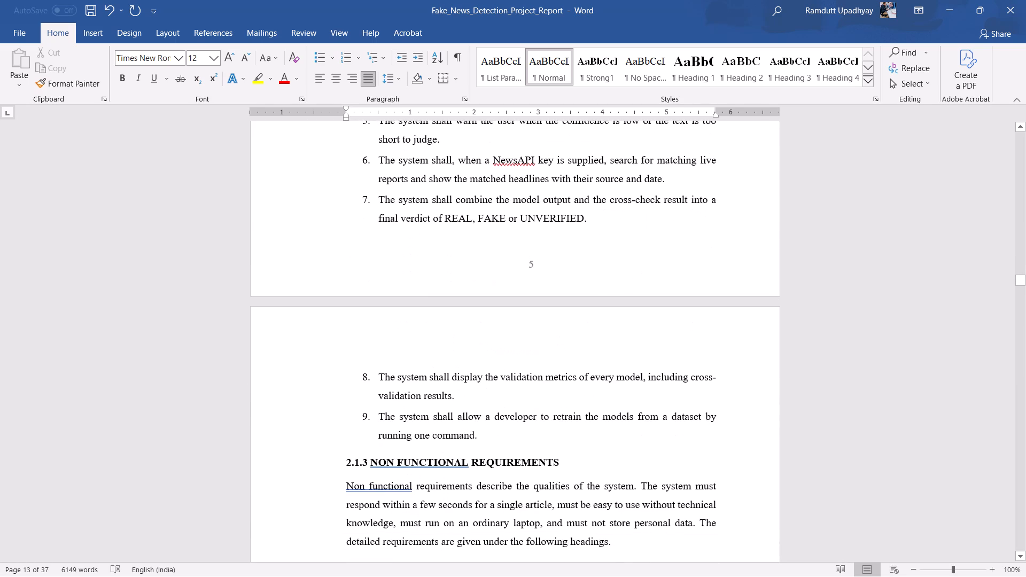
{"action": "scroll", "coordinate": [670, 425], "scroll_direction": "down", "scroll_amount": 5}
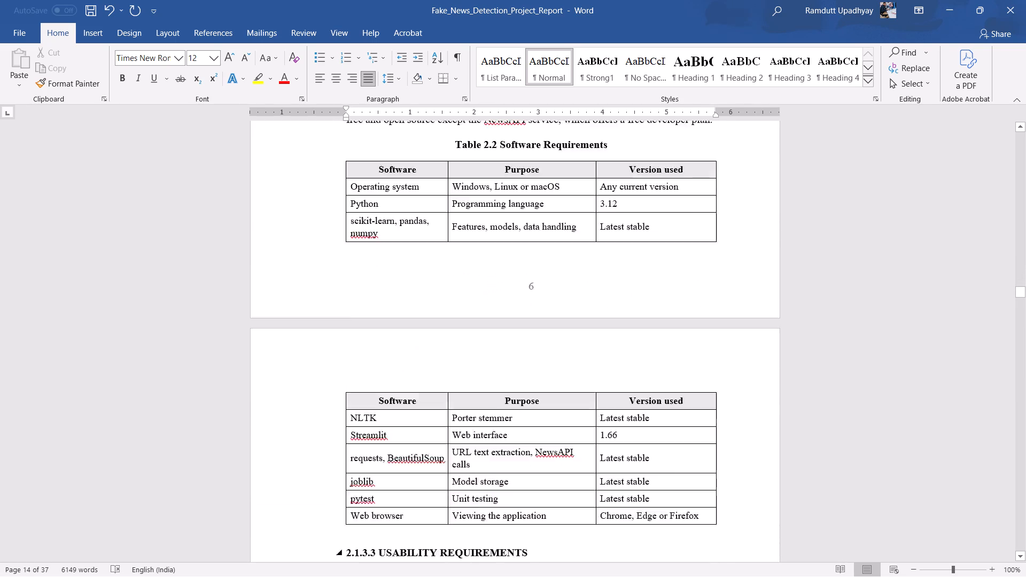
{"action": "scroll", "coordinate": [670, 425], "scroll_direction": "down", "scroll_amount": 5}
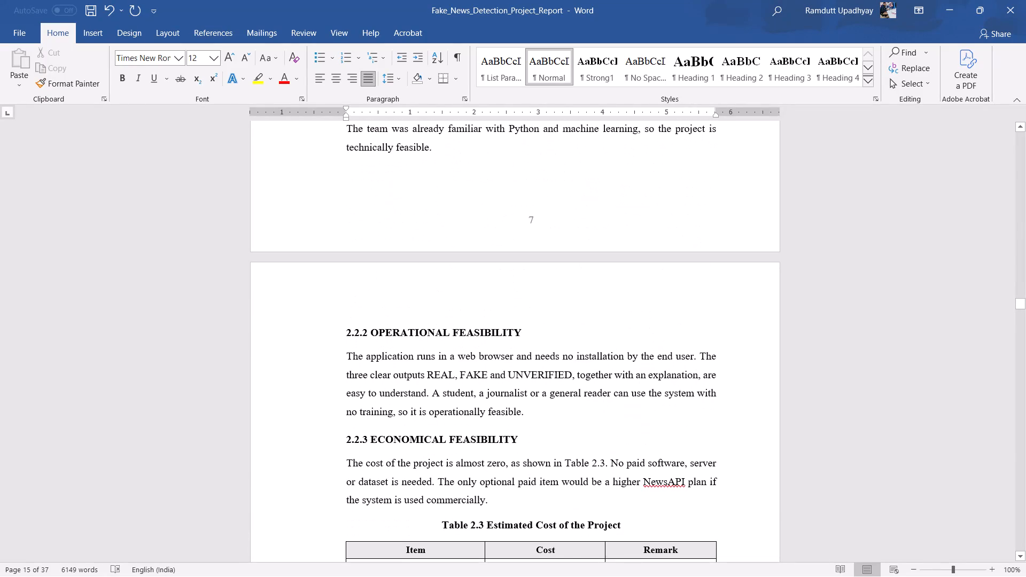
{"action": "scroll", "coordinate": [670, 425], "scroll_direction": "right", "scroll_amount": 2}
{"action": "scroll", "coordinate": [670, 425], "scroll_direction": "down", "scroll_amount": 2}
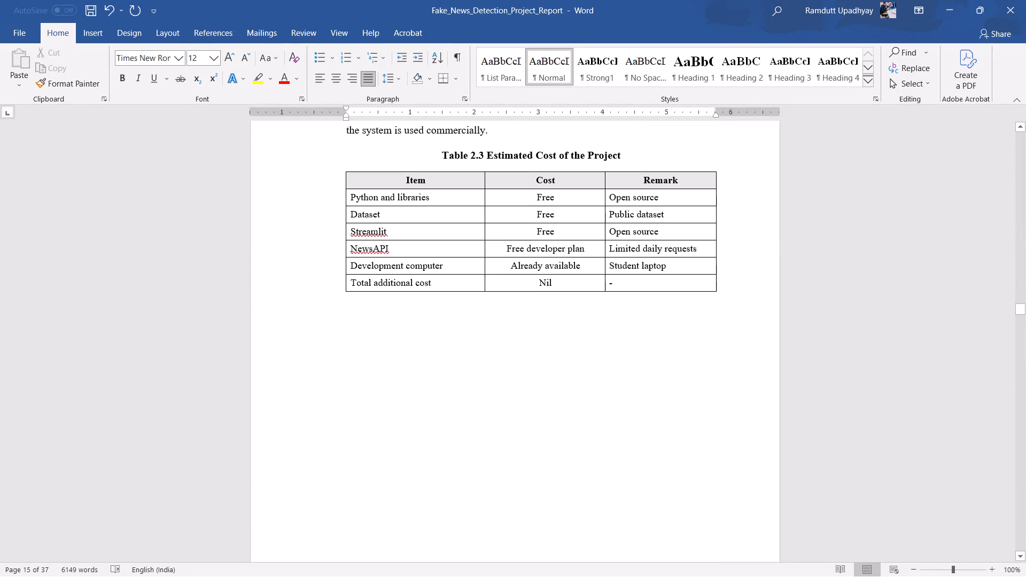
{"action": "scroll", "coordinate": [670, 425], "scroll_direction": "down", "scroll_amount": 1}
{"action": "scroll", "coordinate": [670, 425], "scroll_direction": "right", "scroll_amount": 2}
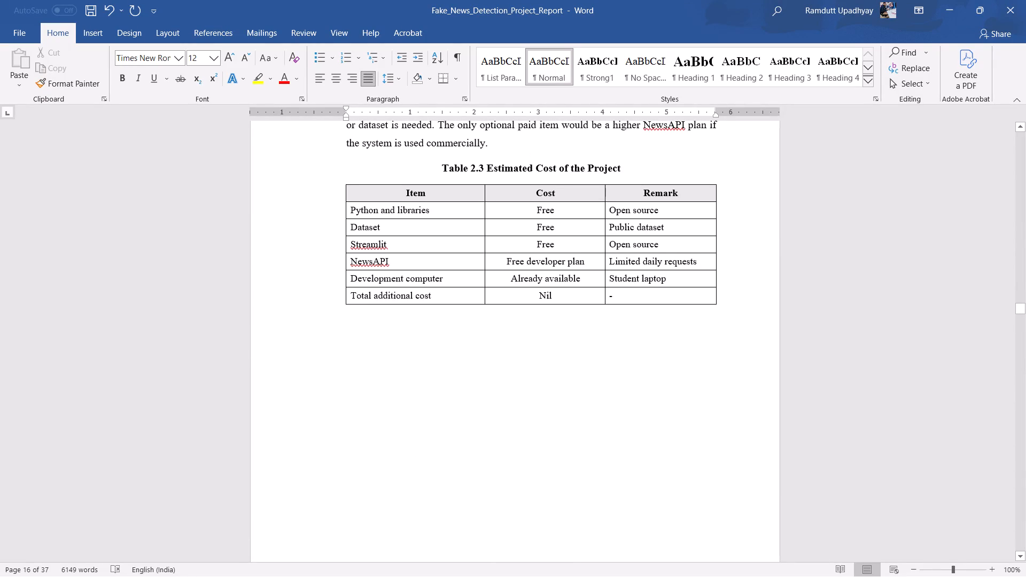
{"action": "scroll", "coordinate": [670, 425], "scroll_direction": "right", "scroll_amount": 2}
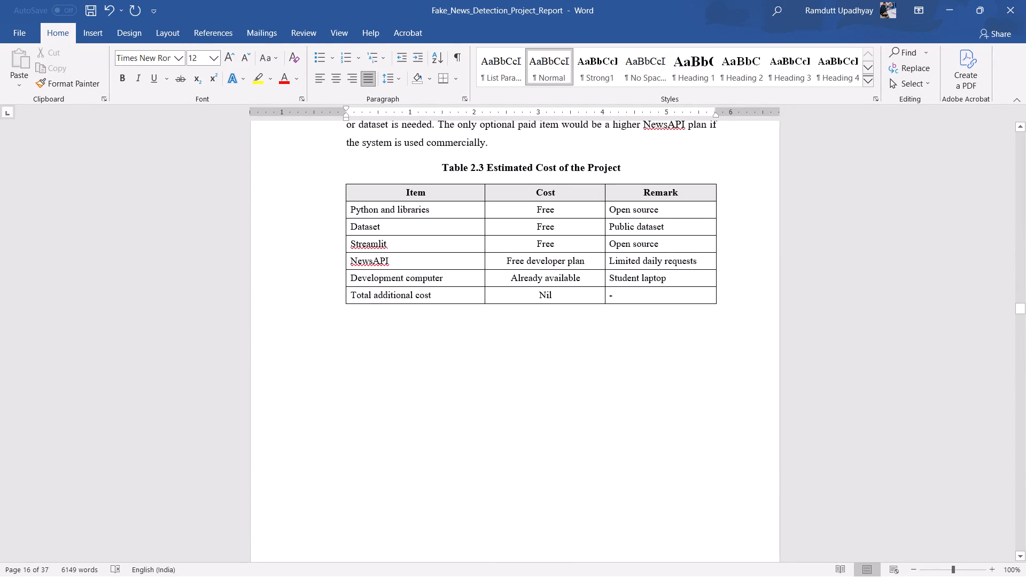
{"action": "scroll", "coordinate": [670, 425], "scroll_direction": "right", "scroll_amount": 2}
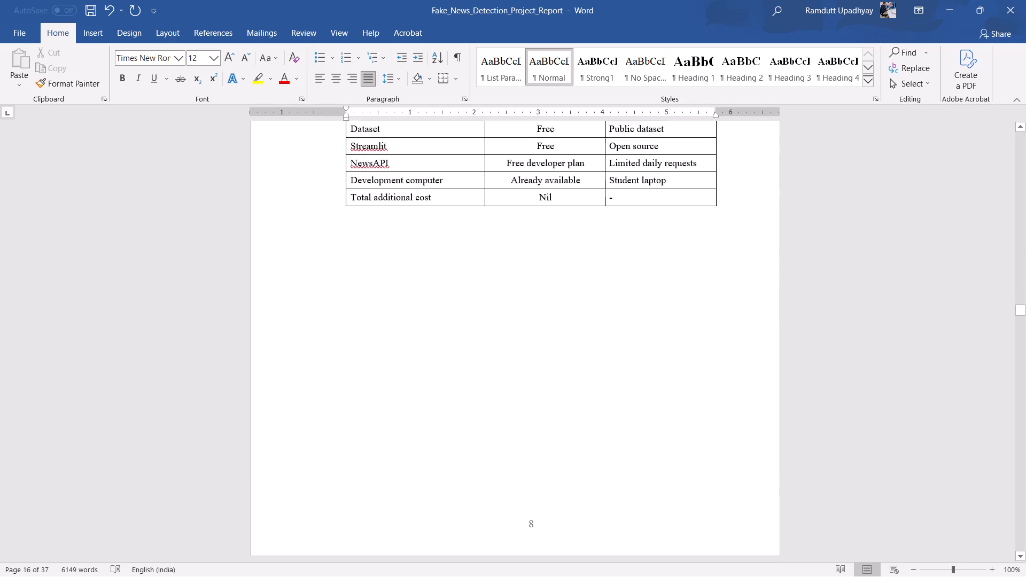
Examine Chapter III's verdict rules table and its E-R, data flow and class diagrams, up to section 3.2.5 Snap Shots.
{"action": "scroll", "coordinate": [670, 425], "scroll_direction": "down", "scroll_amount": 6}
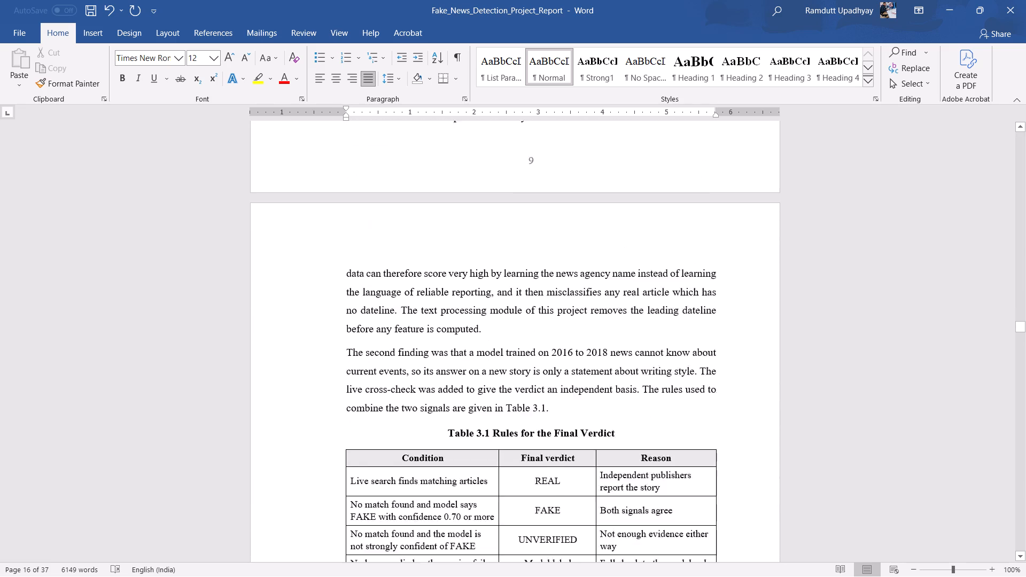
{"action": "scroll", "coordinate": [670, 425], "scroll_direction": "down", "scroll_amount": 6}
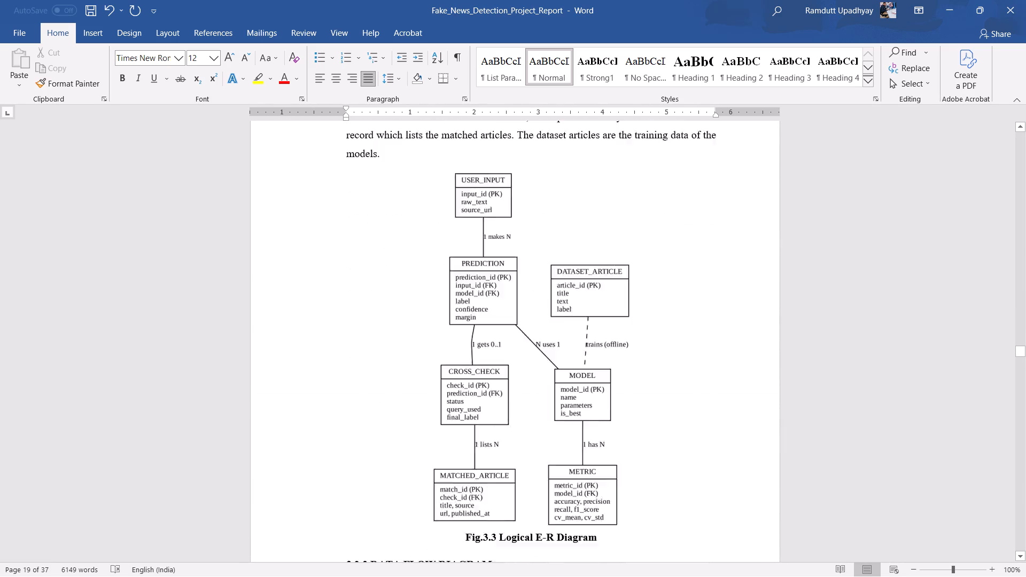
{"action": "scroll", "coordinate": [670, 425], "scroll_direction": "down", "scroll_amount": 4}
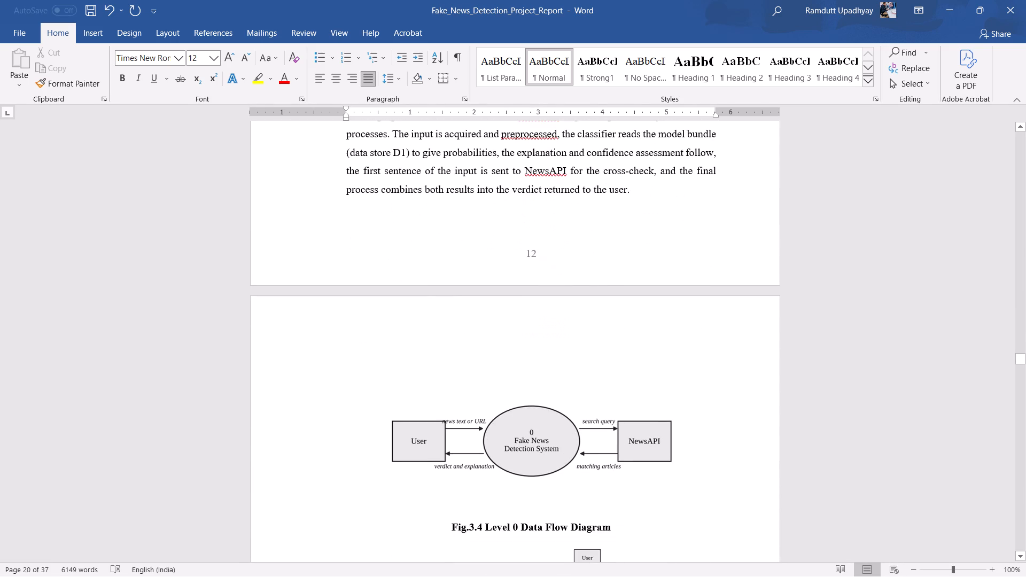
{"action": "scroll", "coordinate": [670, 425], "scroll_direction": "down", "scroll_amount": 1}
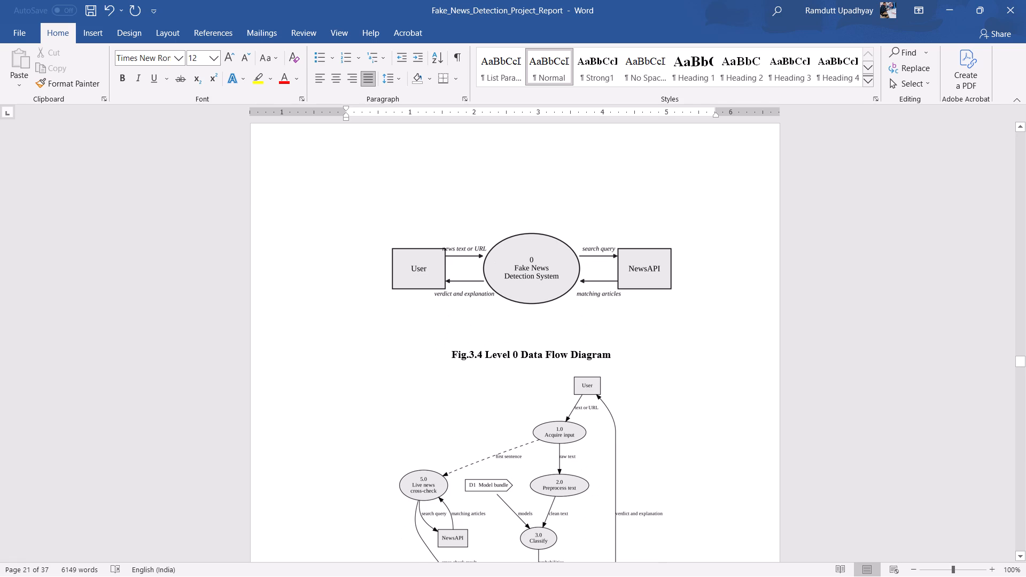
{"action": "scroll", "coordinate": [670, 425], "scroll_direction": "down", "scroll_amount": 2}
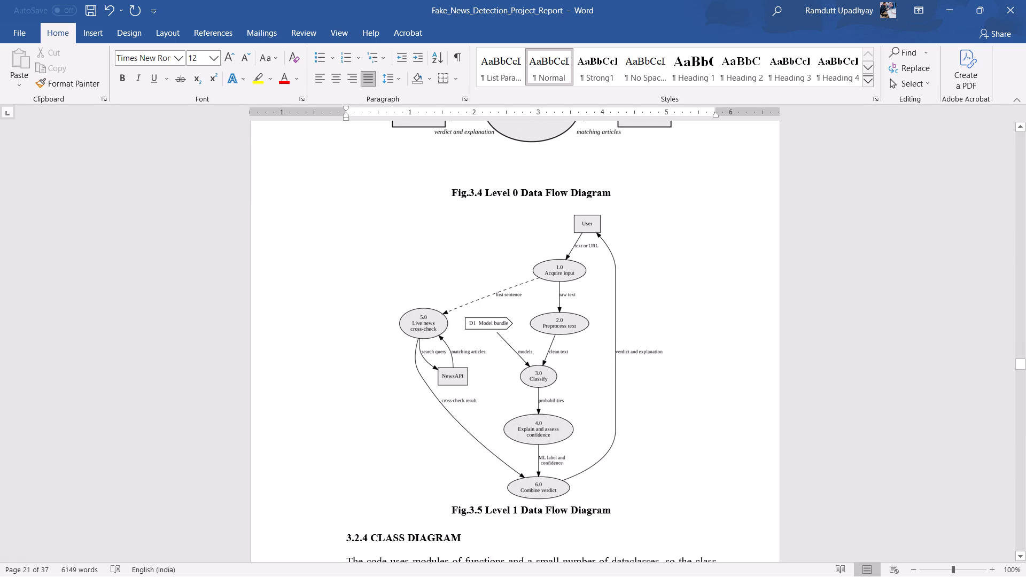
{"action": "scroll", "coordinate": [670, 425], "scroll_direction": "up", "scroll_amount": 1}
{"action": "scroll", "coordinate": [670, 425], "scroll_direction": "down", "scroll_amount": 1}
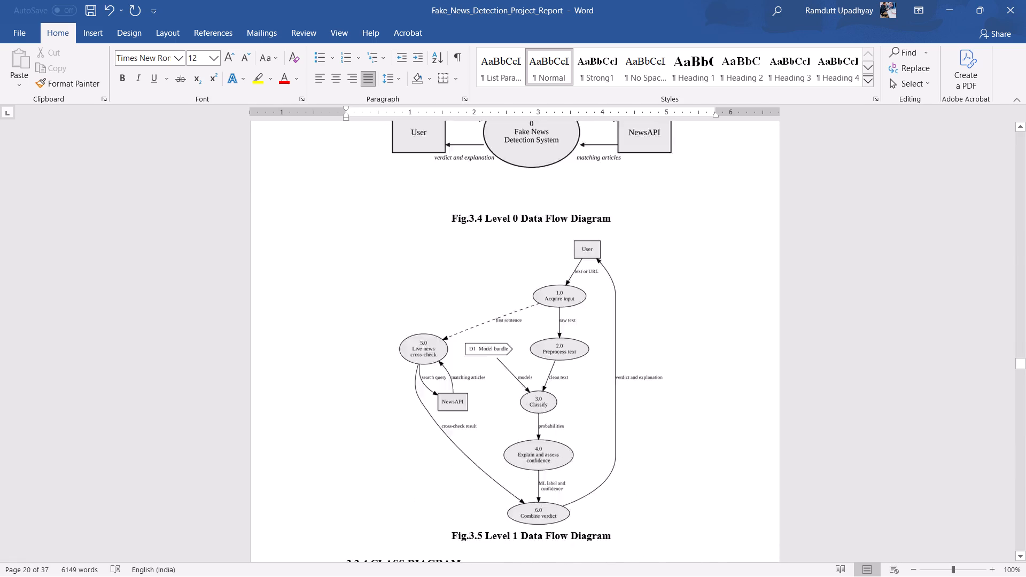
{"action": "scroll", "coordinate": [670, 425], "scroll_direction": "down", "scroll_amount": 3}
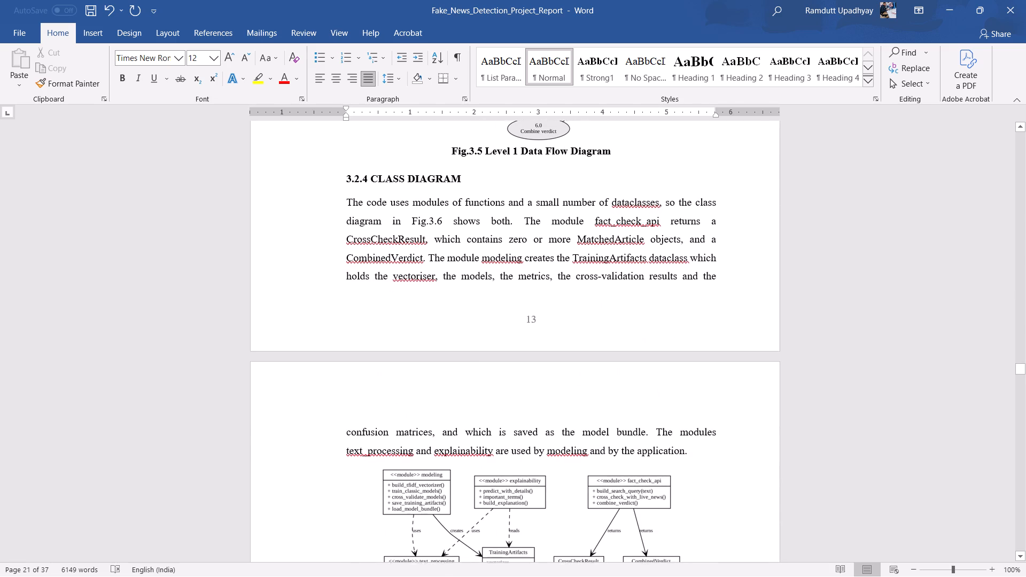
{"action": "scroll", "coordinate": [670, 425], "scroll_direction": "down", "scroll_amount": 3}
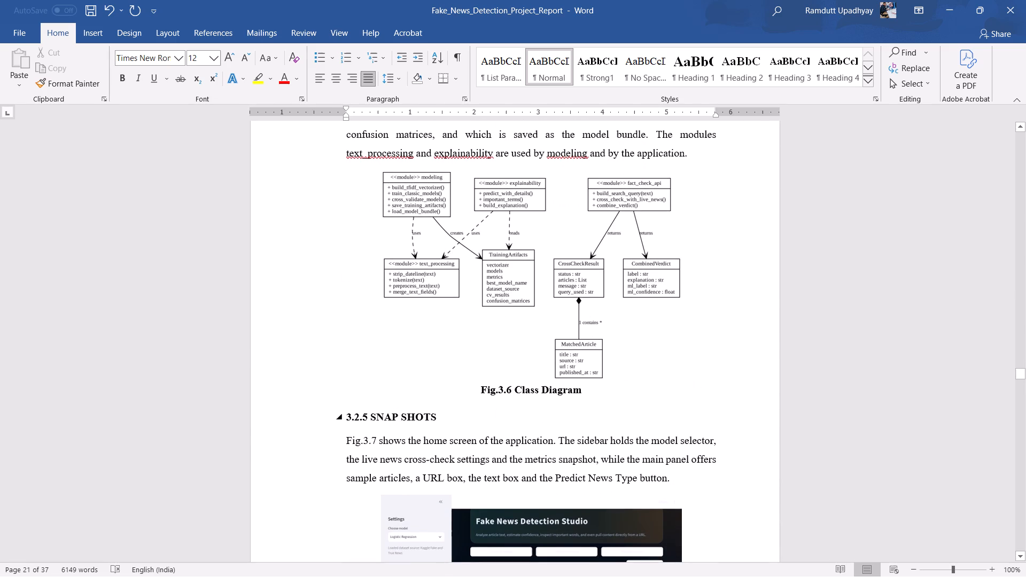
Examine the application screenshots Fig.3.7 to Fig.3.9 in section 3.2.5 SNAP SHOTS, through to the start of Chapter IV.
{"action": "scroll", "coordinate": [670, 425], "scroll_direction": "down", "scroll_amount": 2}
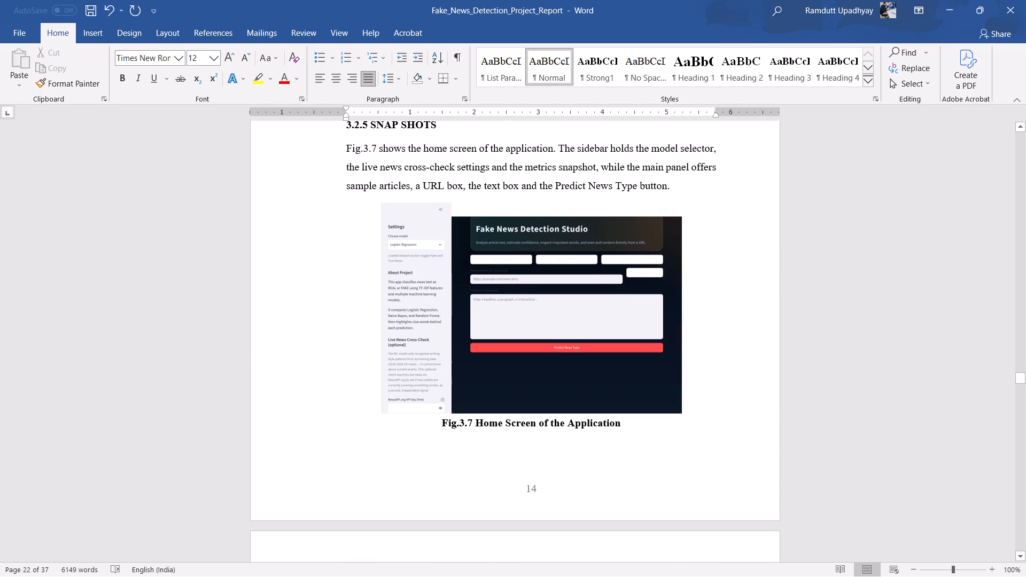
{"action": "scroll", "coordinate": [670, 425], "scroll_direction": "down", "scroll_amount": 2}
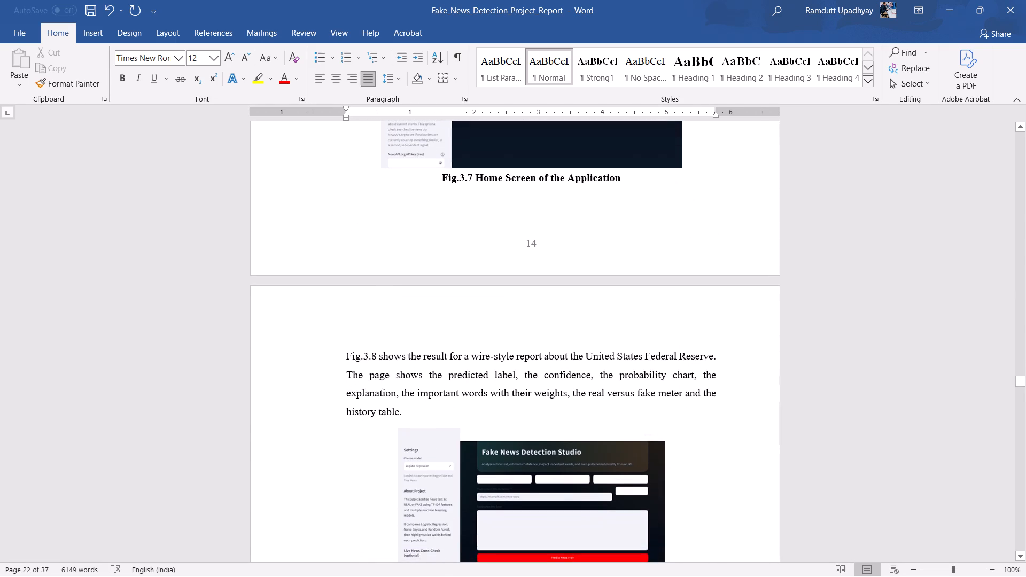
{"action": "scroll", "coordinate": [670, 425], "scroll_direction": "down", "scroll_amount": 2}
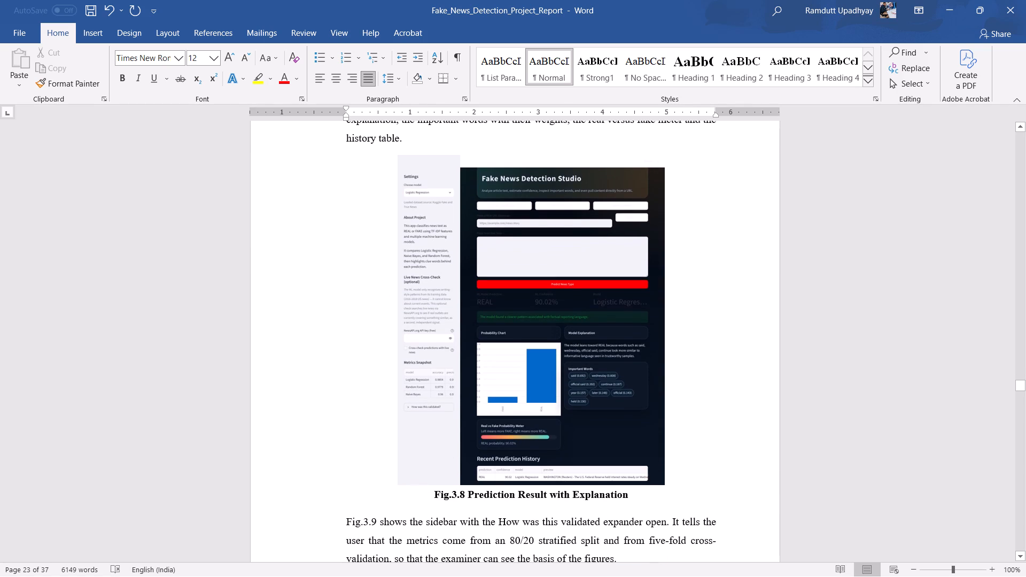
{"action": "scroll", "coordinate": [670, 425], "scroll_direction": "down", "scroll_amount": 2}
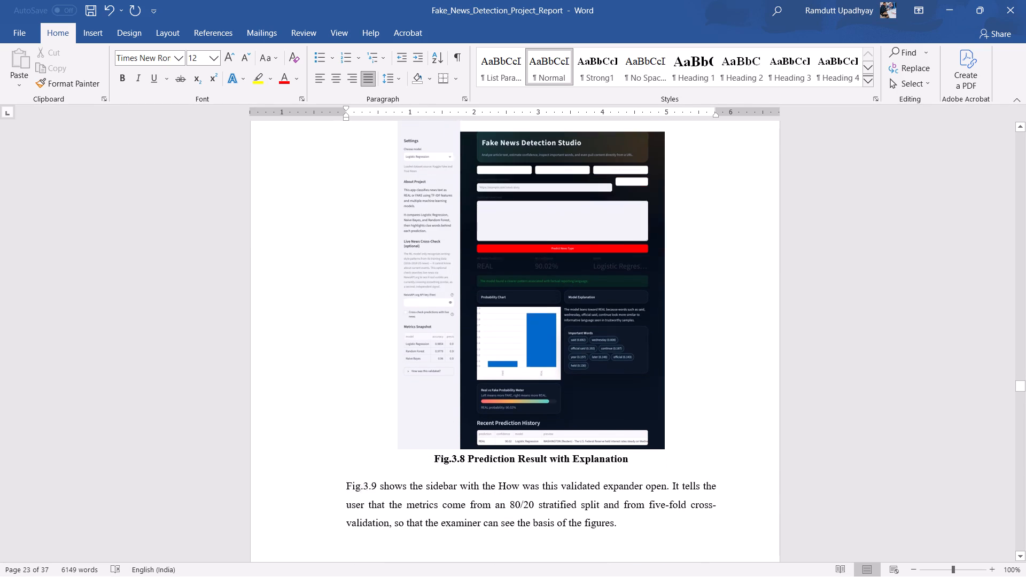
{"action": "scroll", "coordinate": [670, 425], "scroll_direction": "down", "scroll_amount": 2}
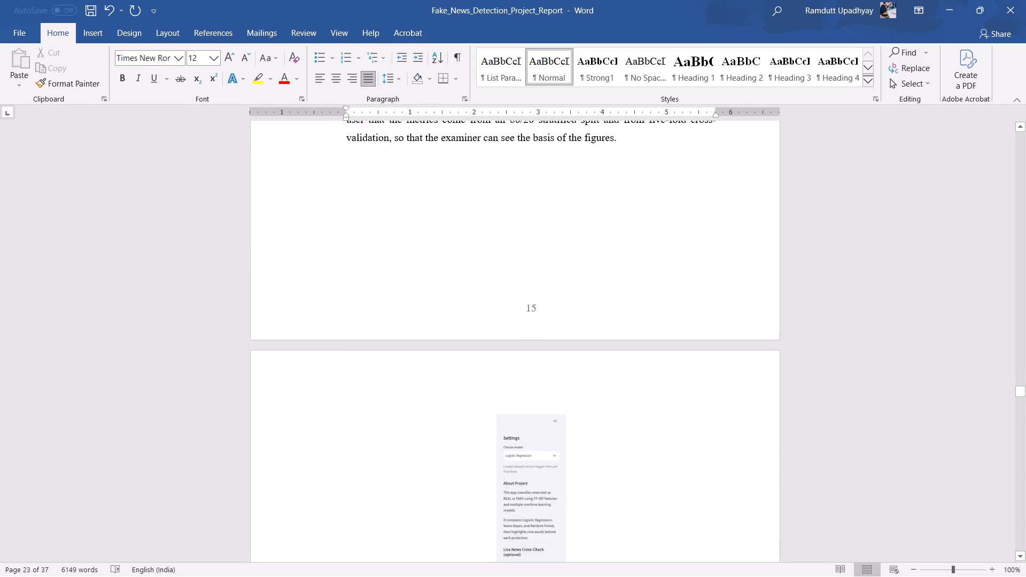
{"action": "scroll", "coordinate": [670, 425], "scroll_direction": "down", "scroll_amount": 2}
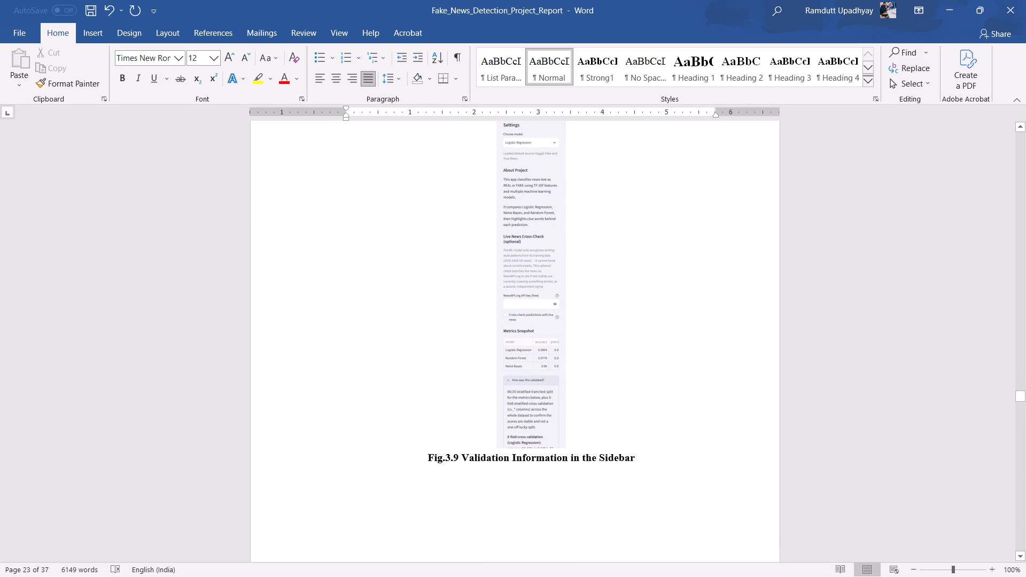
{"action": "scroll", "coordinate": [670, 425], "scroll_direction": "right", "scroll_amount": 1}
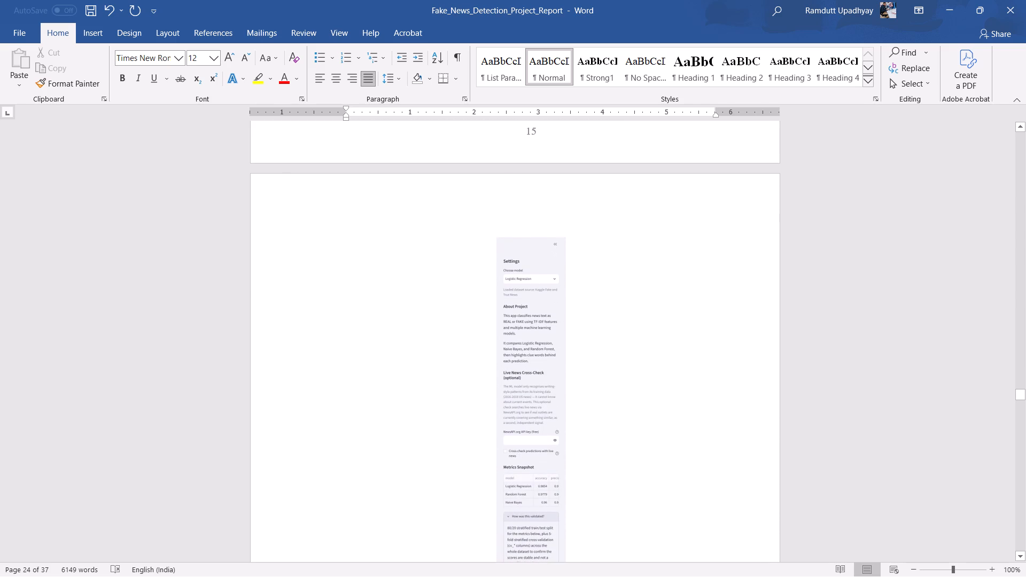
{"action": "scroll", "coordinate": [670, 425], "scroll_direction": "down", "scroll_amount": 2}
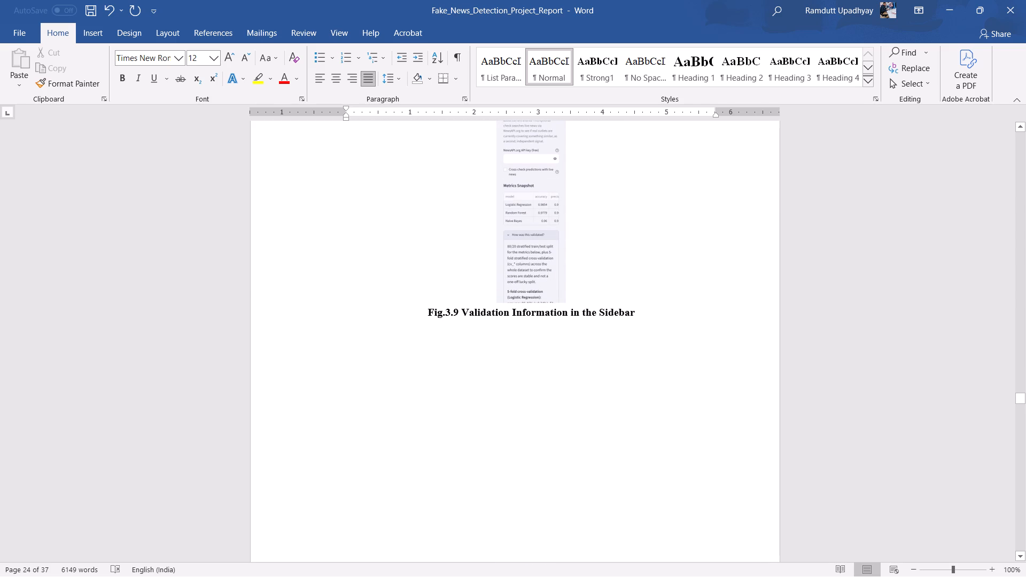
{"action": "scroll", "coordinate": [745, 320], "scroll_direction": "down", "scroll_amount": 1}
{"action": "scroll", "coordinate": [745, 320], "scroll_direction": "up", "scroll_amount": 4}
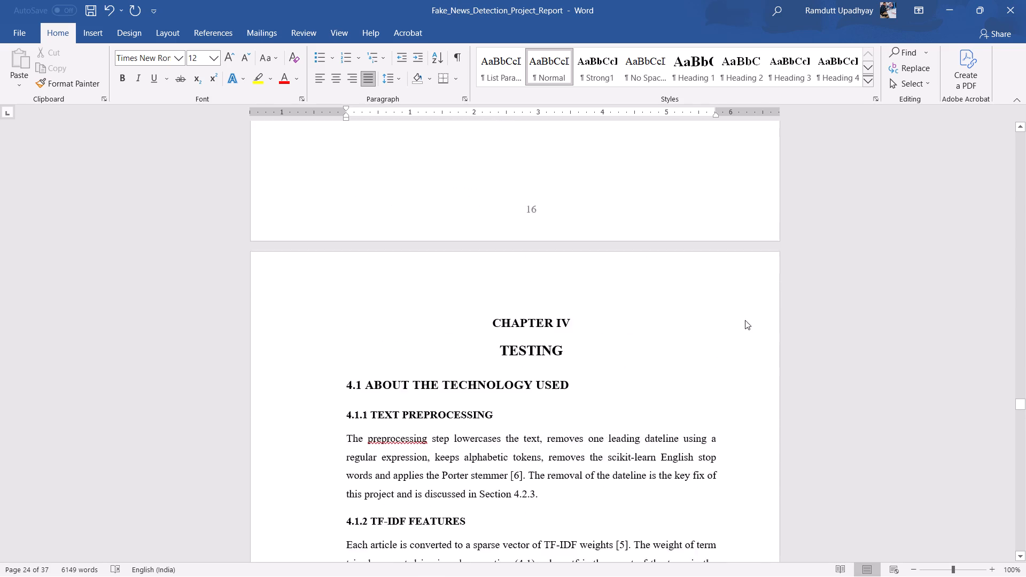
Widen the Fig.3.9 sidebar screenshot slightly to about 1.3 inches, stretching only its width.
{"action": "scroll", "coordinate": [745, 320], "scroll_direction": "up", "scroll_amount": 6}
{"action": "scroll", "coordinate": [538, 237], "scroll_direction": "down", "scroll_amount": 1}
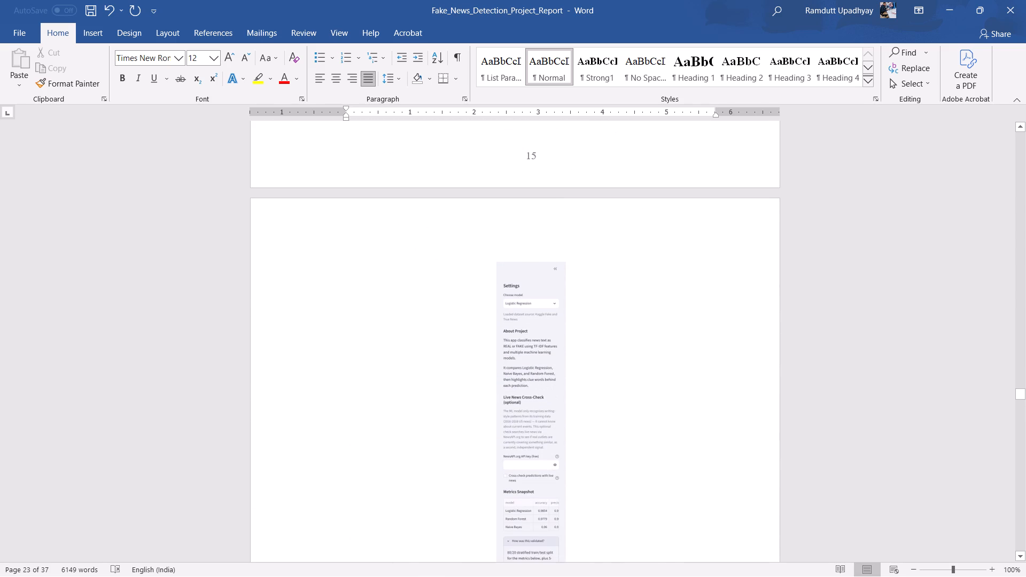
{"action": "left_click", "coordinate": [531, 314]}
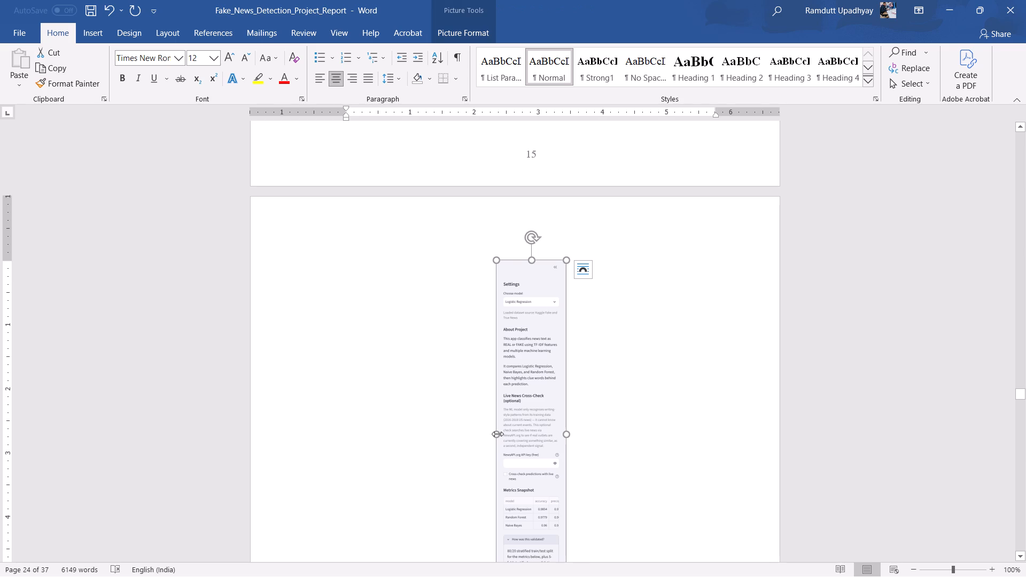
{"action": "left_click_drag", "start_coordinate": [498, 434], "coordinate": [419, 428]}
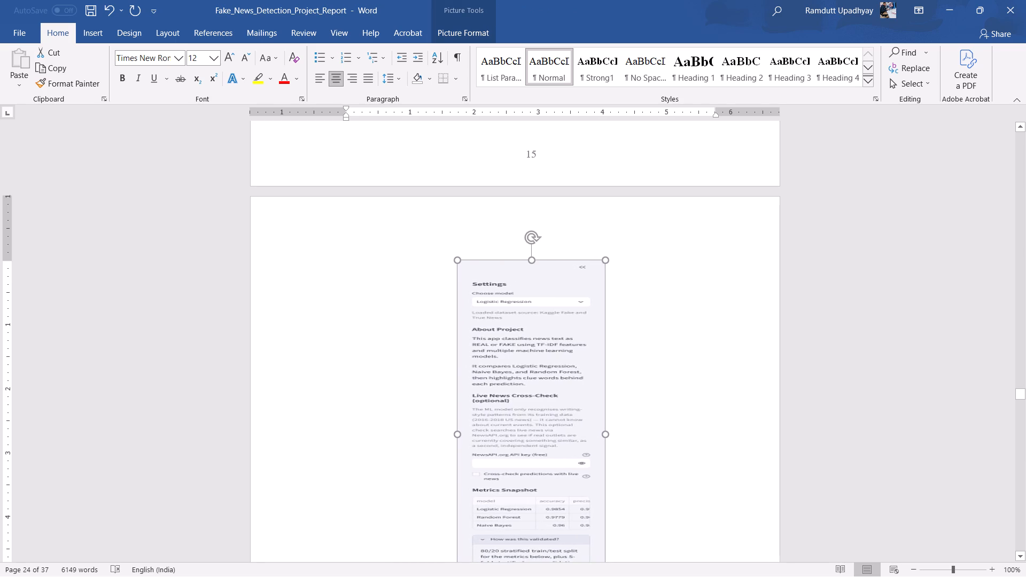
{"action": "left_click_drag", "start_coordinate": [419, 428], "coordinate": [432, 429]}
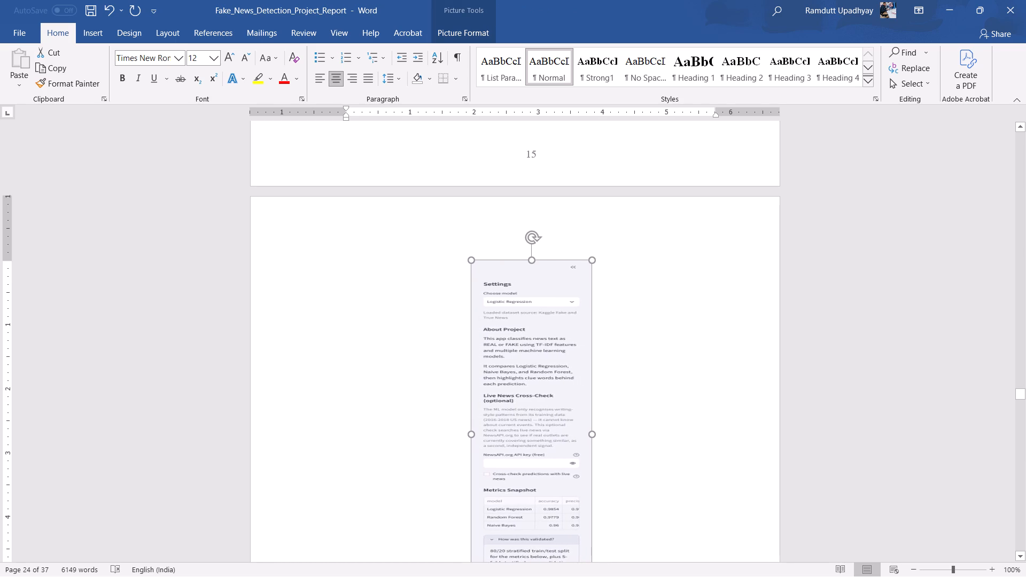
{"action": "left_click_drag", "start_coordinate": [432, 429], "coordinate": [485, 424]}
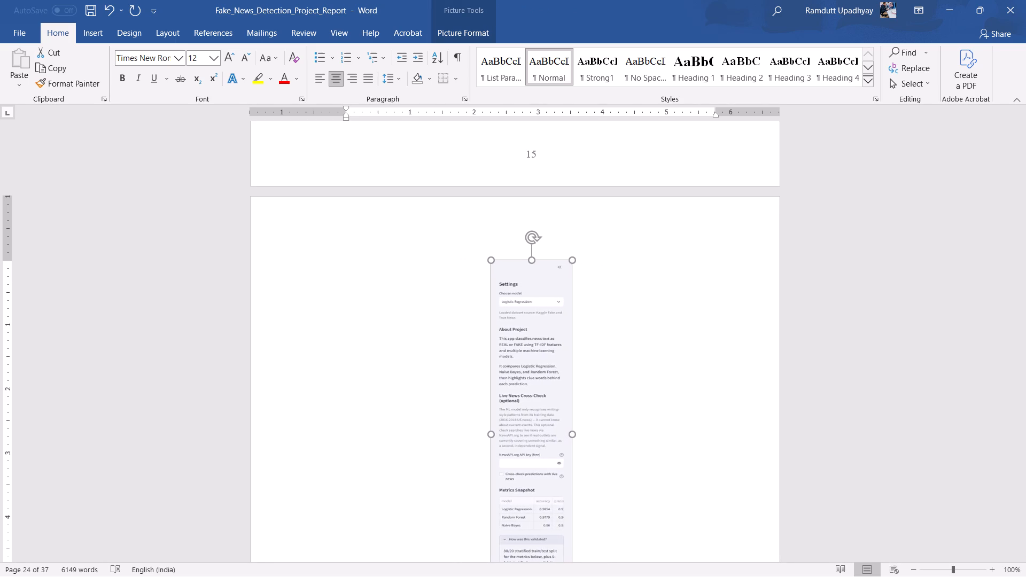
{"action": "left_click_drag", "start_coordinate": [485, 424], "coordinate": [482, 423]}
Widen the Fig.3.8 Prediction Result screenshot to about 4.9 inches, stretching only its width, and deselect it.
{"action": "scroll", "coordinate": [415, 410], "scroll_direction": "down", "scroll_amount": 2}
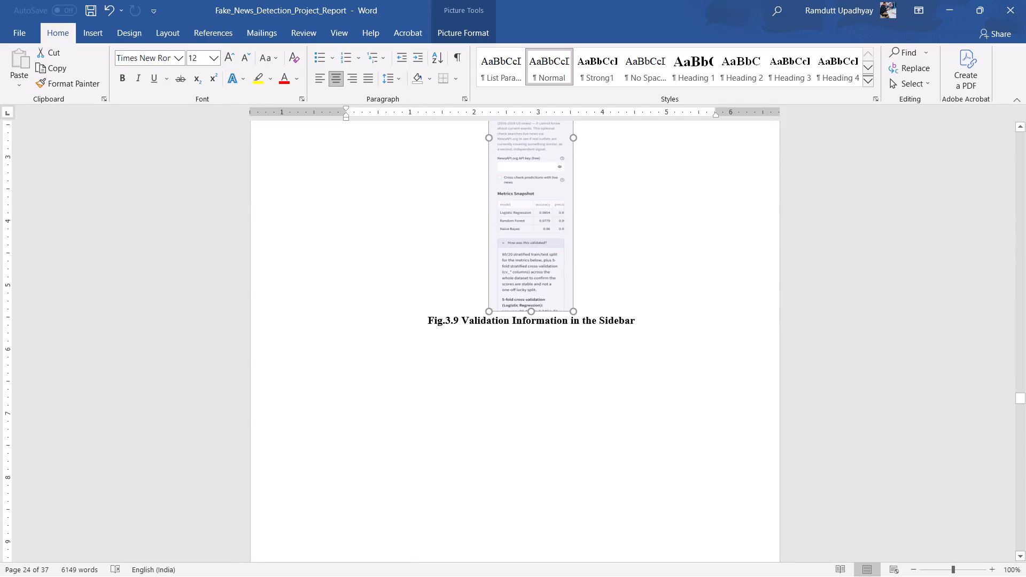
{"action": "scroll", "coordinate": [415, 410], "scroll_direction": "down", "scroll_amount": 3}
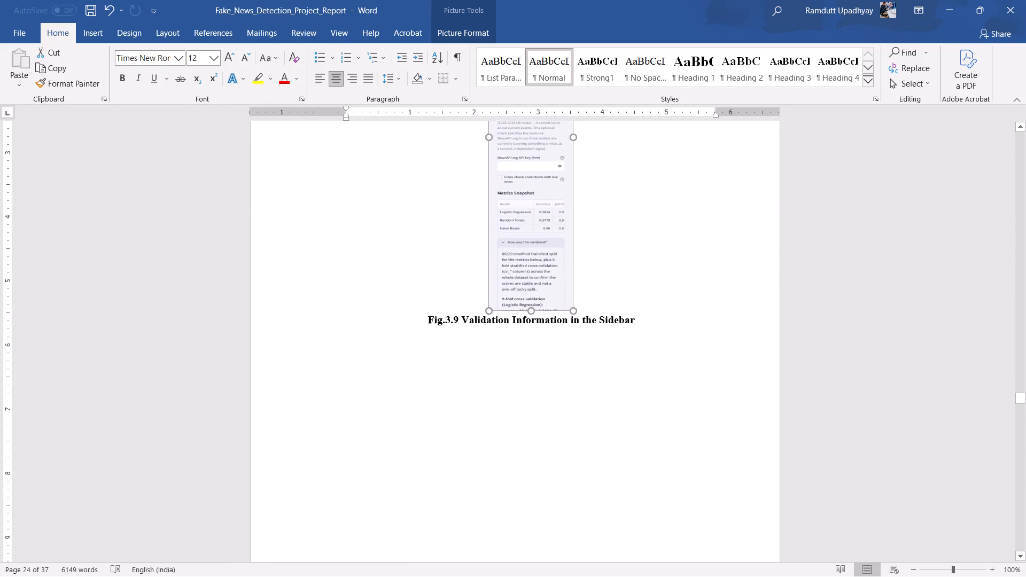
{"action": "scroll", "coordinate": [415, 410], "scroll_direction": "down", "scroll_amount": 1}
{"action": "scroll", "coordinate": [415, 410], "scroll_direction": "up", "scroll_amount": 9}
{"action": "scroll", "coordinate": [415, 410], "scroll_direction": "down", "scroll_amount": 1}
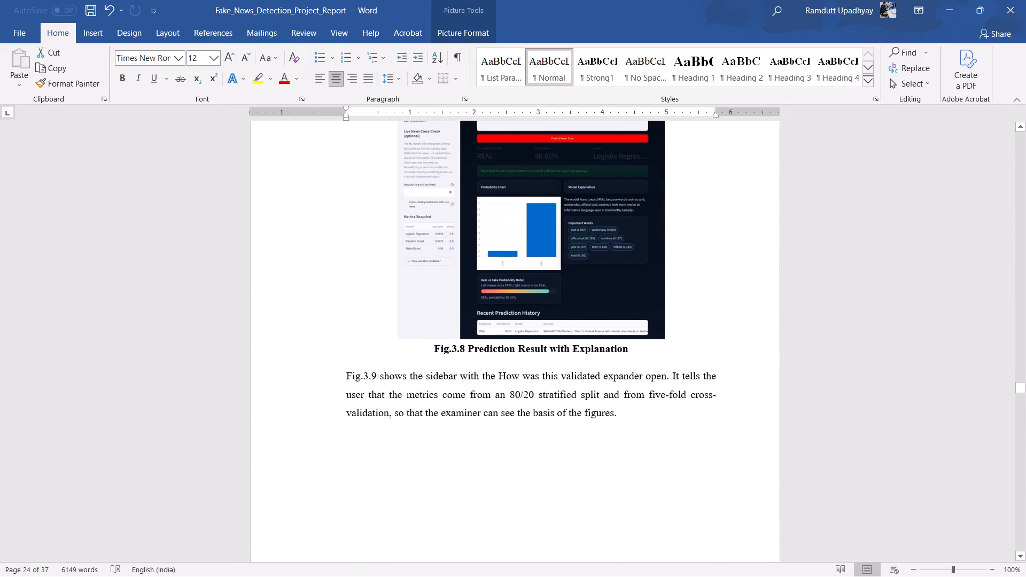
{"action": "scroll", "coordinate": [415, 410], "scroll_direction": "up", "scroll_amount": 1}
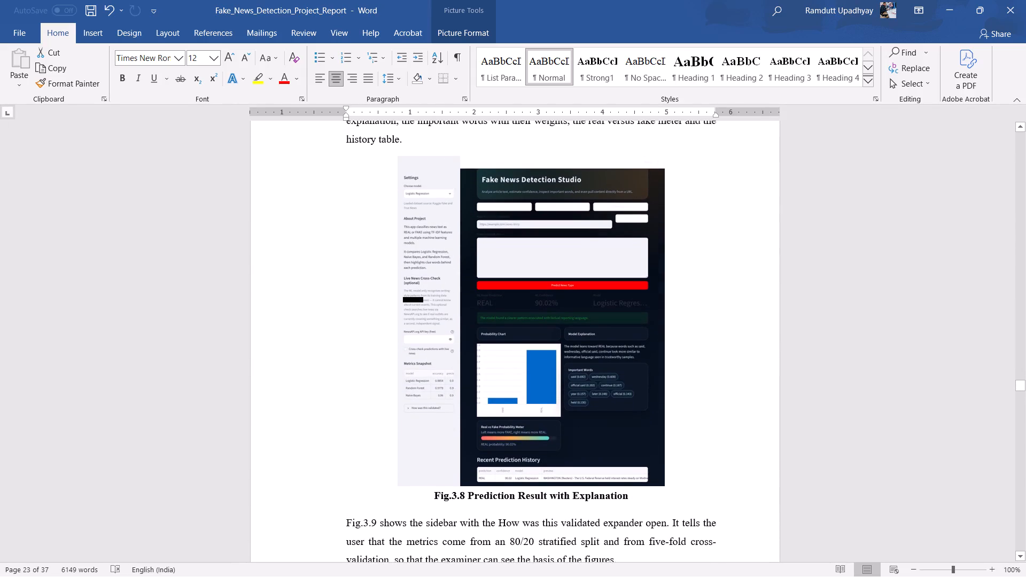
{"action": "left_click", "coordinate": [505, 373]}
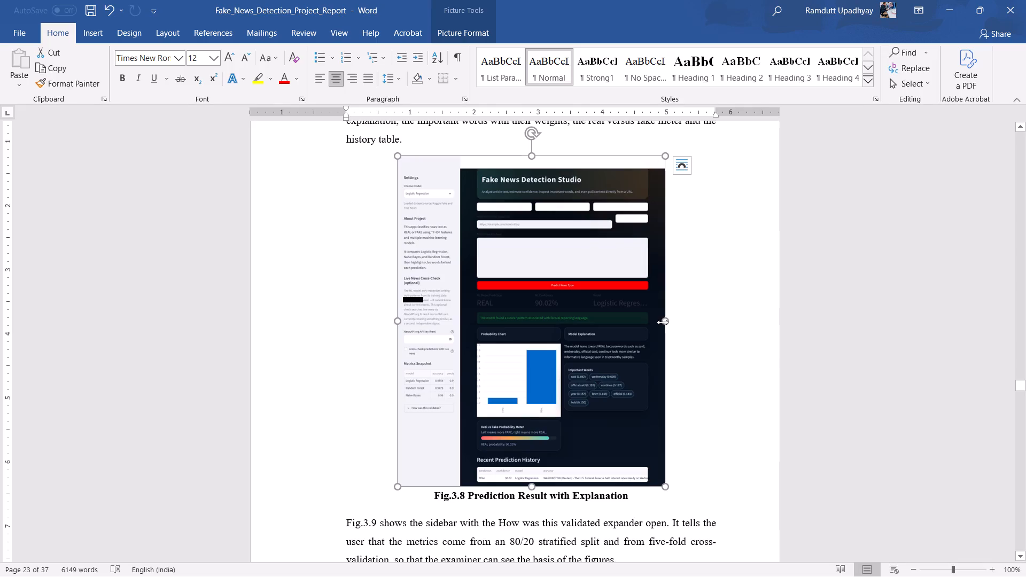
{"action": "left_click_drag", "start_coordinate": [663, 322], "coordinate": [692, 324]}
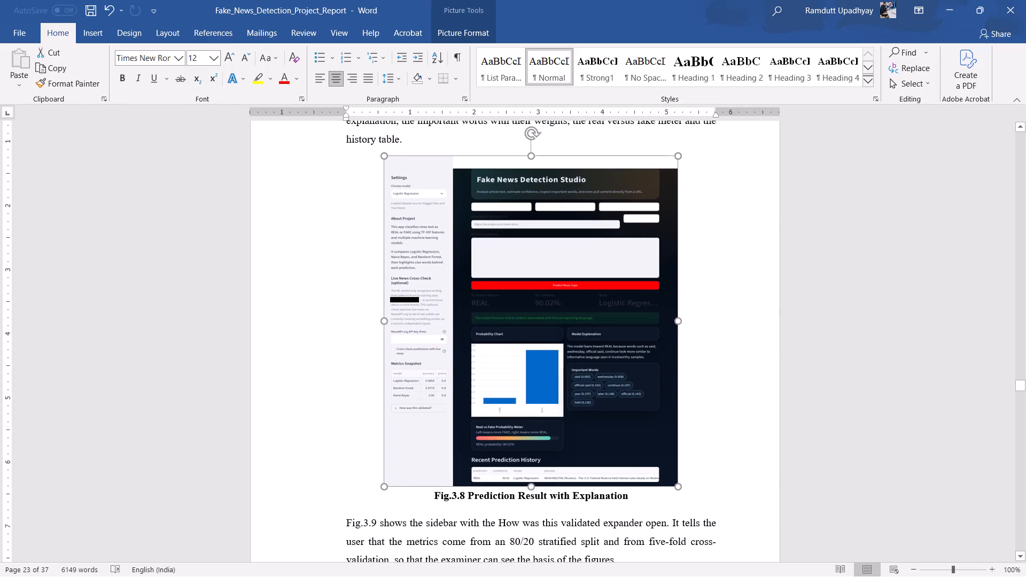
{"action": "left_click_drag", "start_coordinate": [692, 324], "coordinate": [710, 327]}
{"action": "left_click", "coordinate": [860, 340]}
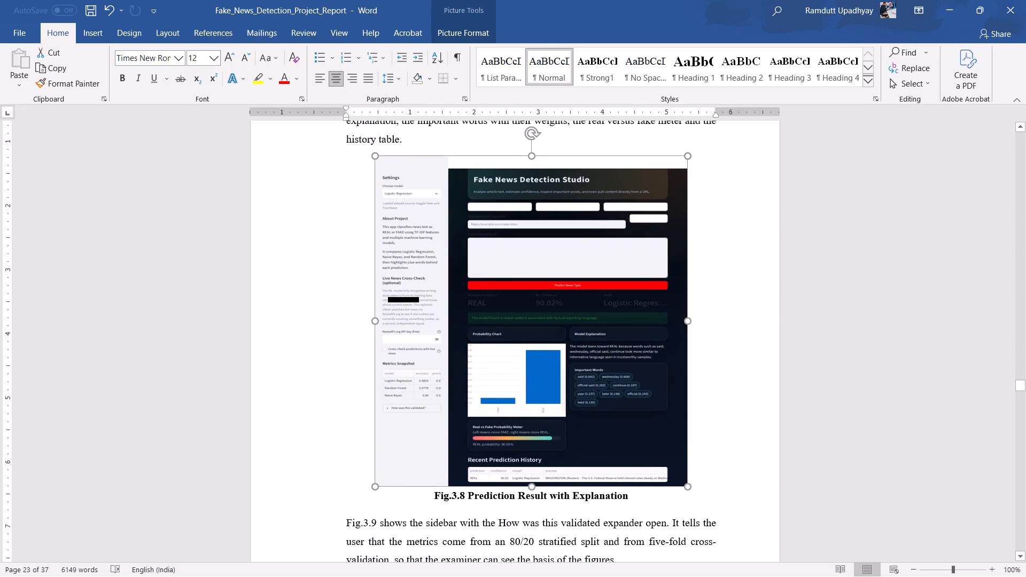
Widen the Fig.3.7 Home Screen screenshot to about 5.2 inches, stretching only its width, and deselect it.
{"action": "scroll", "coordinate": [758, 438], "scroll_direction": "up", "scroll_amount": 3}
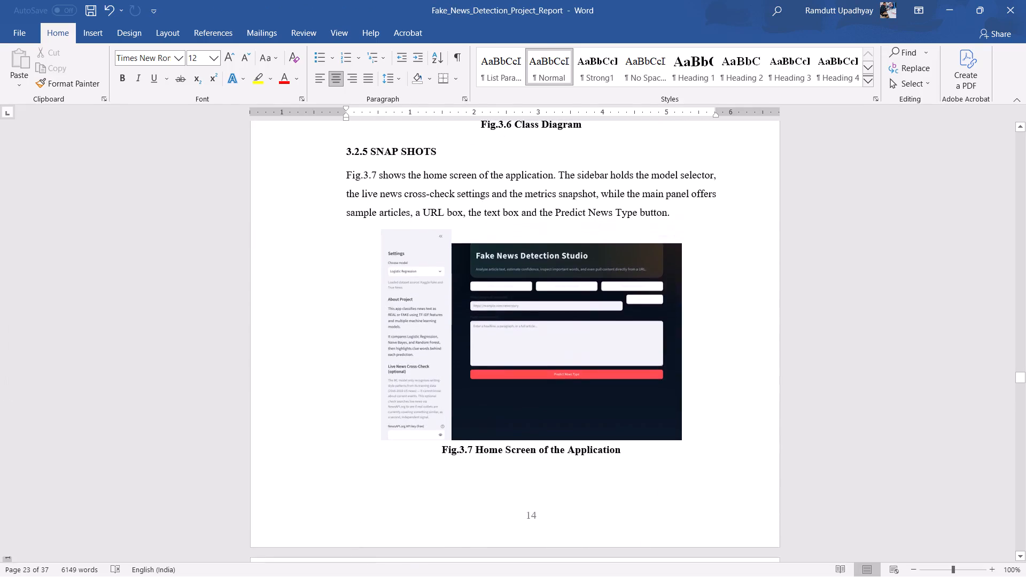
{"action": "left_click", "coordinate": [468, 357]}
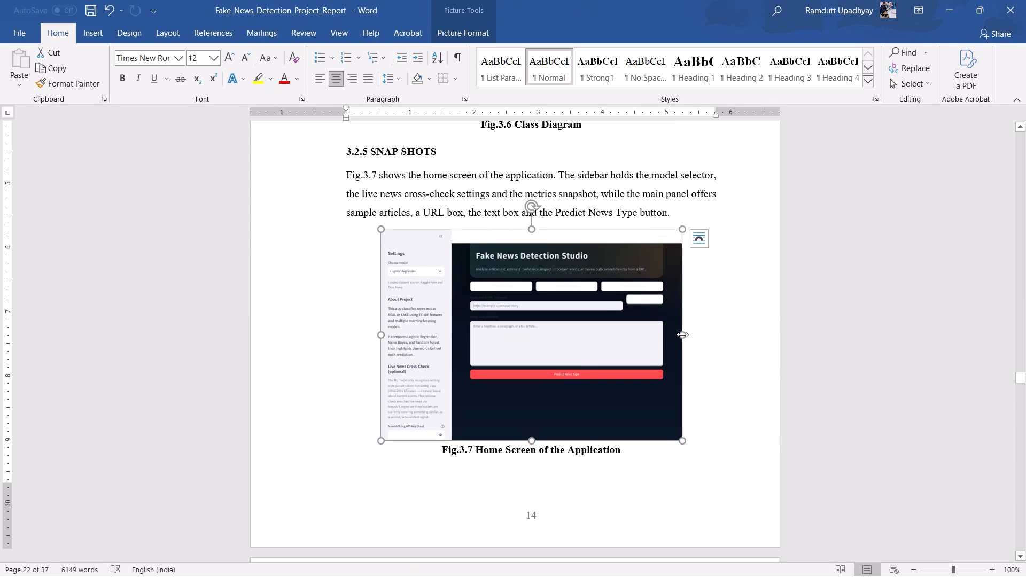
{"action": "left_click_drag", "start_coordinate": [682, 334], "coordinate": [713, 338]}
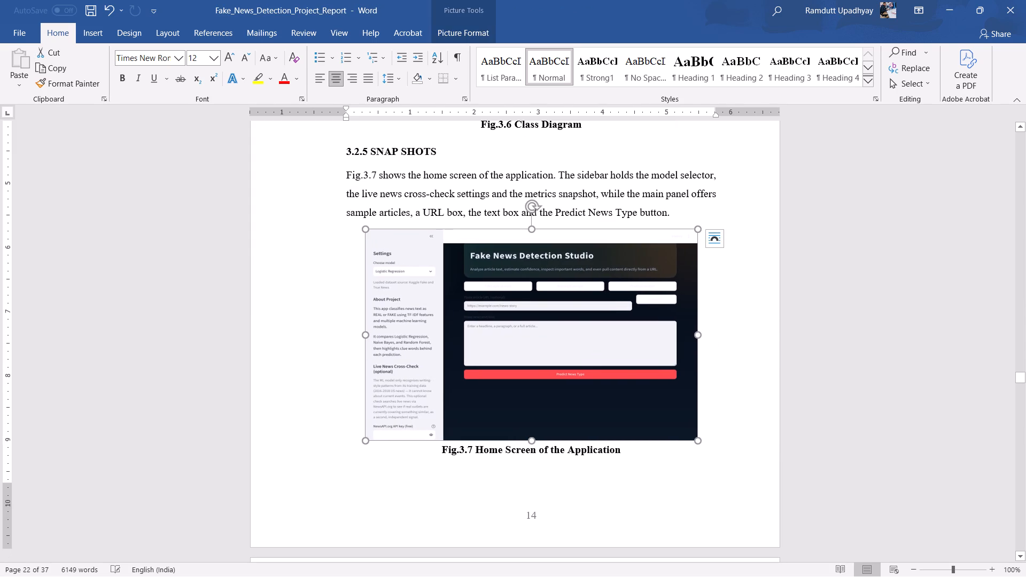
{"action": "left_click", "coordinate": [848, 376]}
{"action": "scroll", "coordinate": [848, 376], "scroll_direction": "down", "scroll_amount": 3}
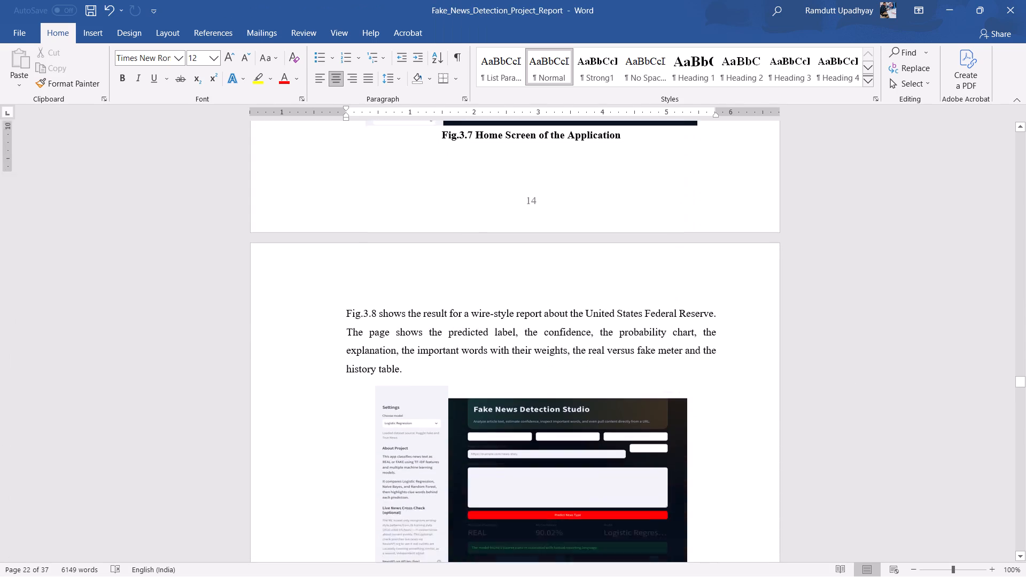
Review the pages from the Fig.3.8 and Fig.3.9 screenshots into Chapter IV, through section 4.1.3 and Table 4.1 Model Settings.
{"action": "scroll", "coordinate": [848, 376], "scroll_direction": "down", "scroll_amount": 6}
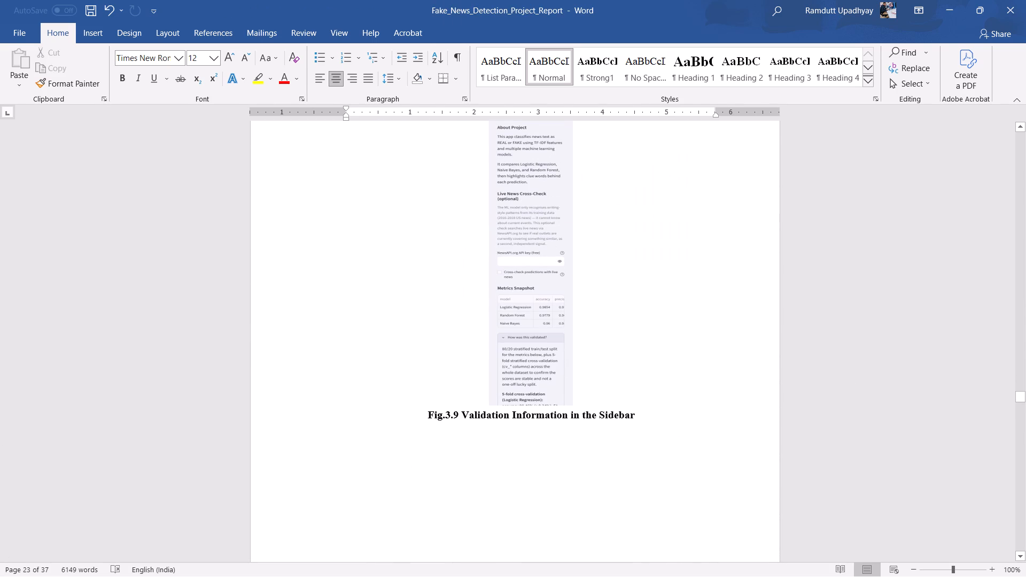
{"action": "scroll", "coordinate": [848, 376], "scroll_direction": "down", "scroll_amount": 1}
{"action": "scroll", "coordinate": [848, 376], "scroll_direction": "up", "scroll_amount": 3}
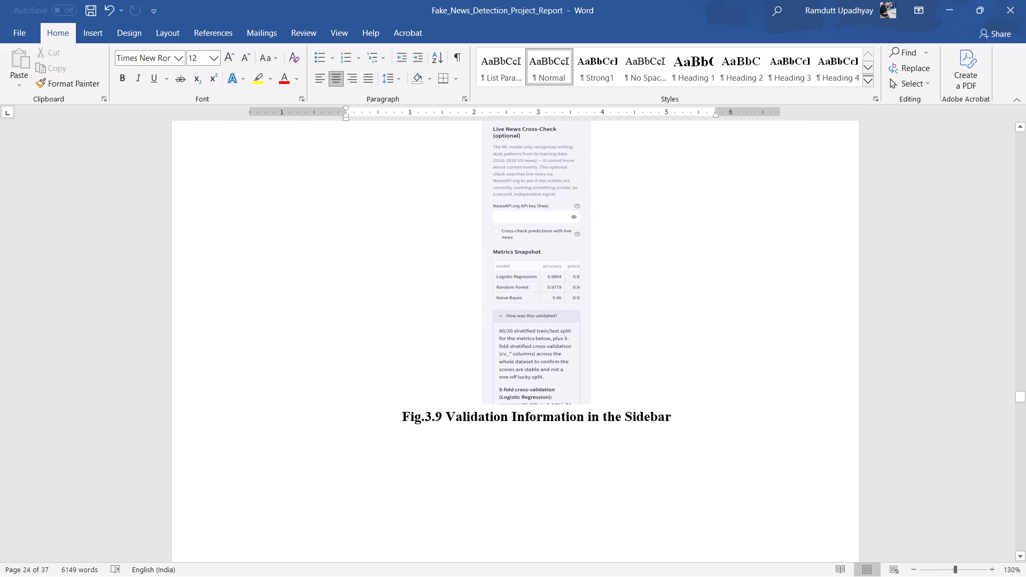
{"action": "scroll", "coordinate": [848, 376], "scroll_direction": "down", "scroll_amount": 4}
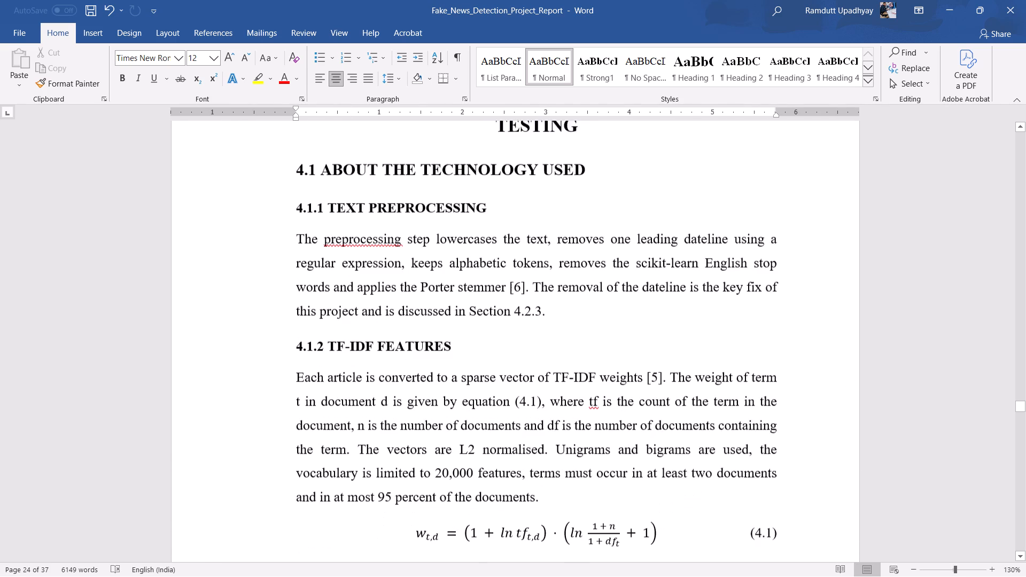
{"action": "scroll", "coordinate": [848, 376], "scroll_direction": "down", "scroll_amount": 2, "text": "ctrl"}
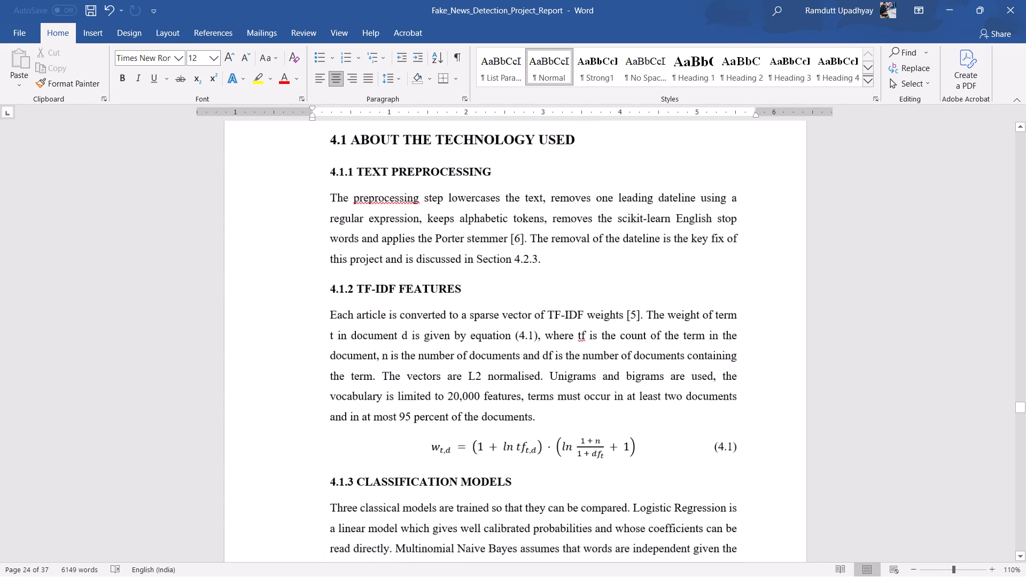
{"action": "scroll", "coordinate": [848, 376], "scroll_direction": "down", "scroll_amount": 1}
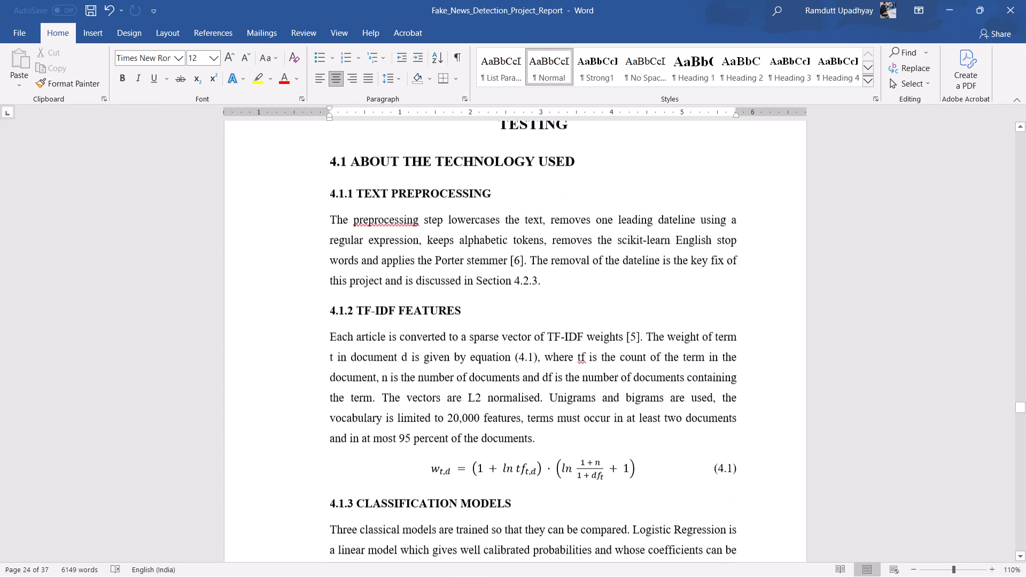
{"action": "scroll", "coordinate": [848, 376], "scroll_direction": "down", "scroll_amount": 3}
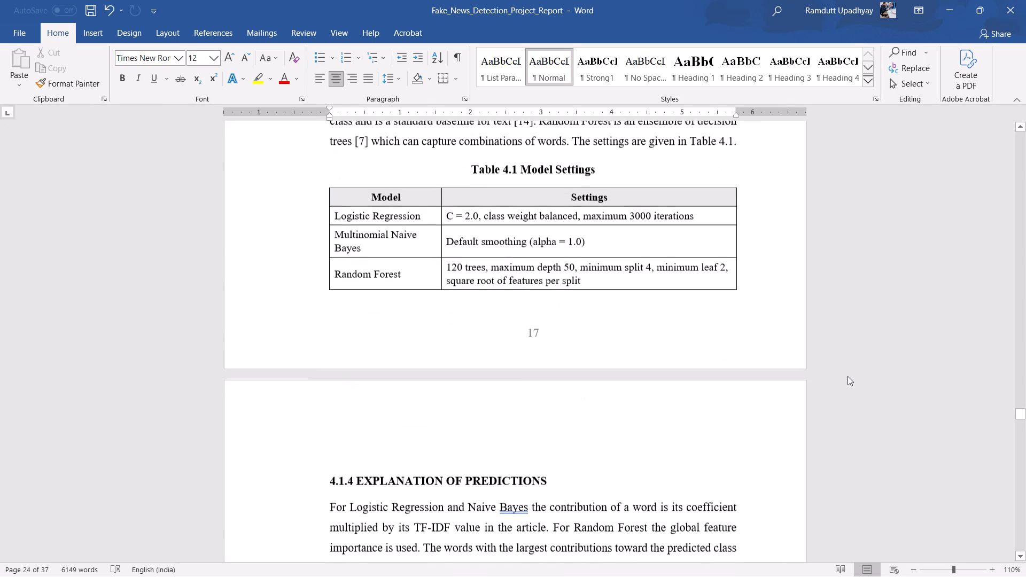
Read sections 4.1.4 Explanation of Predictions to 4.2.1 Unit Testing, including Table 4.2, up to the start of 4.2.2 Integration Testing.
{"action": "scroll", "coordinate": [848, 376], "scroll_direction": "down", "scroll_amount": 1}
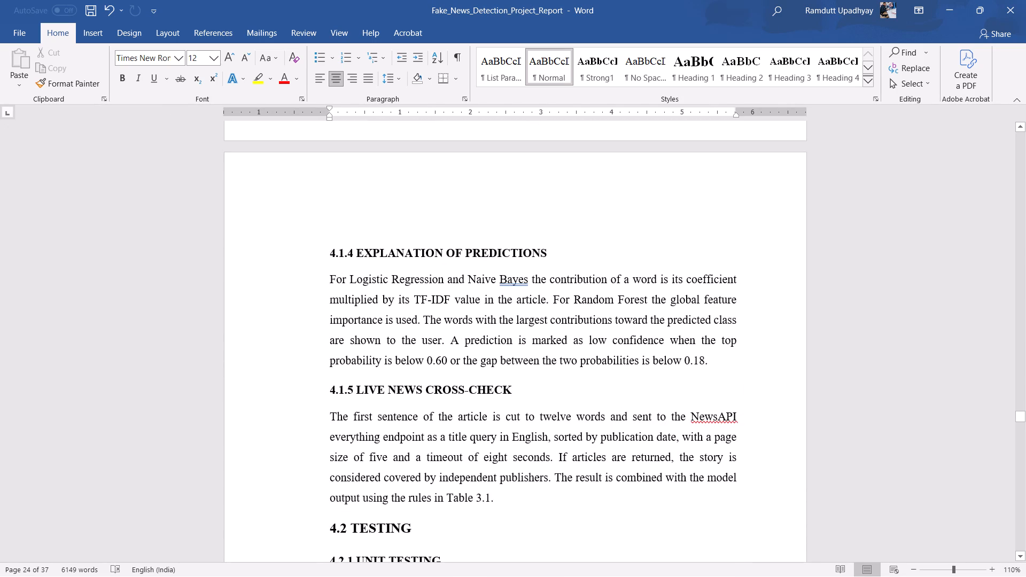
{"action": "scroll", "coordinate": [848, 376], "scroll_direction": "down", "scroll_amount": 1}
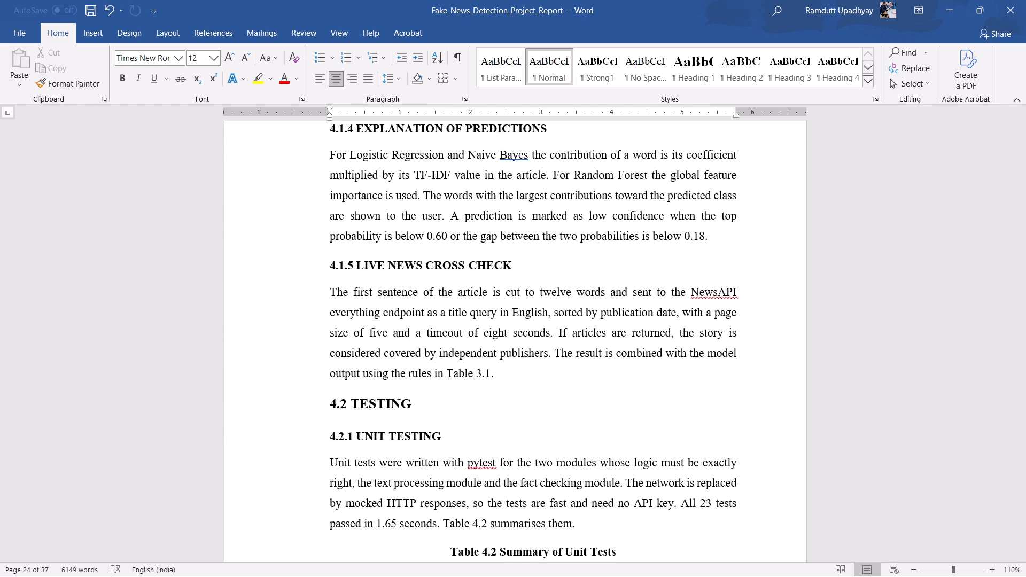
{"action": "scroll", "coordinate": [848, 376], "scroll_direction": "down", "scroll_amount": 1}
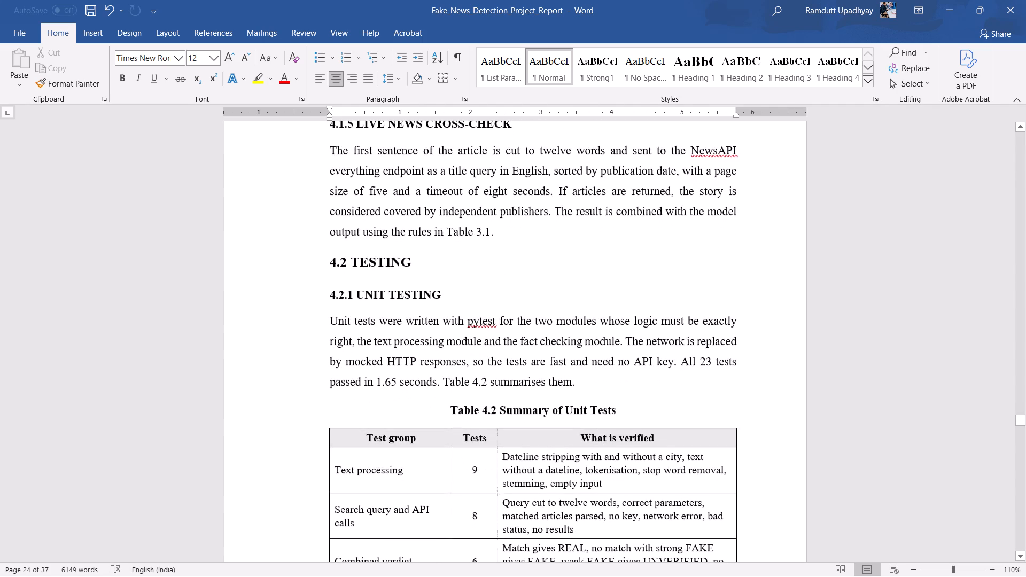
{"action": "scroll", "coordinate": [848, 376], "scroll_direction": "down", "scroll_amount": 2}
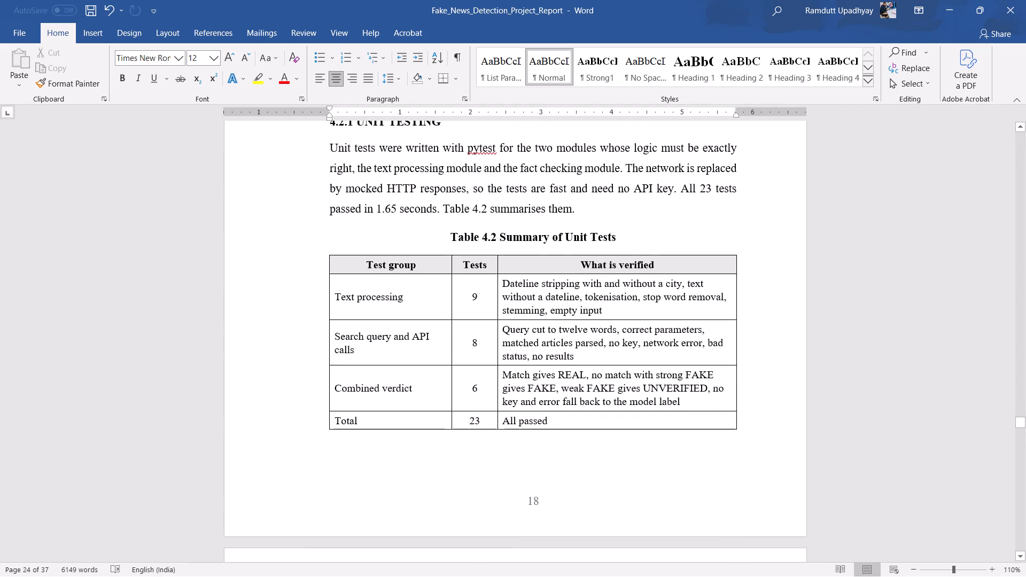
{"action": "scroll", "coordinate": [848, 376], "scroll_direction": "down", "scroll_amount": 1}
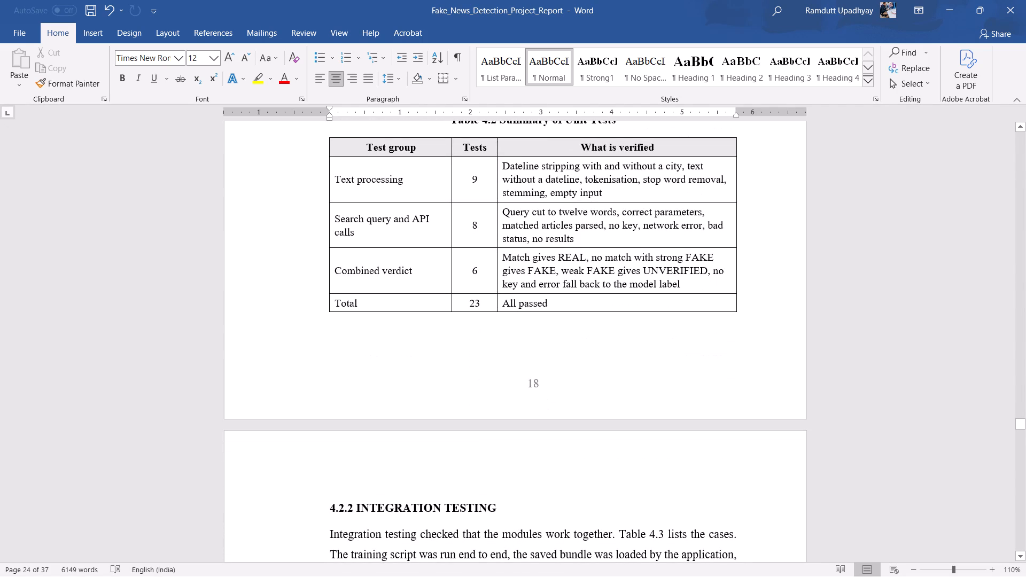
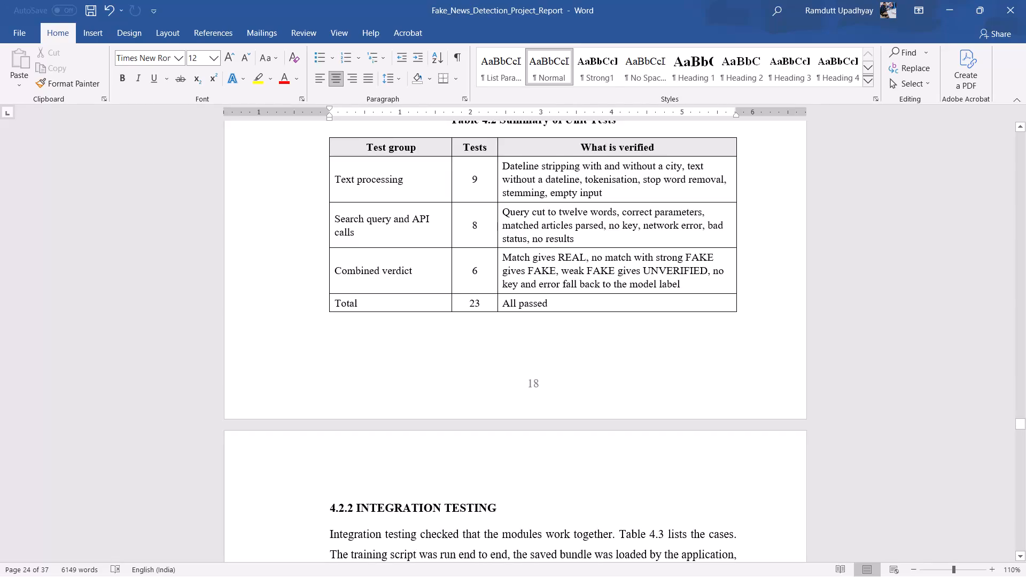
Read from section 4.2.2 Integration Testing through the dataset summary to Table 4.5 in section 4.2.3.2.
{"action": "scroll", "coordinate": [651, 318], "scroll_direction": "down", "scroll_amount": 2}
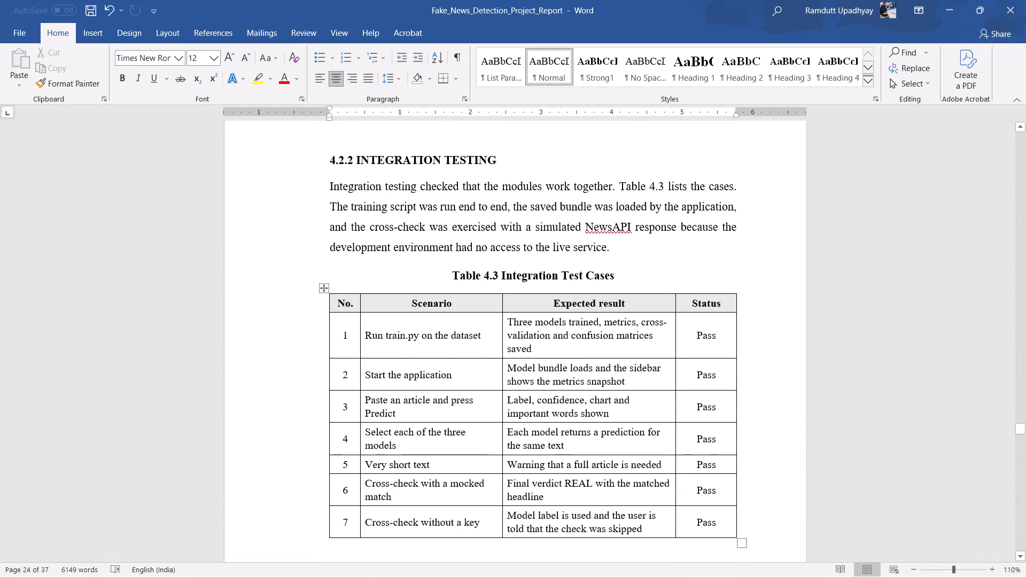
{"action": "scroll", "coordinate": [651, 318], "scroll_direction": "down", "scroll_amount": 2}
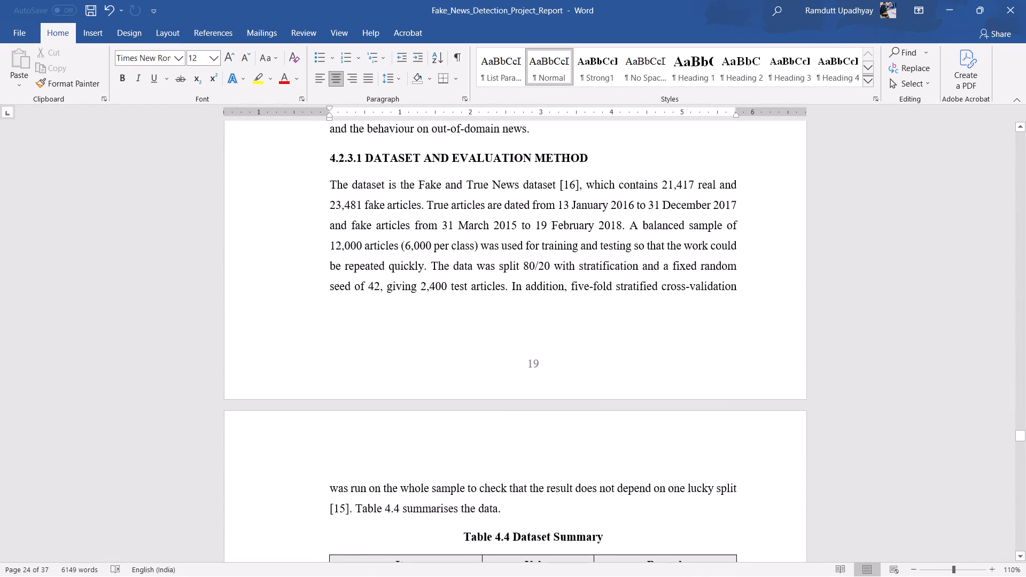
{"action": "scroll", "coordinate": [651, 318], "scroll_direction": "down", "scroll_amount": 2}
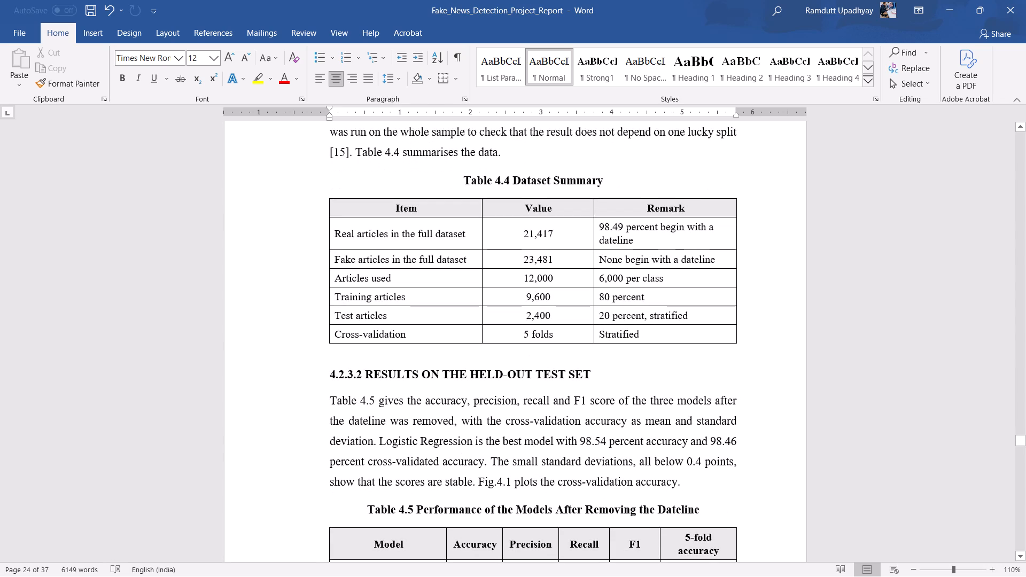
{"action": "scroll", "coordinate": [651, 318], "scroll_direction": "down", "scroll_amount": 1}
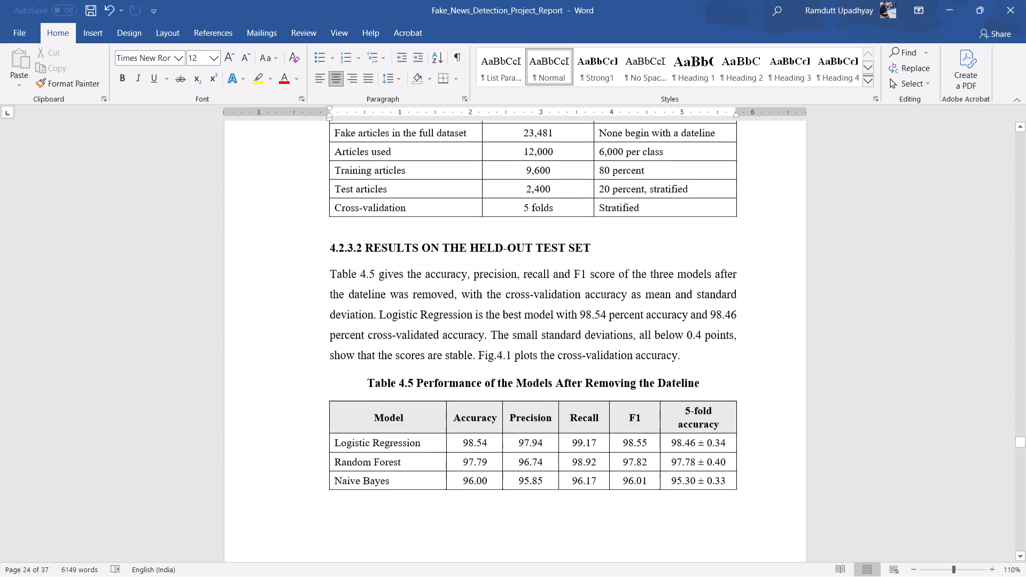
{"action": "scroll", "coordinate": [651, 318], "scroll_direction": "down", "scroll_amount": 1}
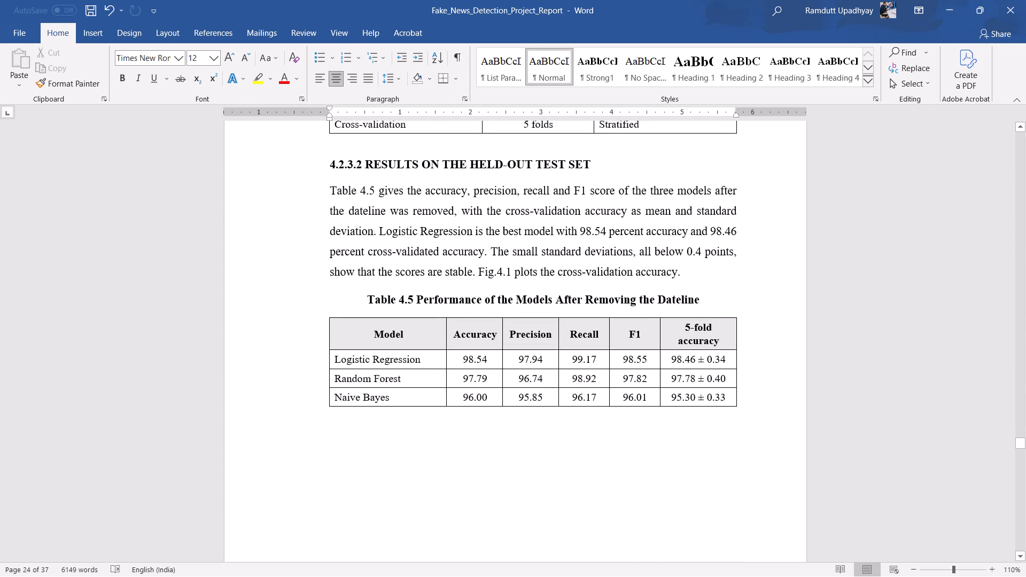
{"action": "scroll", "coordinate": [651, 318], "scroll_direction": "down", "scroll_amount": 1}
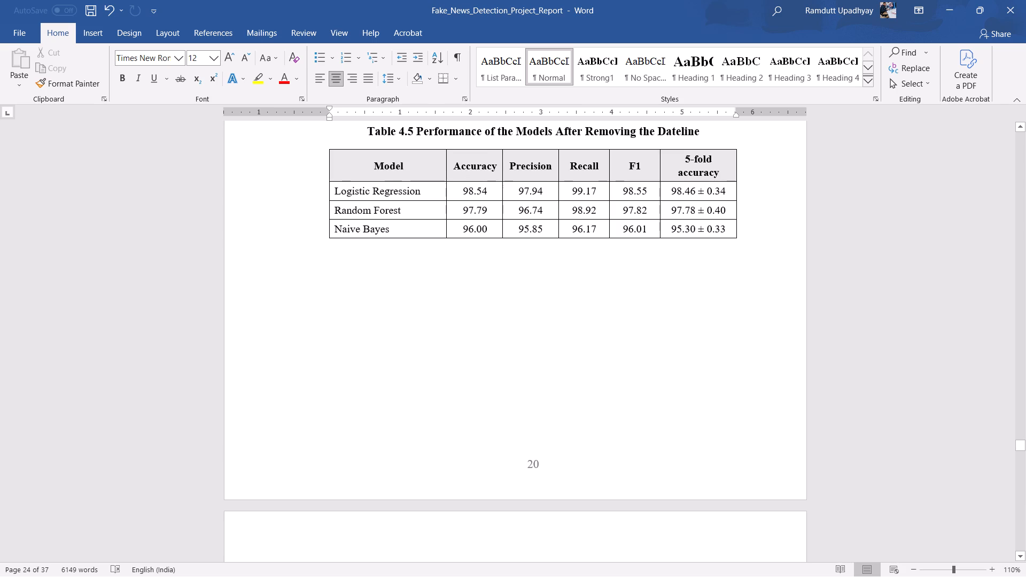
Review Fig.4.1, the confusion matrices and section 4.2.3.3 on removing the dateline, up to Table 4.8.
{"action": "scroll", "coordinate": [651, 318], "scroll_direction": "down", "scroll_amount": 2}
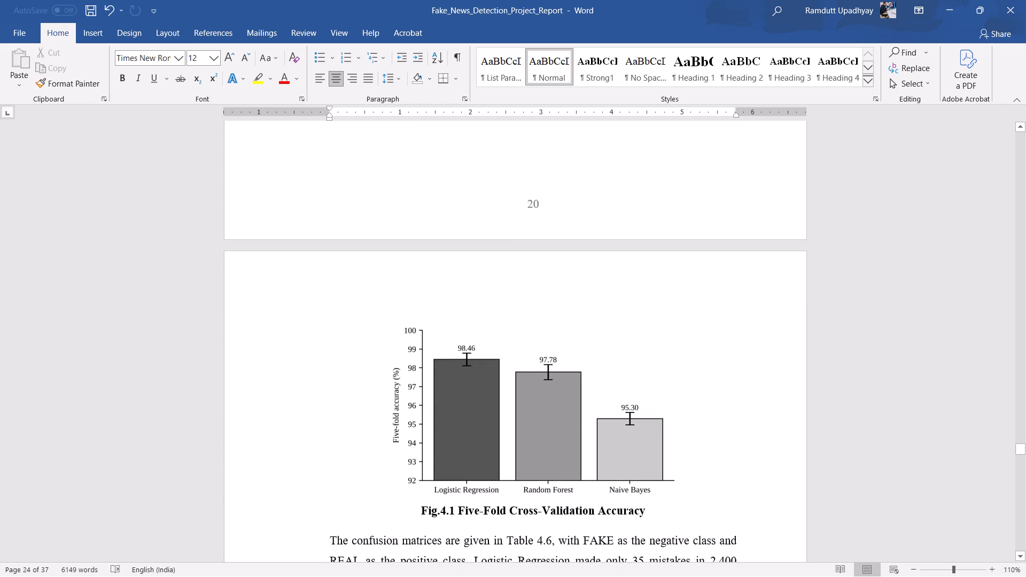
{"action": "scroll", "coordinate": [651, 318], "scroll_direction": "up", "scroll_amount": 2}
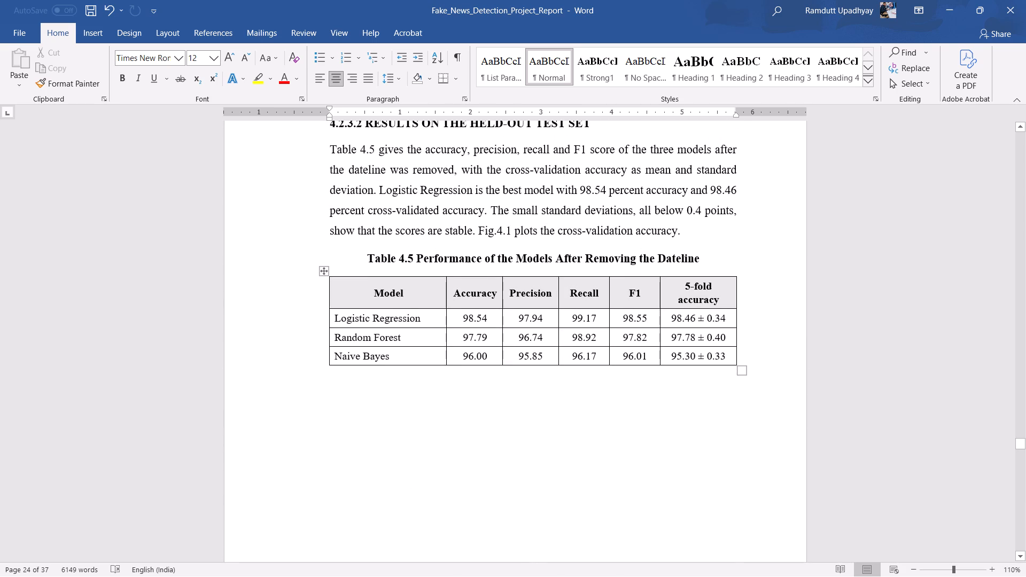
{"action": "scroll", "coordinate": [536, 328], "scroll_direction": "down", "scroll_amount": 3}
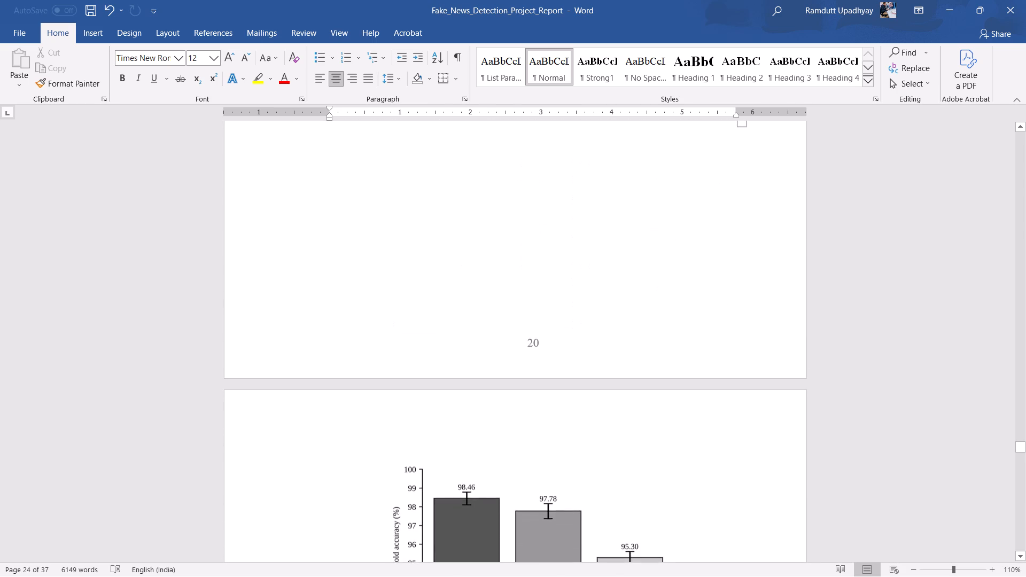
{"action": "scroll", "coordinate": [536, 328], "scroll_direction": "down", "scroll_amount": 3}
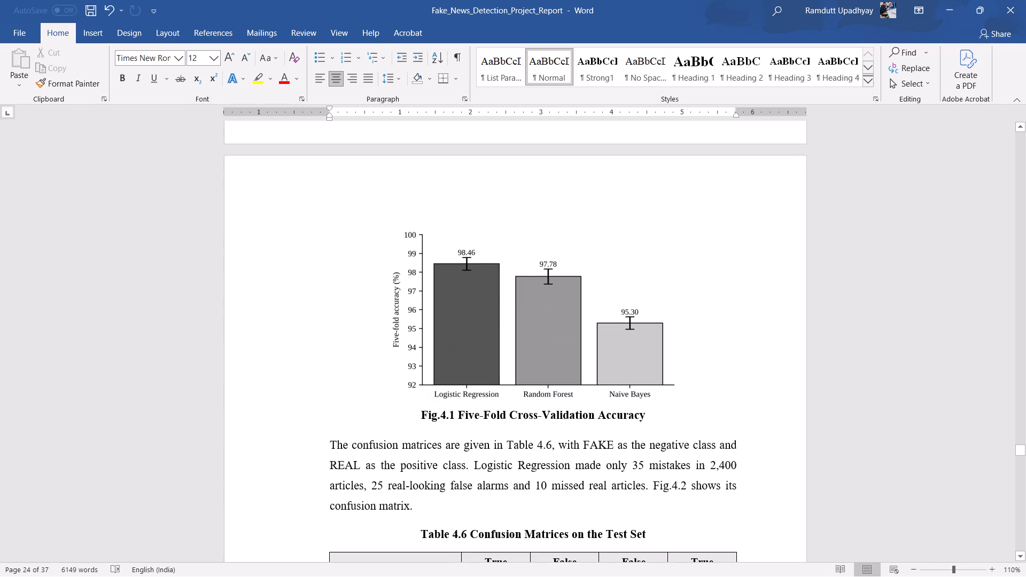
{"action": "scroll", "coordinate": [536, 328], "scroll_direction": "down", "scroll_amount": 2}
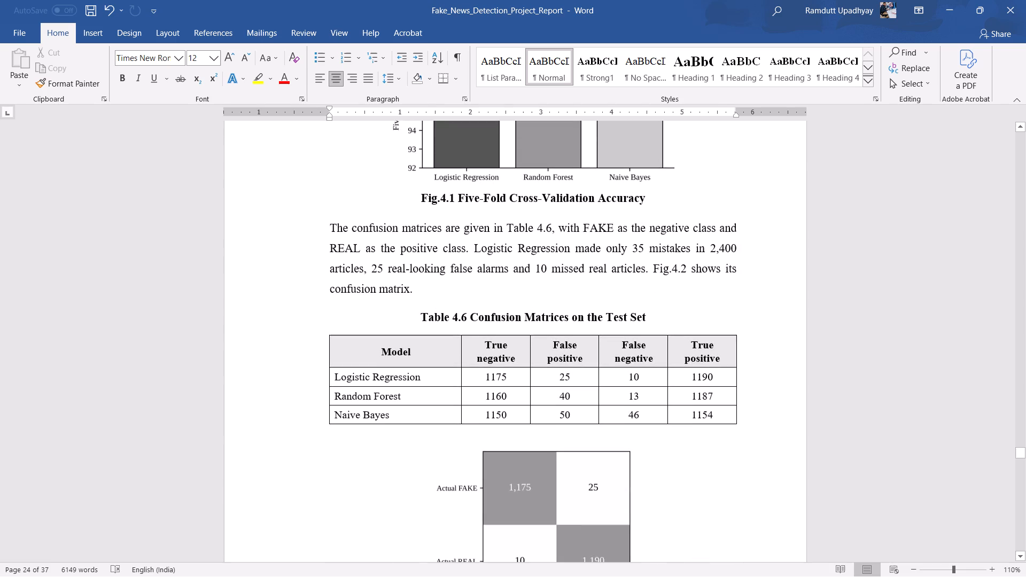
{"action": "scroll", "coordinate": [536, 328], "scroll_direction": "down", "scroll_amount": 4}
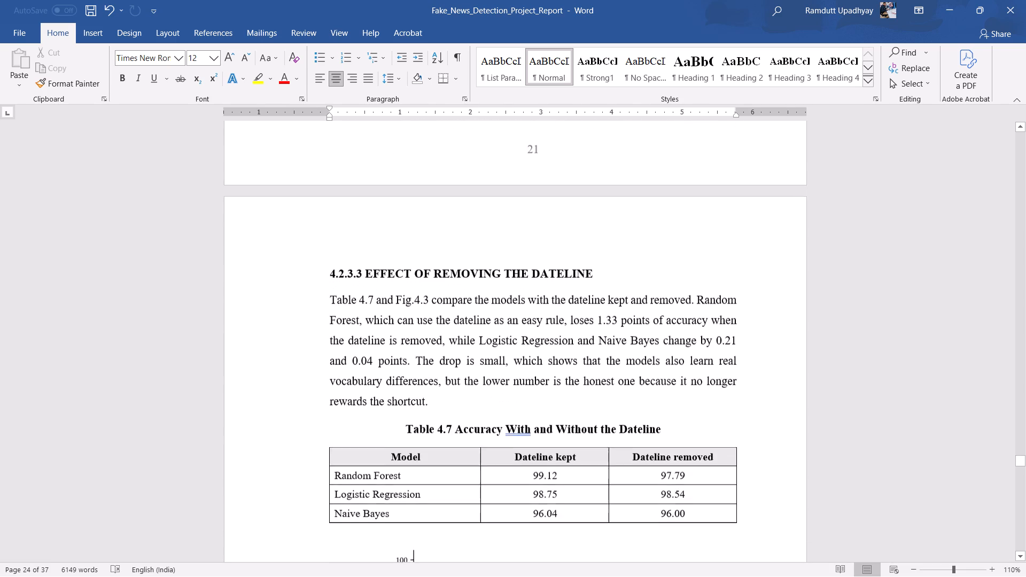
{"action": "scroll", "coordinate": [536, 328], "scroll_direction": "down", "scroll_amount": 4}
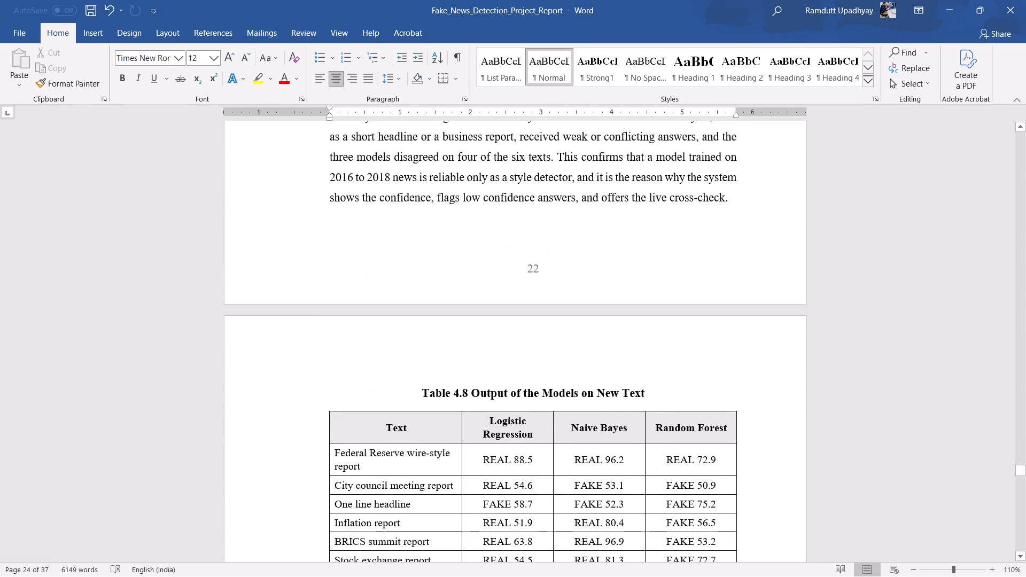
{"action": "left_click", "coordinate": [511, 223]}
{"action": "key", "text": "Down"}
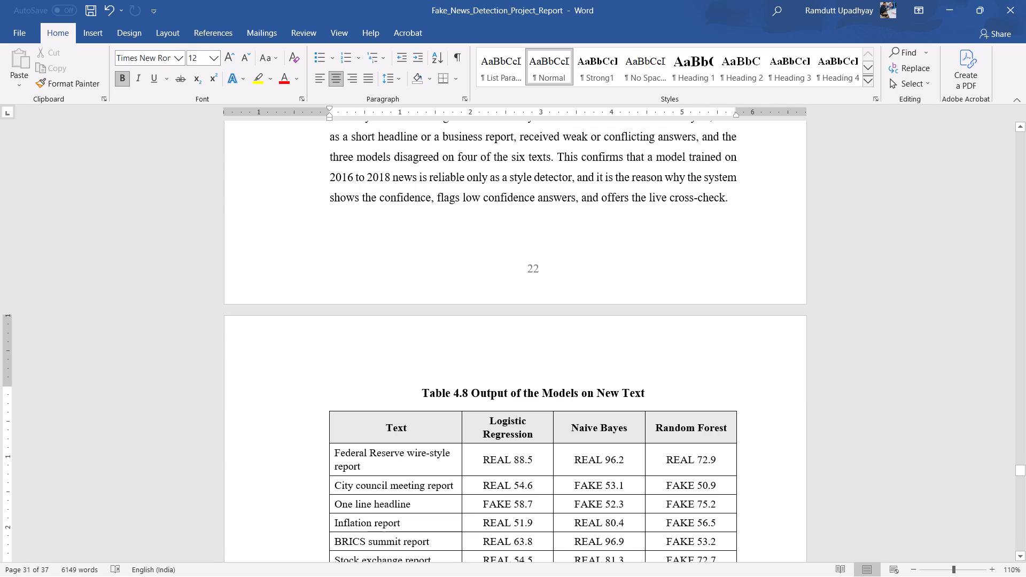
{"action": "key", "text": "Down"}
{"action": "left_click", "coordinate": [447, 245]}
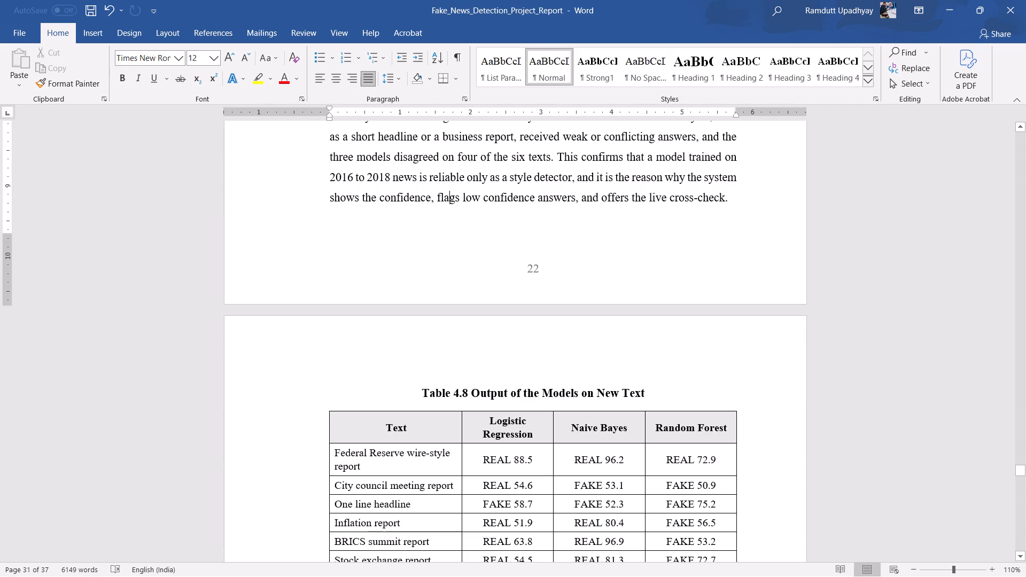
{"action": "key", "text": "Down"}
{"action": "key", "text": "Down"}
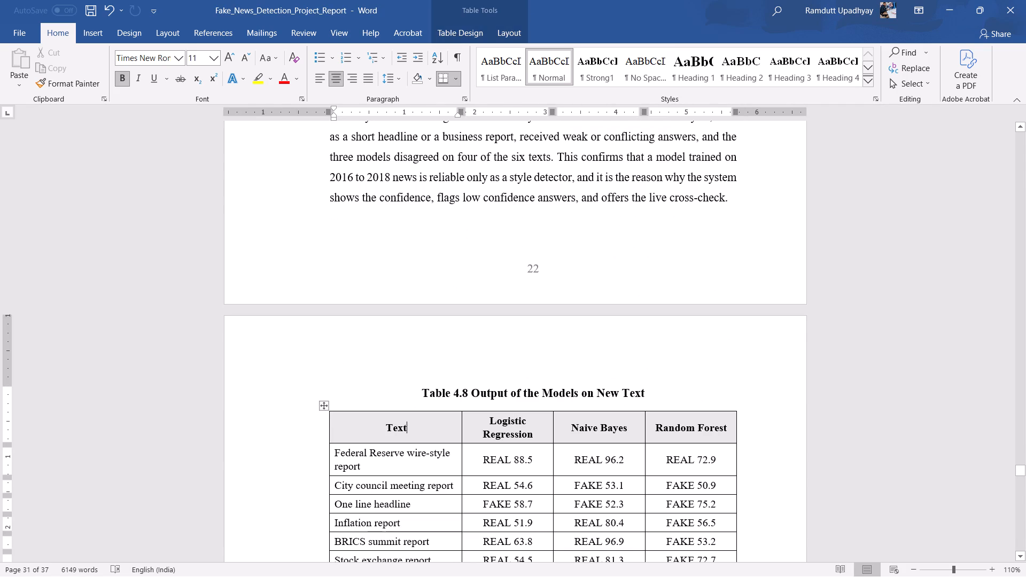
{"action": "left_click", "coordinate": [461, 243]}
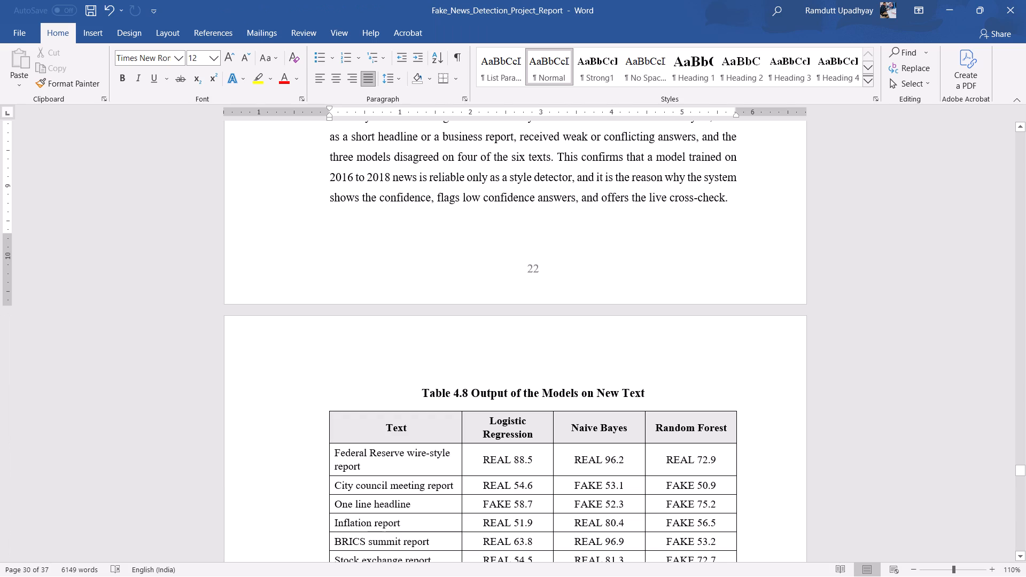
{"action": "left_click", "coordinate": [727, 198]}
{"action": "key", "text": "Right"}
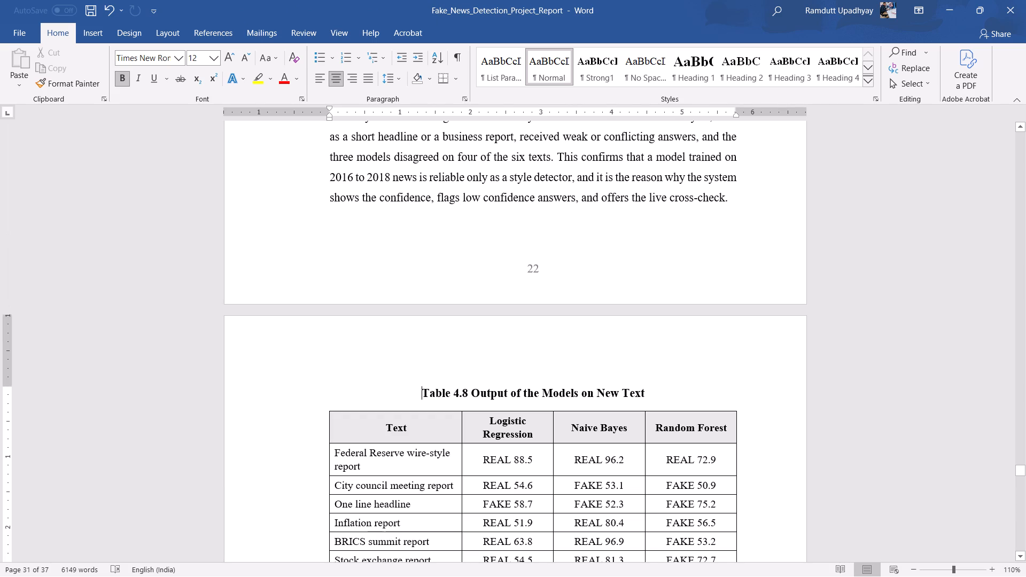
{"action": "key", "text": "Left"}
Review Table 4.8 and the closing discussion of the live cross-check through the end of Chapter IV.
{"action": "scroll", "coordinate": [727, 198], "scroll_direction": "down", "scroll_amount": 3}
{"action": "scroll", "coordinate": [727, 198], "scroll_direction": "up", "scroll_amount": 3}
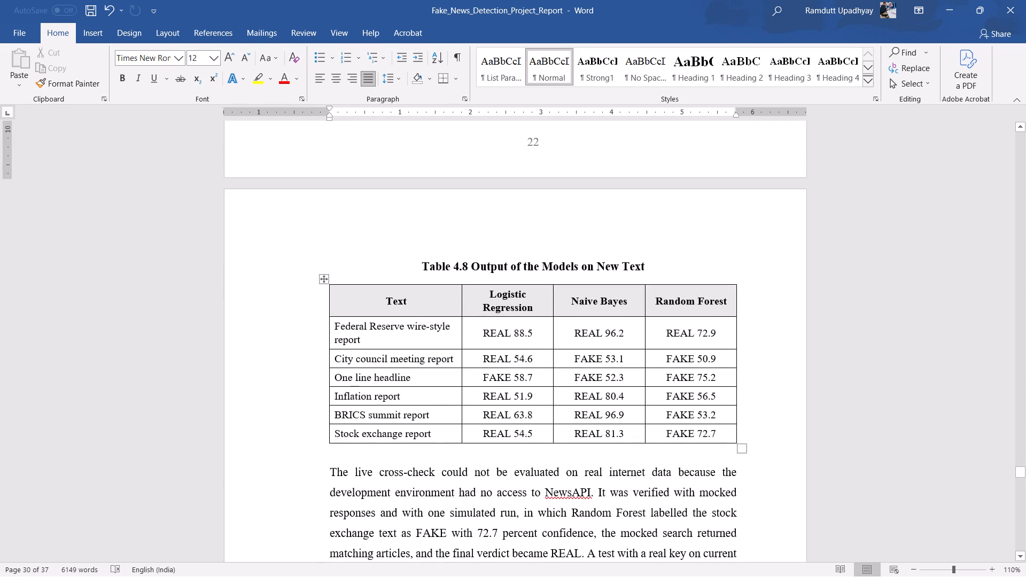
{"action": "scroll", "coordinate": [720, 294], "scroll_direction": "down", "scroll_amount": 2}
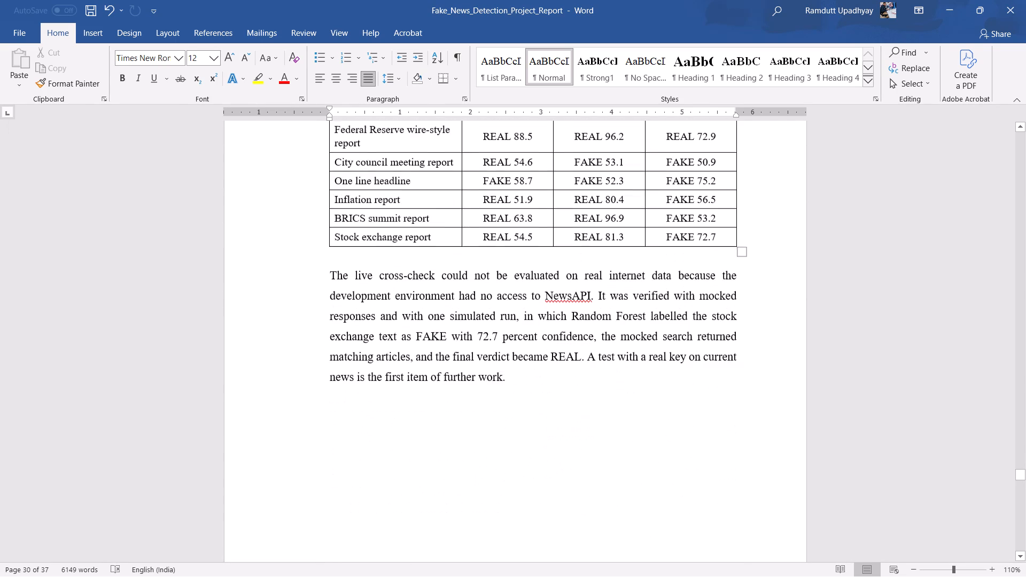
{"action": "scroll", "coordinate": [720, 294], "scroll_direction": "down", "scroll_amount": 4}
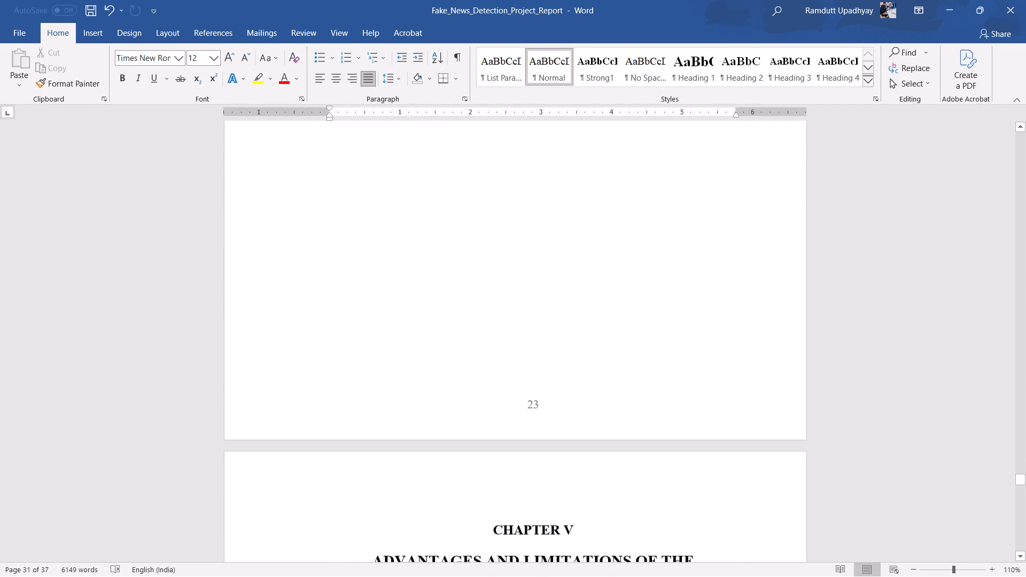
Skim Chapter V, including 5.2 Limitations of Developed System, and Chapter VI with its conclusion.
{"action": "scroll", "coordinate": [720, 294], "scroll_direction": "down", "scroll_amount": 3}
{"action": "scroll", "coordinate": [720, 294], "scroll_direction": "up", "scroll_amount": 1}
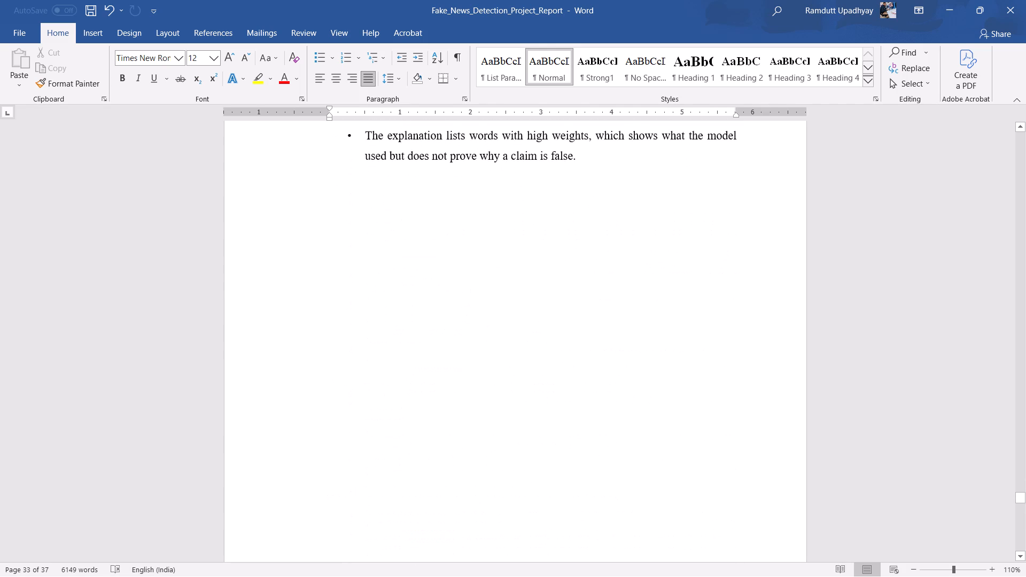
{"action": "scroll", "coordinate": [720, 294], "scroll_direction": "up", "scroll_amount": 3}
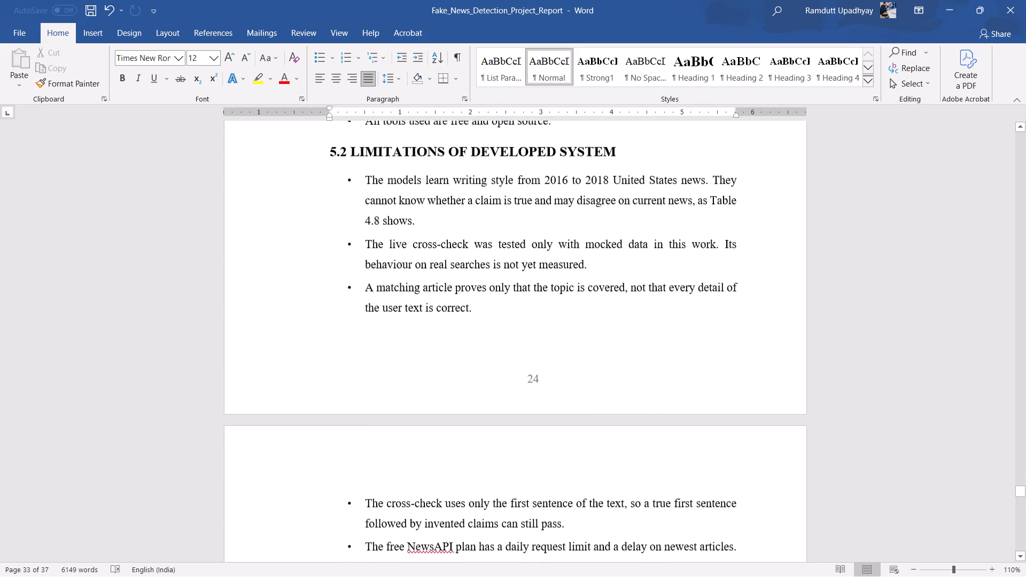
{"action": "scroll", "coordinate": [720, 294], "scroll_direction": "down", "scroll_amount": 6}
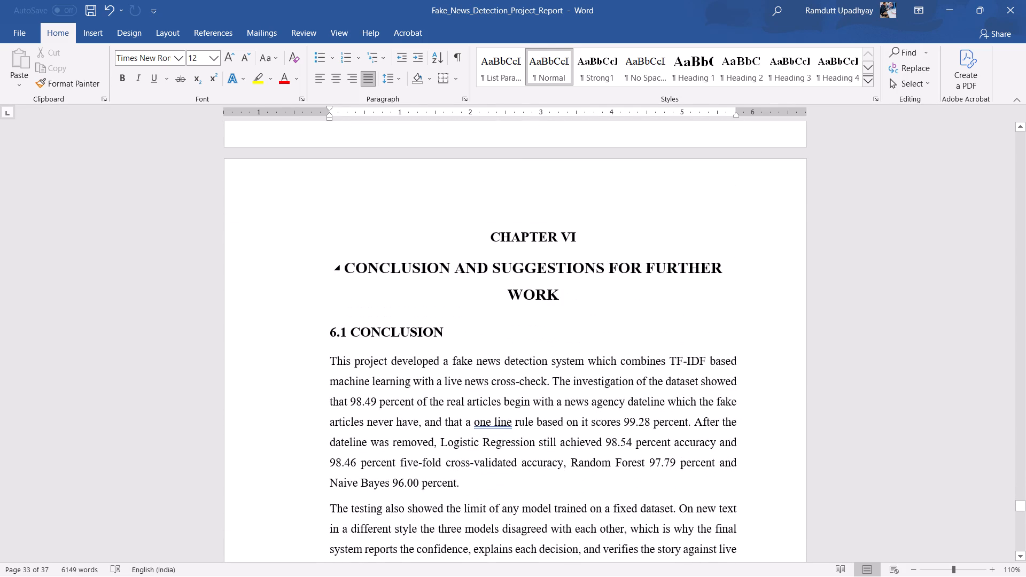
{"action": "scroll", "coordinate": [720, 294], "scroll_direction": "down", "scroll_amount": 7}
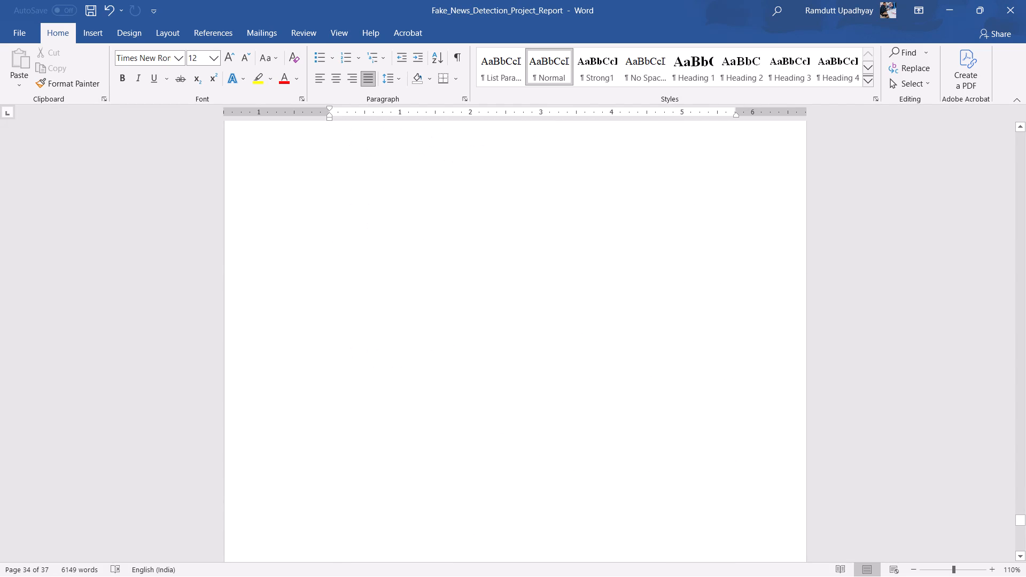
{"action": "scroll", "coordinate": [720, 294], "scroll_direction": "up", "scroll_amount": 1}
{"action": "scroll", "coordinate": [720, 294], "scroll_direction": "down", "scroll_amount": 3}
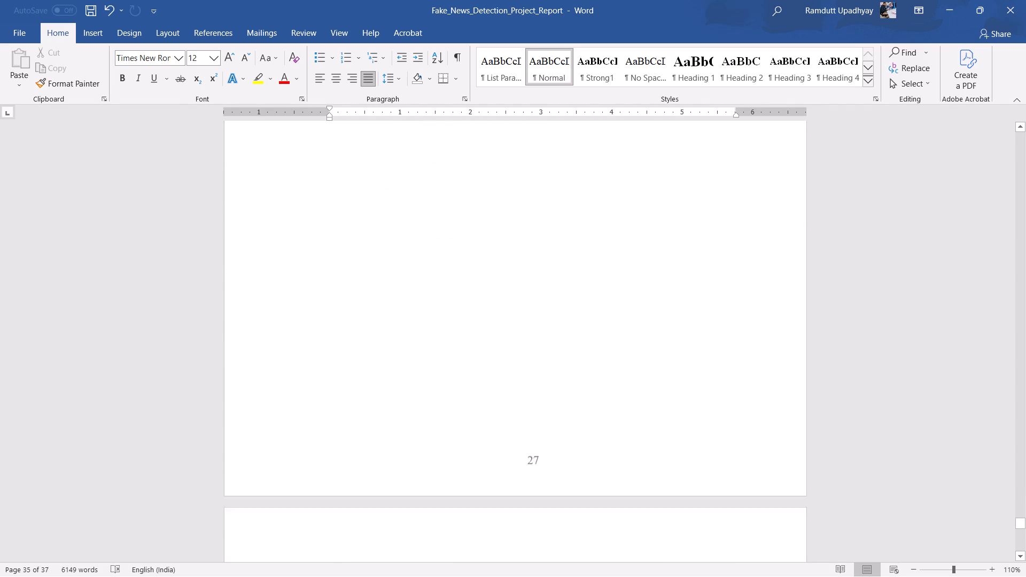
Review the References list from its first entry through the last one at the end of the report.
{"action": "scroll", "coordinate": [720, 294], "scroll_direction": "down", "scroll_amount": 5}
{"action": "scroll", "coordinate": [720, 294], "scroll_direction": "up", "scroll_amount": 1}
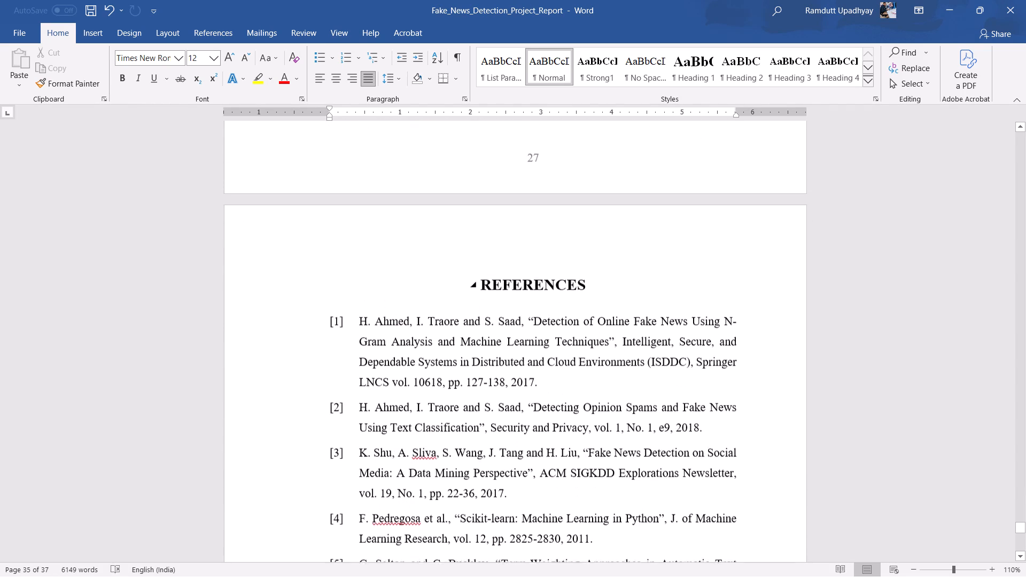
{"action": "scroll", "coordinate": [720, 294], "scroll_direction": "up", "scroll_amount": 2}
{"action": "scroll", "coordinate": [720, 294], "scroll_direction": "down", "scroll_amount": 1}
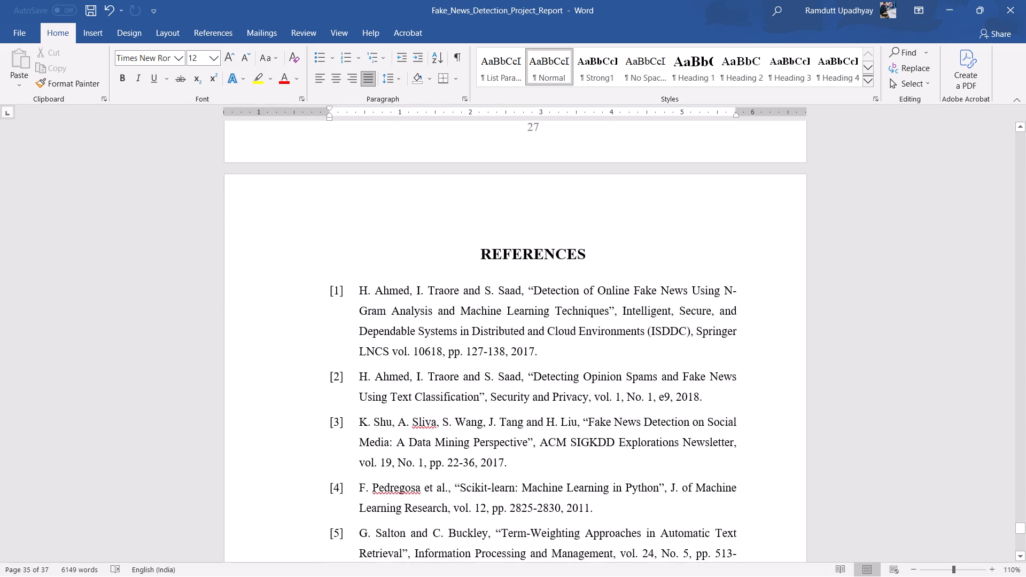
{"action": "scroll", "coordinate": [720, 294], "scroll_direction": "down", "scroll_amount": 7}
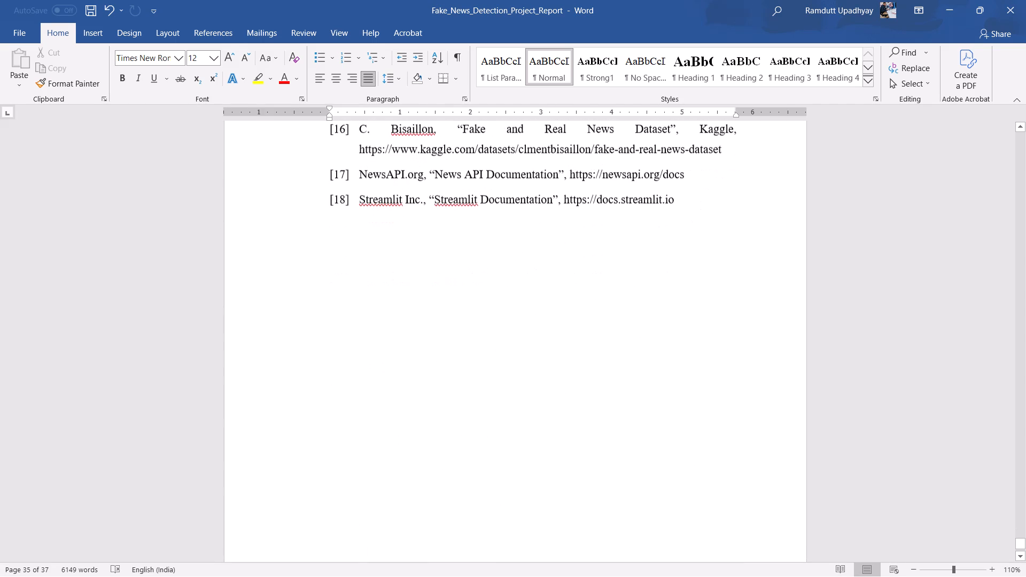
{"action": "scroll", "coordinate": [720, 294], "scroll_direction": "down", "scroll_amount": 2}
On the title page, replace the "Name1 (Roll Number1)" placeholder under "Submitted by" with the first student's full name.
{"action": "scroll", "coordinate": [720, 294], "scroll_direction": "up", "scroll_amount": 10}
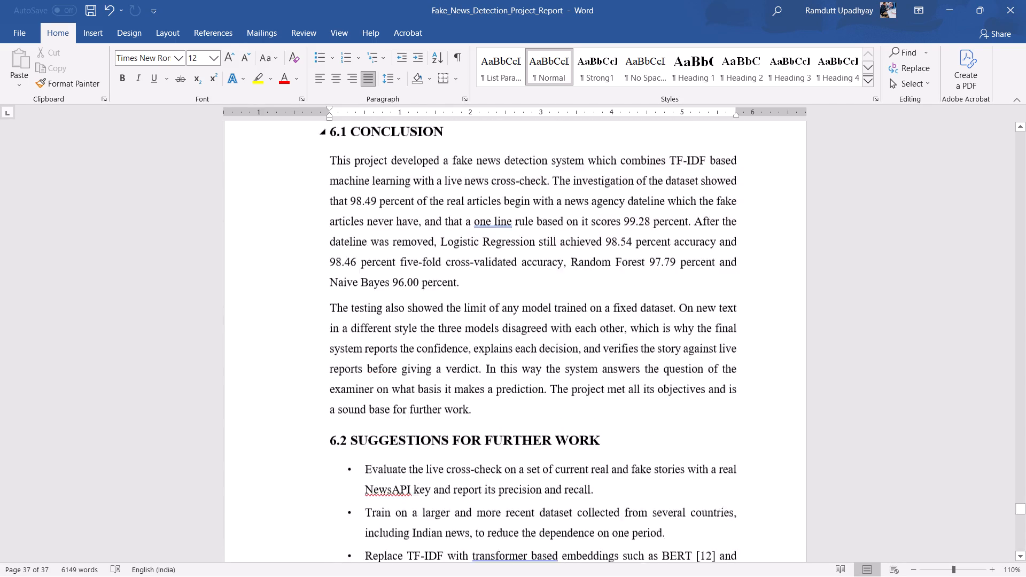
{"action": "scroll", "coordinate": [720, 294], "scroll_direction": "up", "scroll_amount": 14}
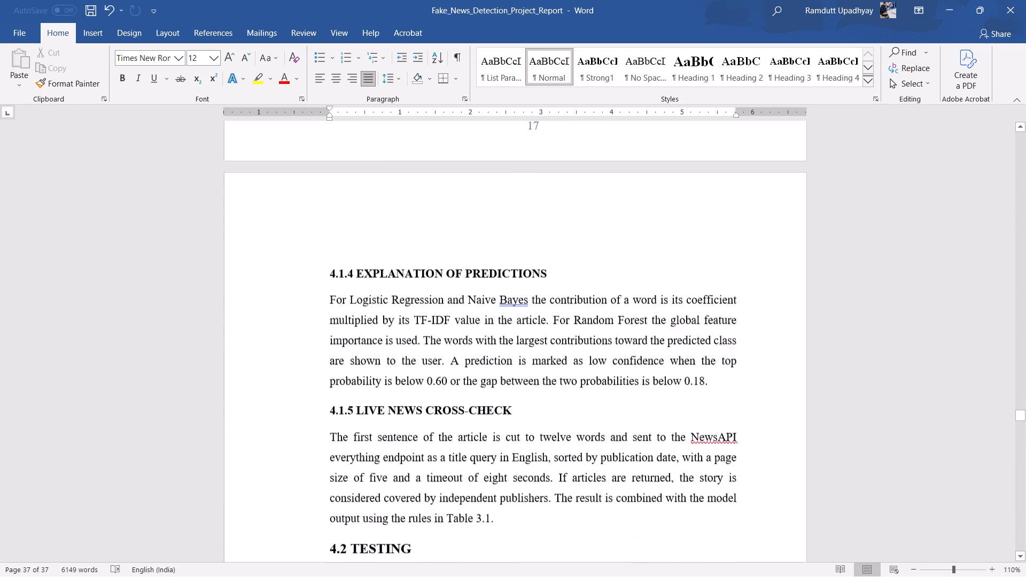
{"action": "scroll", "coordinate": [720, 294], "scroll_direction": "up", "scroll_amount": 7}
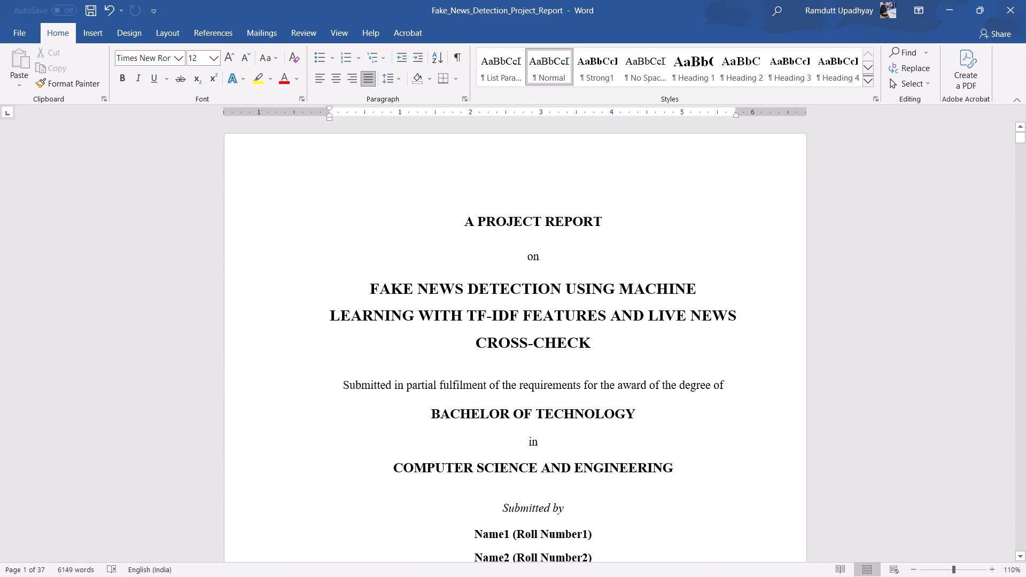
{"action": "scroll", "coordinate": [466, 244], "scroll_direction": "down", "scroll_amount": 1}
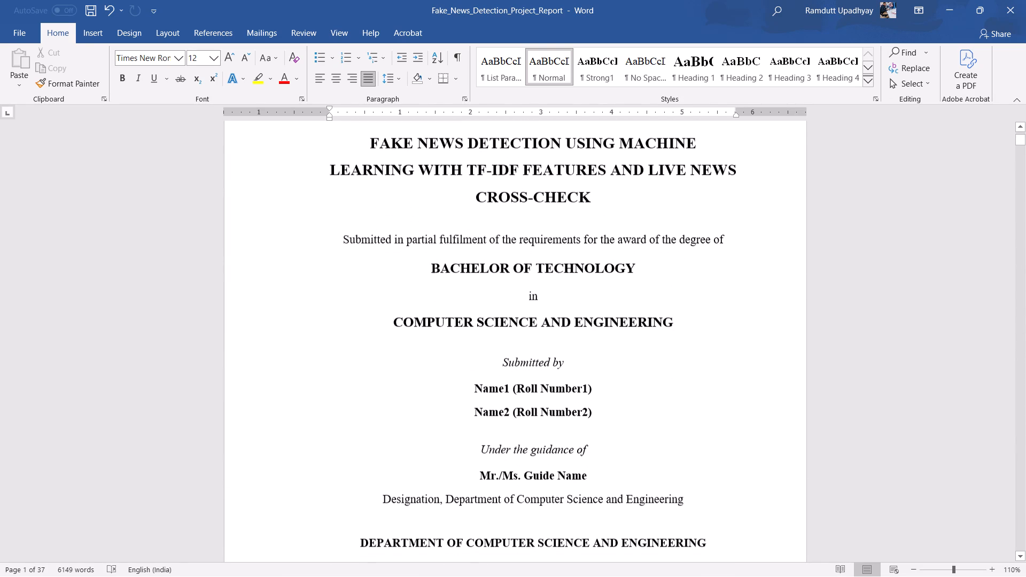
{"action": "scroll", "coordinate": [466, 244], "scroll_direction": "down", "scroll_amount": 2}
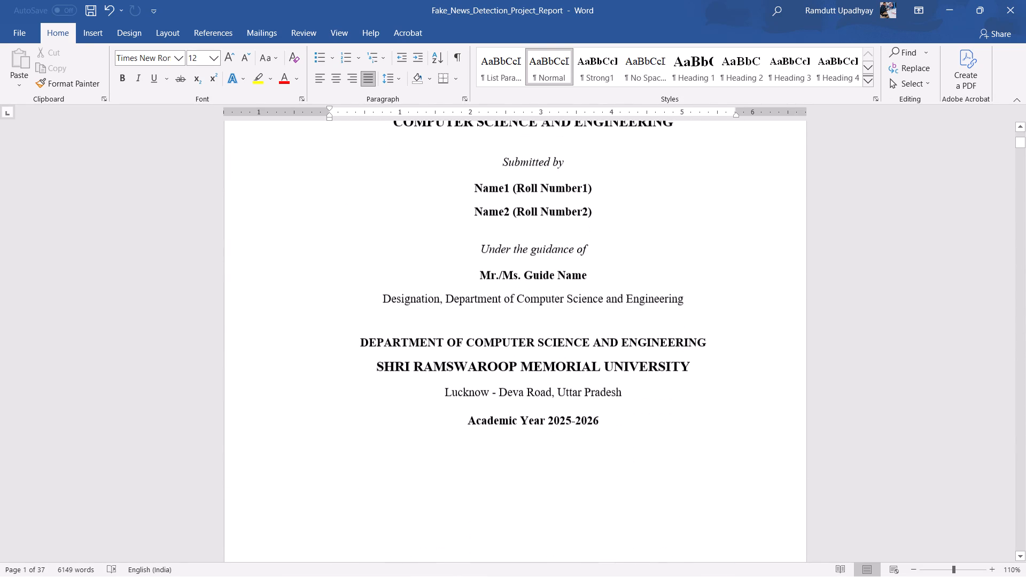
{"action": "left_click", "coordinate": [608, 189]}
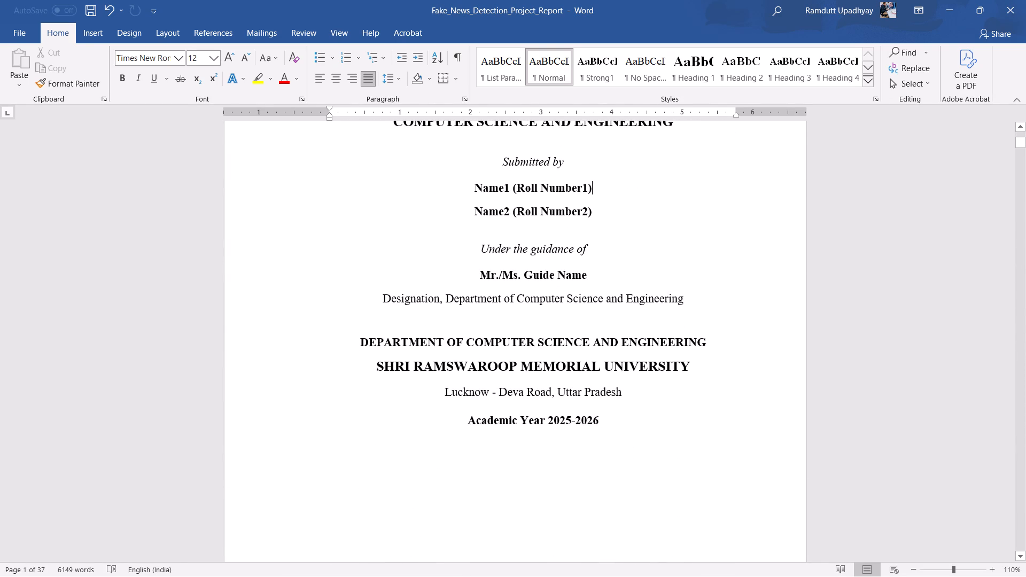
{"action": "key", "text": "BackSpace"}
{"action": "key", "text": "BackSpace"}
{"action": "key", "text": "BackSpace"}
{"action": "key", "text": "BackSpace"}
{"action": "key", "text": "BackSpace"}
{"action": "key", "text": "BackSpace"}
{"action": "key", "text": "BackSpace"}
{"action": "key", "text": "BackSpace"}
{"action": "key", "text": "BackSpace"}
{"action": "key", "text": "BackSpace"}
{"action": "key", "text": "BackSpace"}
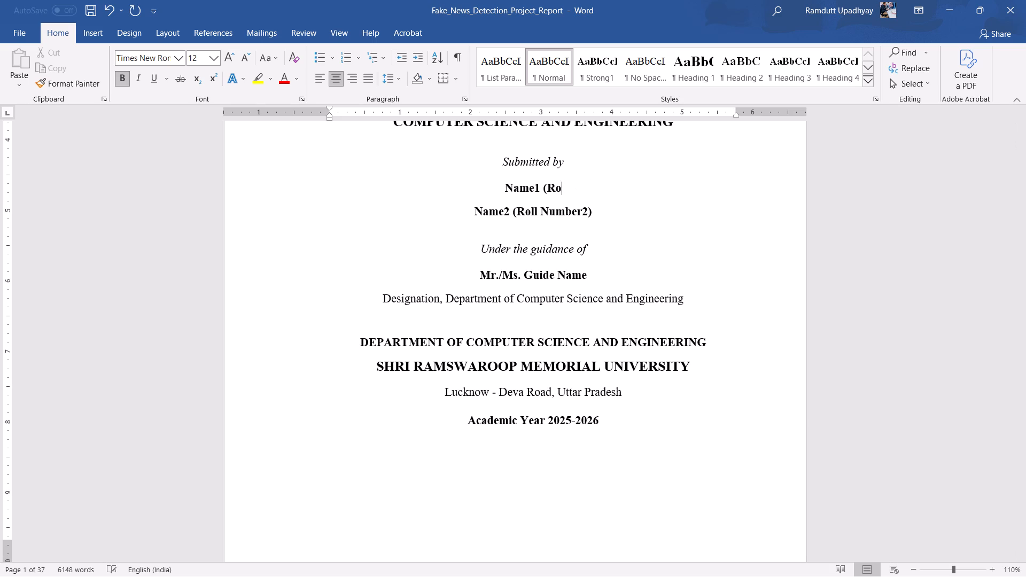
{"action": "key", "text": "BackSpace"}
{"action": "key", "text": "BackSpace"}
{"action": "key", "text": "BackSpace"}
{"action": "key", "text": "BackSpace"}
{"action": "key", "text": "BackSpace"}
{"action": "key", "text": "BackSpace"}
{"action": "key", "text": "BackSpace"}
{"action": "key", "text": "BackSpace"}
{"action": "key", "text": "BackSpace"}
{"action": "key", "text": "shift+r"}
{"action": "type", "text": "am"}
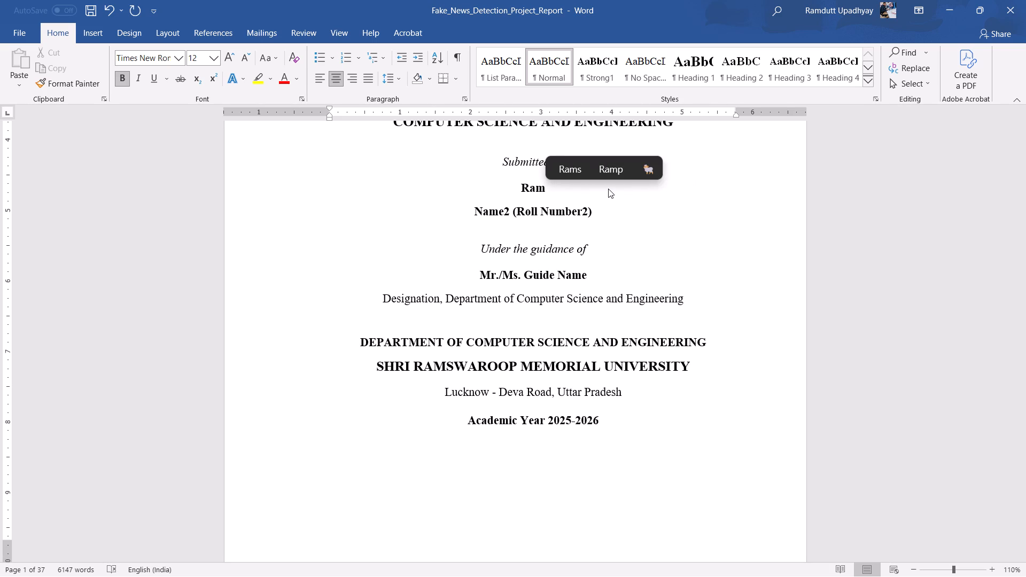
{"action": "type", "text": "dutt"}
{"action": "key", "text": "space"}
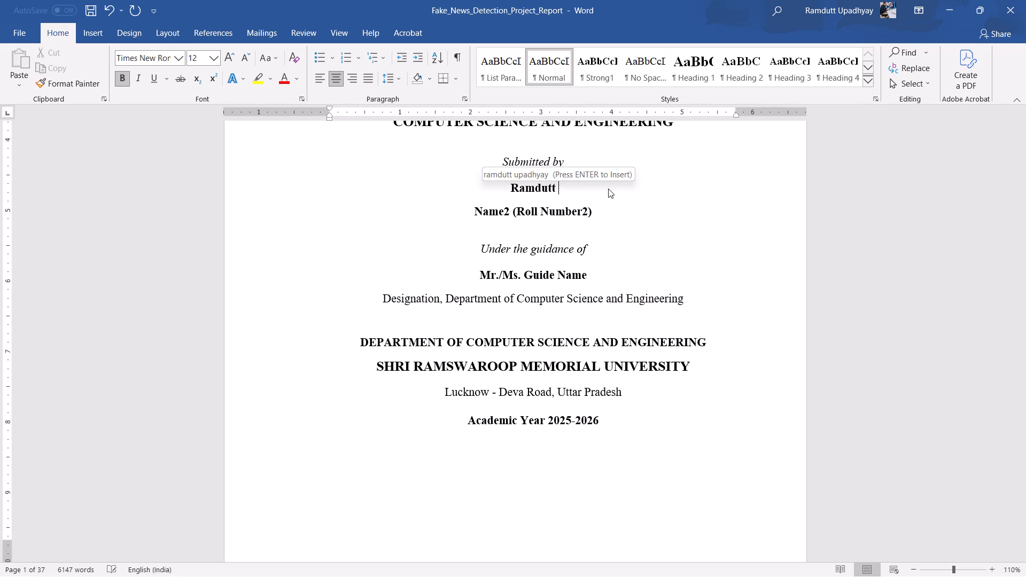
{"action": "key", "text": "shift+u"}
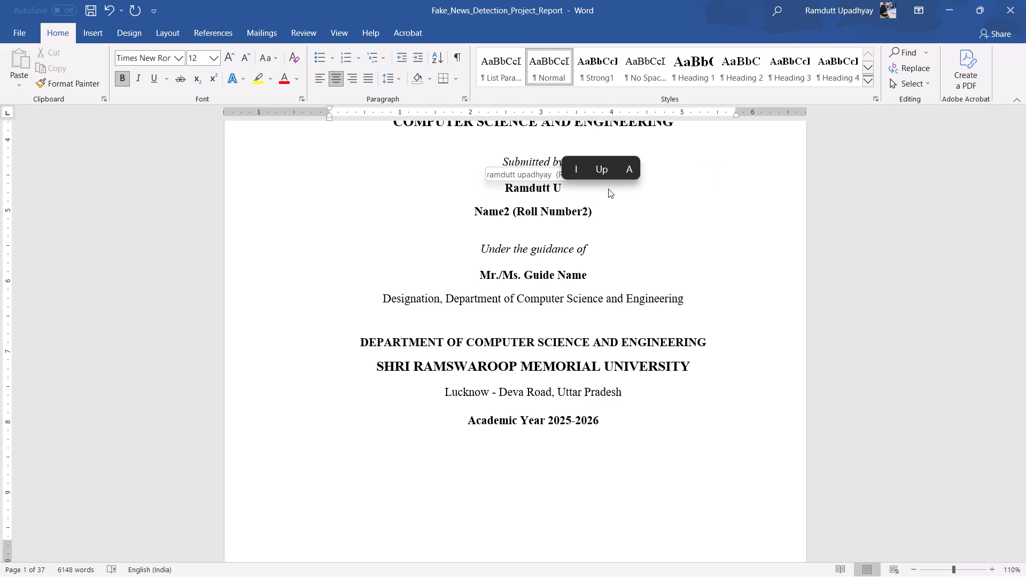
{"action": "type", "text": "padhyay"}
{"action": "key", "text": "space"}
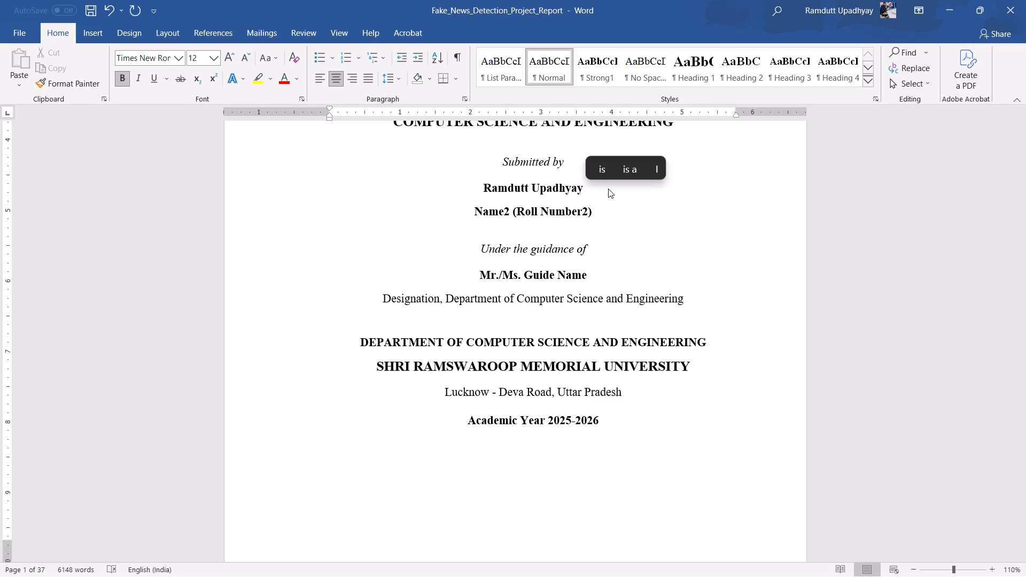
Add the first student's roll number in parentheses after the name under Submitted by on the cover page.
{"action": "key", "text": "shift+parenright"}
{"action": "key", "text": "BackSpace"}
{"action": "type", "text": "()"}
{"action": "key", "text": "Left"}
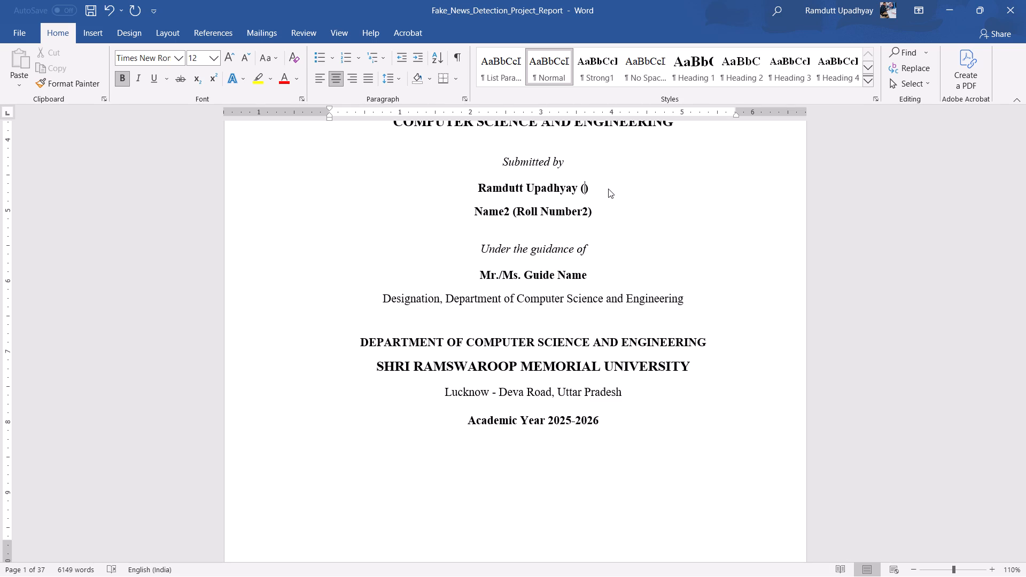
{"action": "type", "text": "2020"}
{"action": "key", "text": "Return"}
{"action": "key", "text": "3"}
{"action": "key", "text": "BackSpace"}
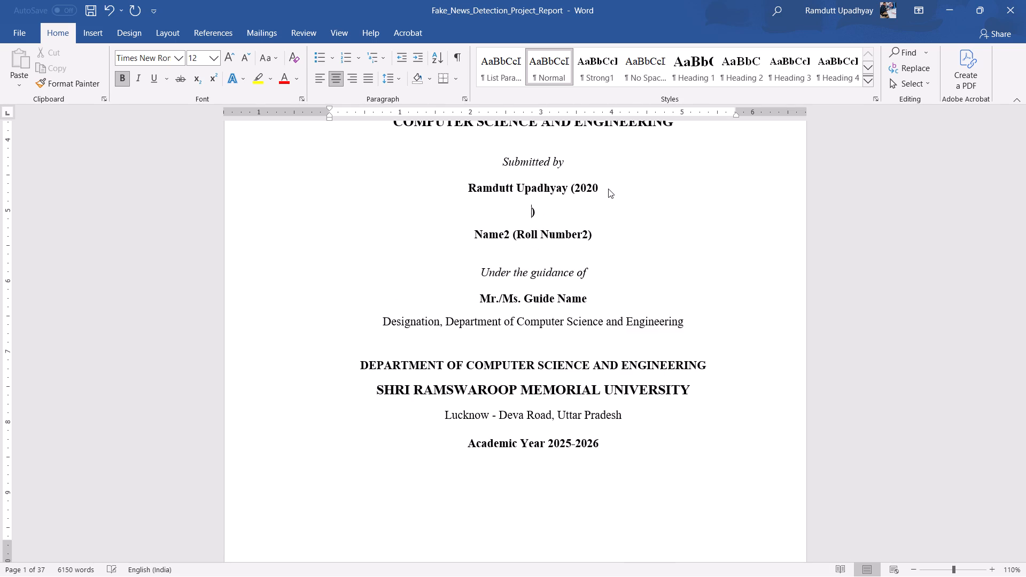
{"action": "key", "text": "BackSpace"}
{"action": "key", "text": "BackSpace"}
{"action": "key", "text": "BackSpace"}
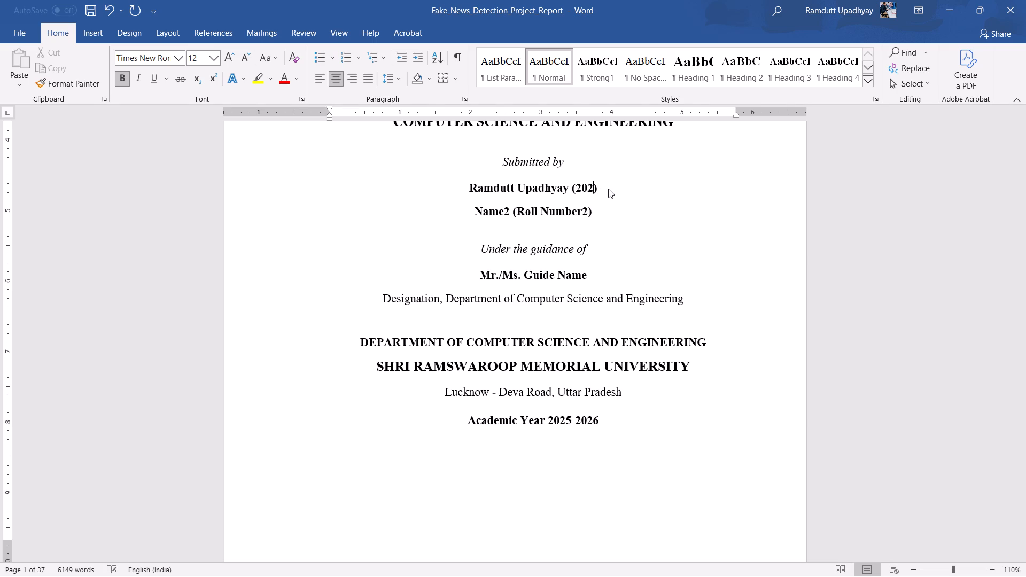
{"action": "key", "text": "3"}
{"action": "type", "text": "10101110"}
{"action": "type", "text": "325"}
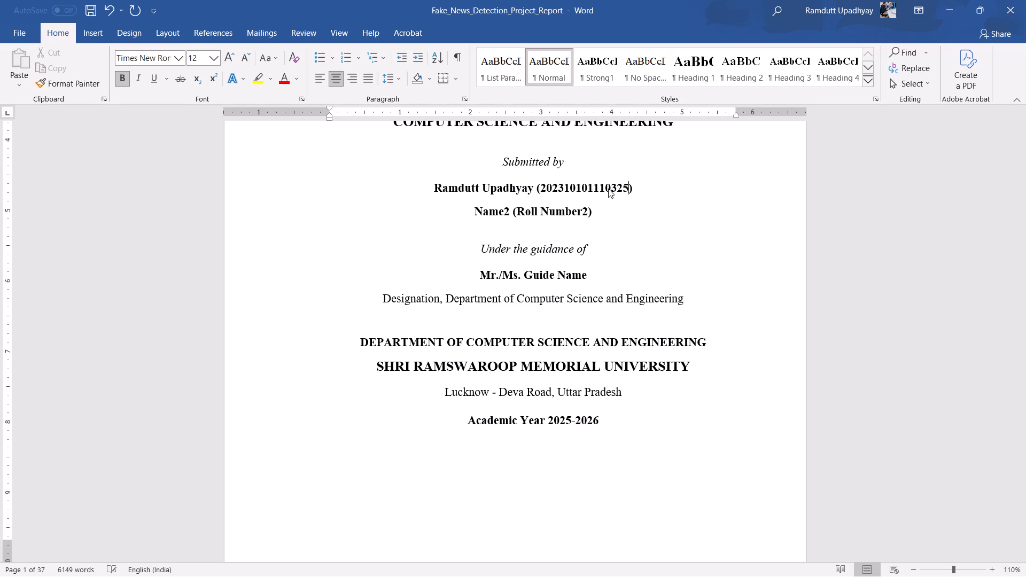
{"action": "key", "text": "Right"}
Replace the Roll Number2 placeholder under Submitted by with the second student's roll number, keeping the parentheses.
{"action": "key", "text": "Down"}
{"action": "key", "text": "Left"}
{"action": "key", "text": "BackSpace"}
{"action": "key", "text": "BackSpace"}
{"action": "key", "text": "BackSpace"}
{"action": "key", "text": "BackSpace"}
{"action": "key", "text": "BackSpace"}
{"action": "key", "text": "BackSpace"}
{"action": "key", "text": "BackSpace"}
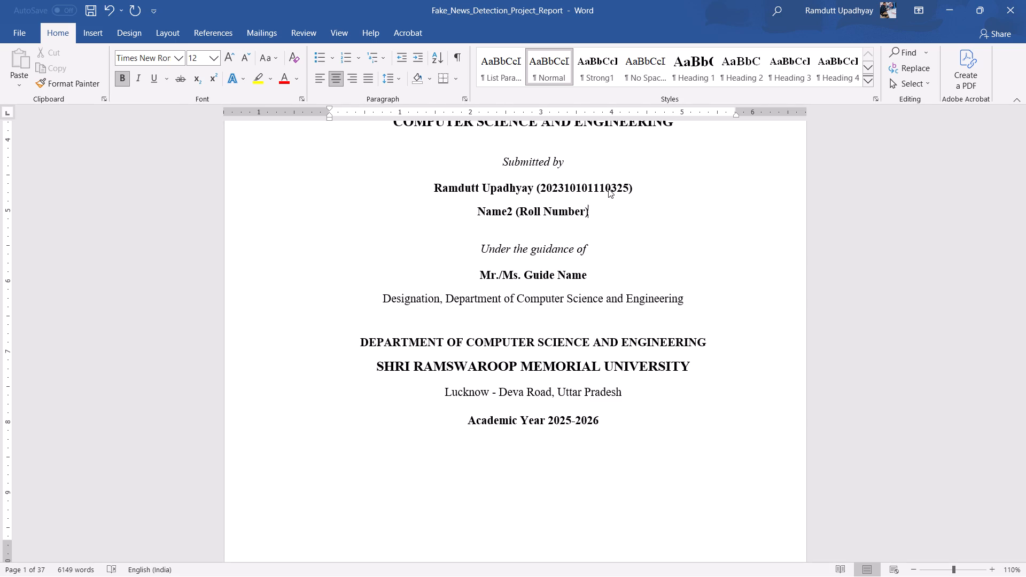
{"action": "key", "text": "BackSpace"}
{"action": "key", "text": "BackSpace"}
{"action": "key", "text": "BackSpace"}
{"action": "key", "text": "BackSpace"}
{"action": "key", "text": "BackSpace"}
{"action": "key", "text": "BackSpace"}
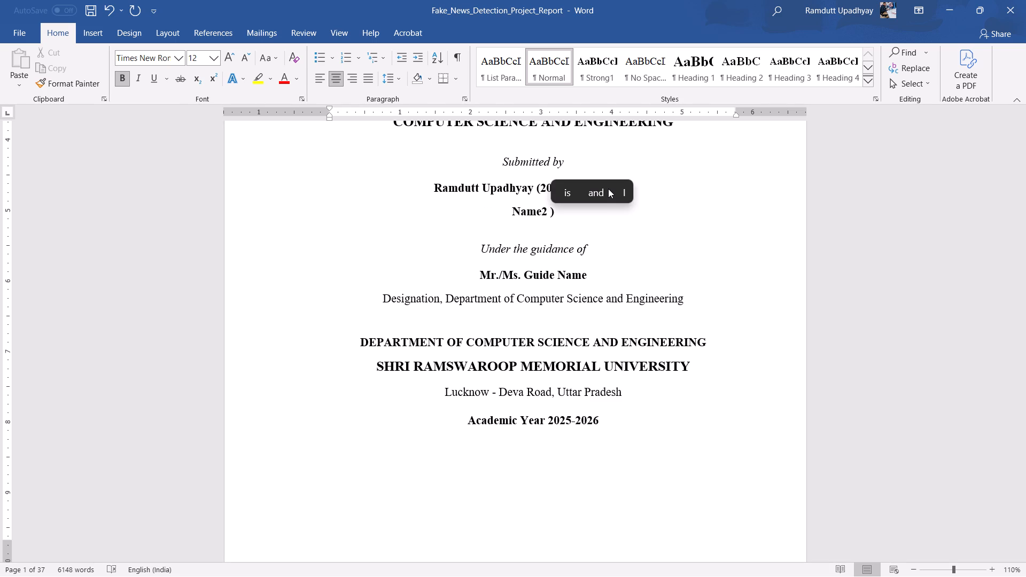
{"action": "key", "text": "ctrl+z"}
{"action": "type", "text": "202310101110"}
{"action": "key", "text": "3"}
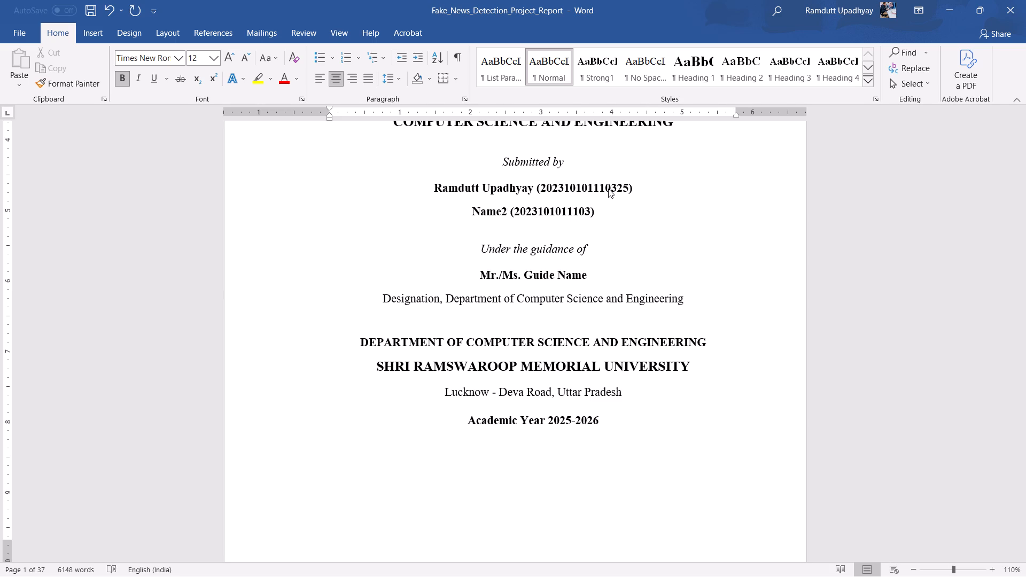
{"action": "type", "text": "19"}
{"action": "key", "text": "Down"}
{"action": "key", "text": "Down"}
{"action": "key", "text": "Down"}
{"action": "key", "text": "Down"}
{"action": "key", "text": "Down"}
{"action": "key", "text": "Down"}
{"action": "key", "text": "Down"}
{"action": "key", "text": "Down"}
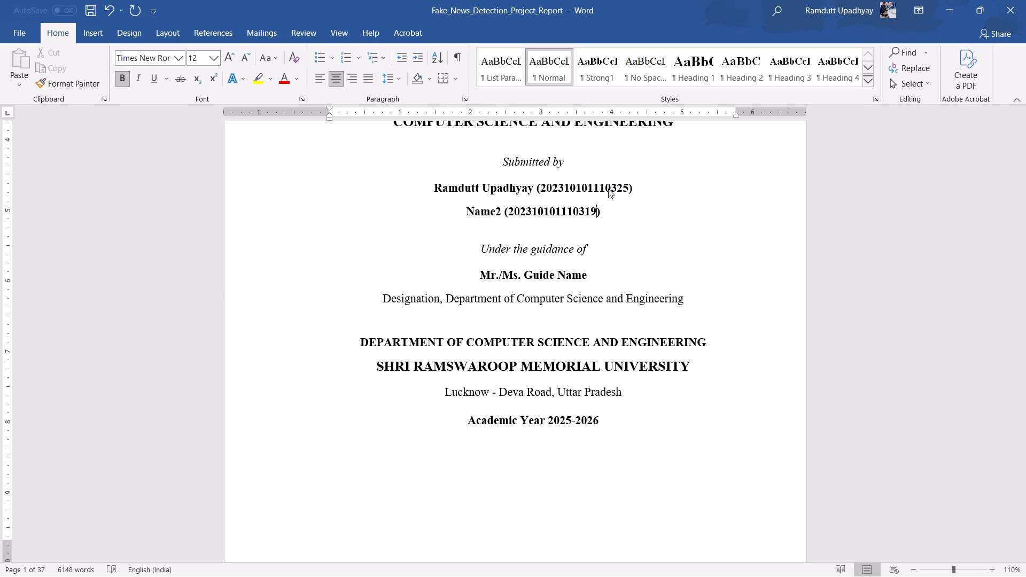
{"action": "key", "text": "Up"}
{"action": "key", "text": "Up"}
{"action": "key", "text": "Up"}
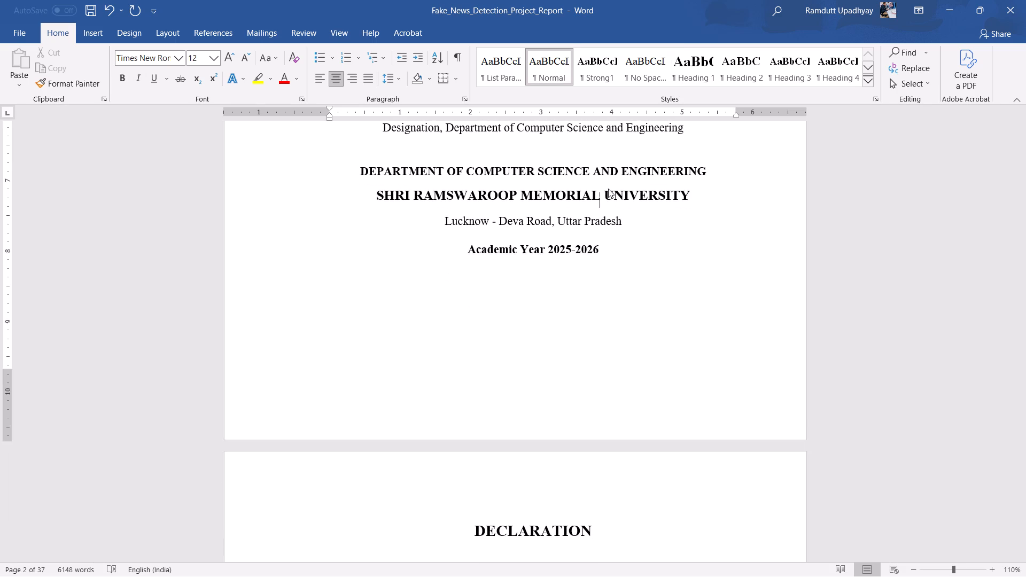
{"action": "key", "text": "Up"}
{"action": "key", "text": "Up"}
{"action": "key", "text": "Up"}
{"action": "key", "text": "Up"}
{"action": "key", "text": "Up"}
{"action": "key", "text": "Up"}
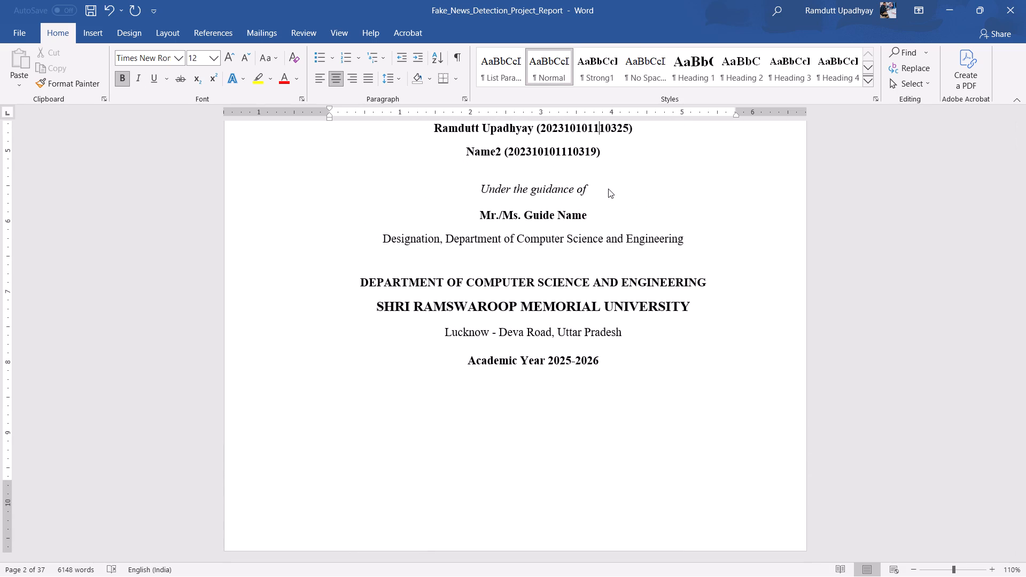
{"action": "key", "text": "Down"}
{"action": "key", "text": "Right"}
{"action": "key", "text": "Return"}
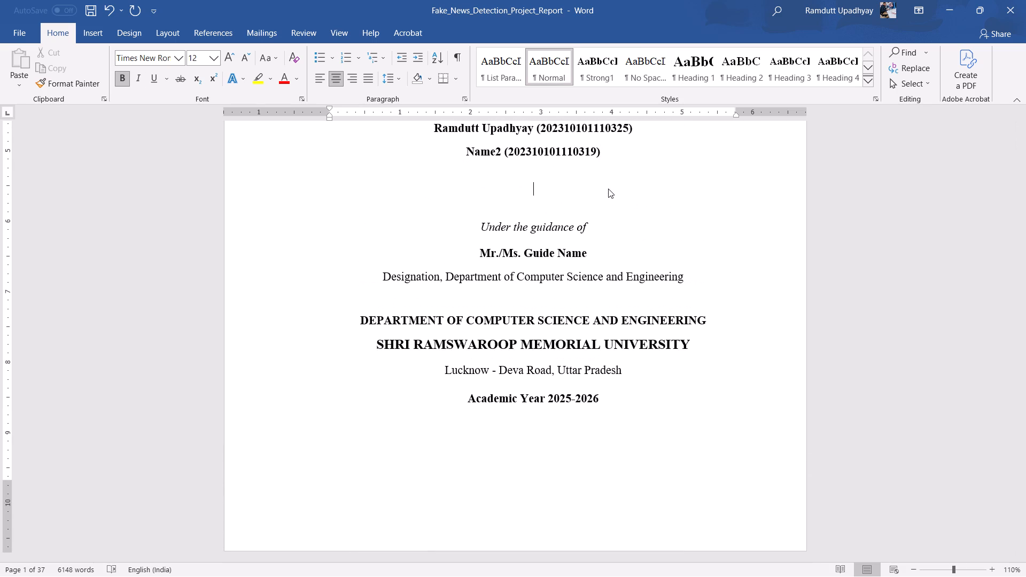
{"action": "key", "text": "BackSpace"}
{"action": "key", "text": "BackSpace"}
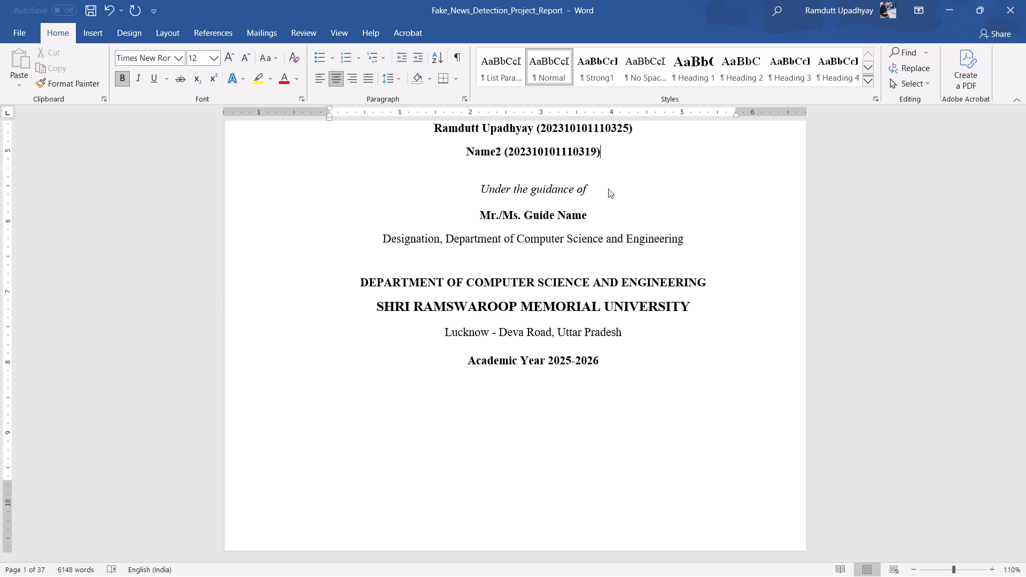
Replace the Name2 placeholder with the second student's name, before the roll number in parentheses.
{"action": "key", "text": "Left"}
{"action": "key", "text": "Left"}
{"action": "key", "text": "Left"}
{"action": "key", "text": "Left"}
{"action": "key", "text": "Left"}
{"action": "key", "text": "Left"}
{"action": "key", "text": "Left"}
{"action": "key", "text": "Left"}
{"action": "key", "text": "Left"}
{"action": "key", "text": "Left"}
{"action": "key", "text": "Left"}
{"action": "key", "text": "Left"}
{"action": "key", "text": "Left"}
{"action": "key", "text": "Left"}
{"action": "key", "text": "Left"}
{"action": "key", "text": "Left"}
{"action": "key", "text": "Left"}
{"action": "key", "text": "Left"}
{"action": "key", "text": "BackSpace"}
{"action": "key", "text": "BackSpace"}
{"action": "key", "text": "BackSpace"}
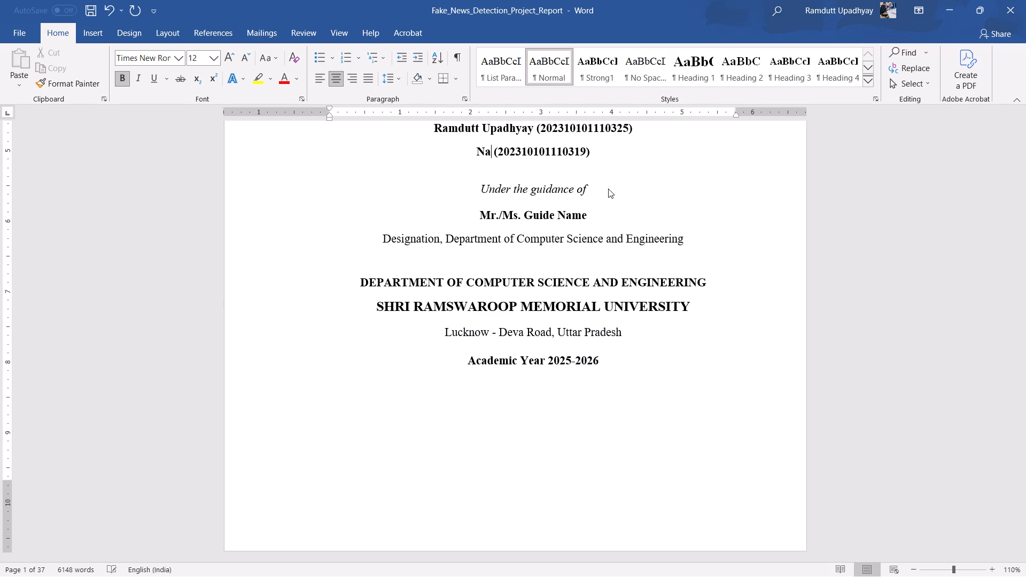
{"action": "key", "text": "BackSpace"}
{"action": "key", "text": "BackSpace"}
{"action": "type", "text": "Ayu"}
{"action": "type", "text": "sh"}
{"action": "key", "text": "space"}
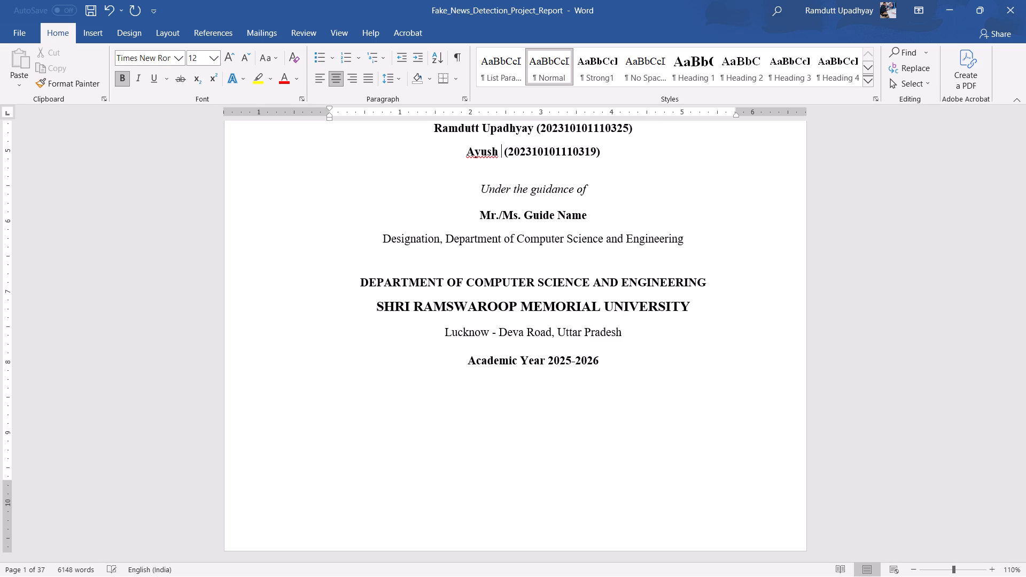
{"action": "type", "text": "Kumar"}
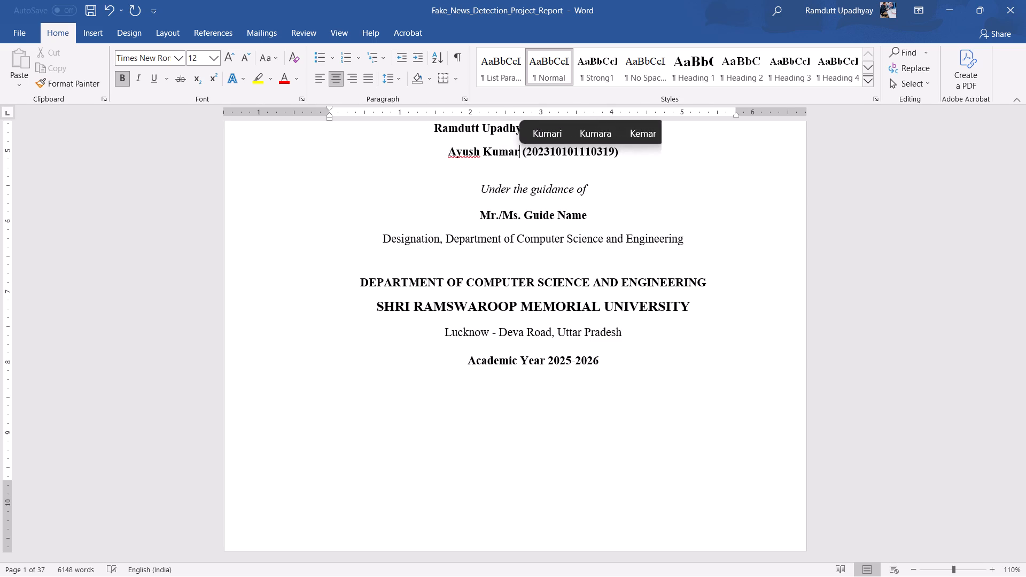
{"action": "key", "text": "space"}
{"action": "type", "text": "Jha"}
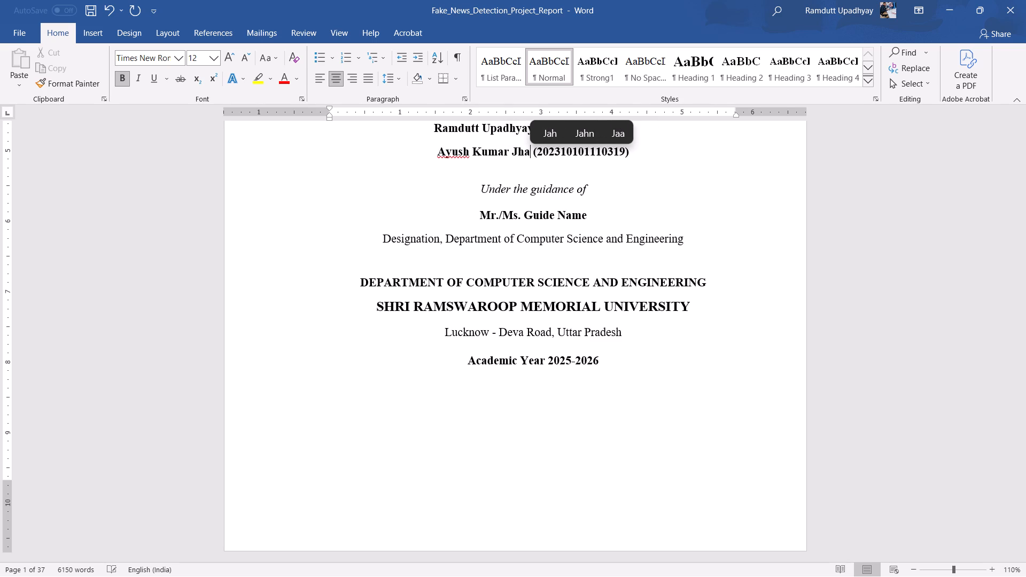
Add a line below the second student for the third student, with the name followed by the roll number in parentheses.
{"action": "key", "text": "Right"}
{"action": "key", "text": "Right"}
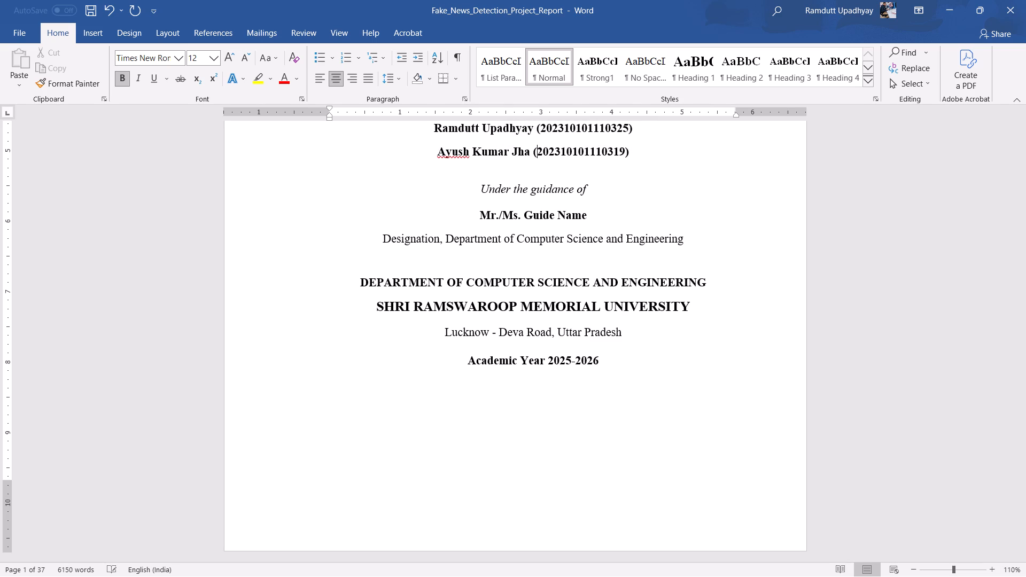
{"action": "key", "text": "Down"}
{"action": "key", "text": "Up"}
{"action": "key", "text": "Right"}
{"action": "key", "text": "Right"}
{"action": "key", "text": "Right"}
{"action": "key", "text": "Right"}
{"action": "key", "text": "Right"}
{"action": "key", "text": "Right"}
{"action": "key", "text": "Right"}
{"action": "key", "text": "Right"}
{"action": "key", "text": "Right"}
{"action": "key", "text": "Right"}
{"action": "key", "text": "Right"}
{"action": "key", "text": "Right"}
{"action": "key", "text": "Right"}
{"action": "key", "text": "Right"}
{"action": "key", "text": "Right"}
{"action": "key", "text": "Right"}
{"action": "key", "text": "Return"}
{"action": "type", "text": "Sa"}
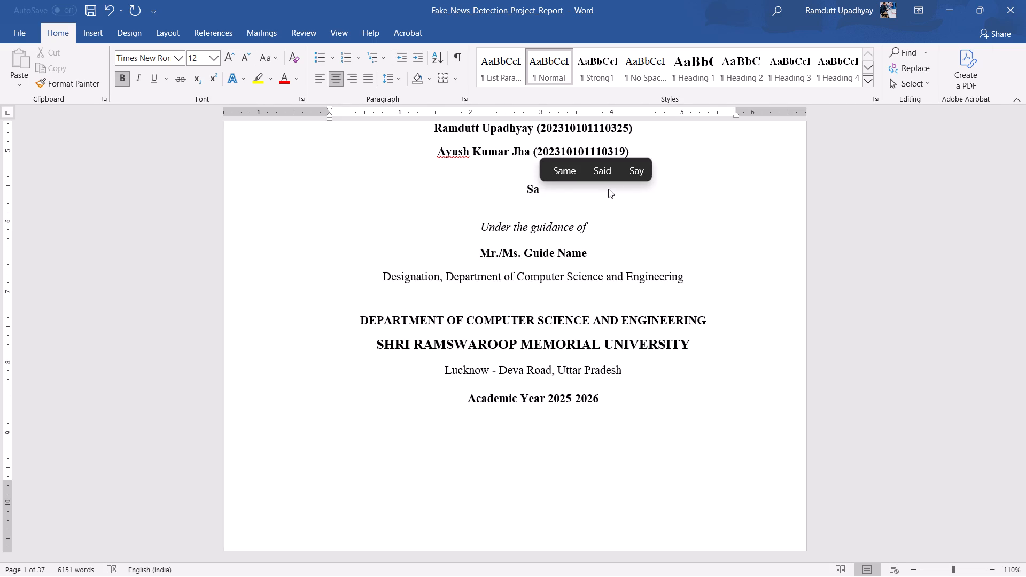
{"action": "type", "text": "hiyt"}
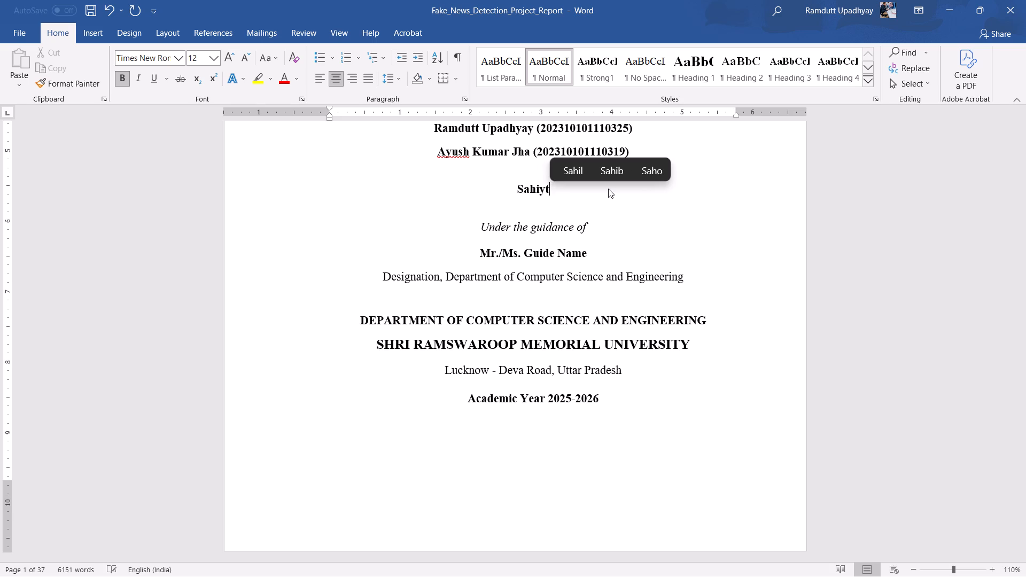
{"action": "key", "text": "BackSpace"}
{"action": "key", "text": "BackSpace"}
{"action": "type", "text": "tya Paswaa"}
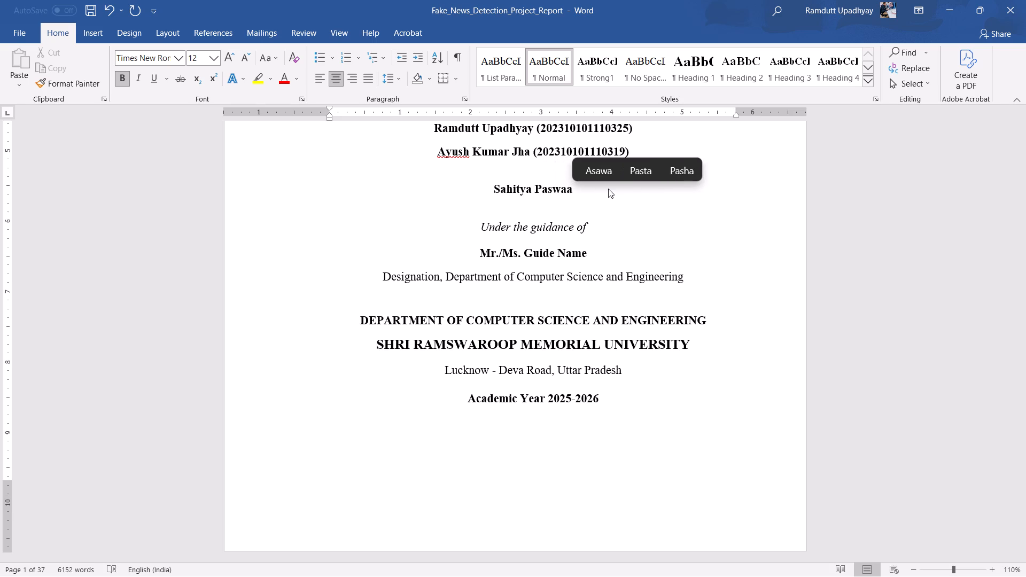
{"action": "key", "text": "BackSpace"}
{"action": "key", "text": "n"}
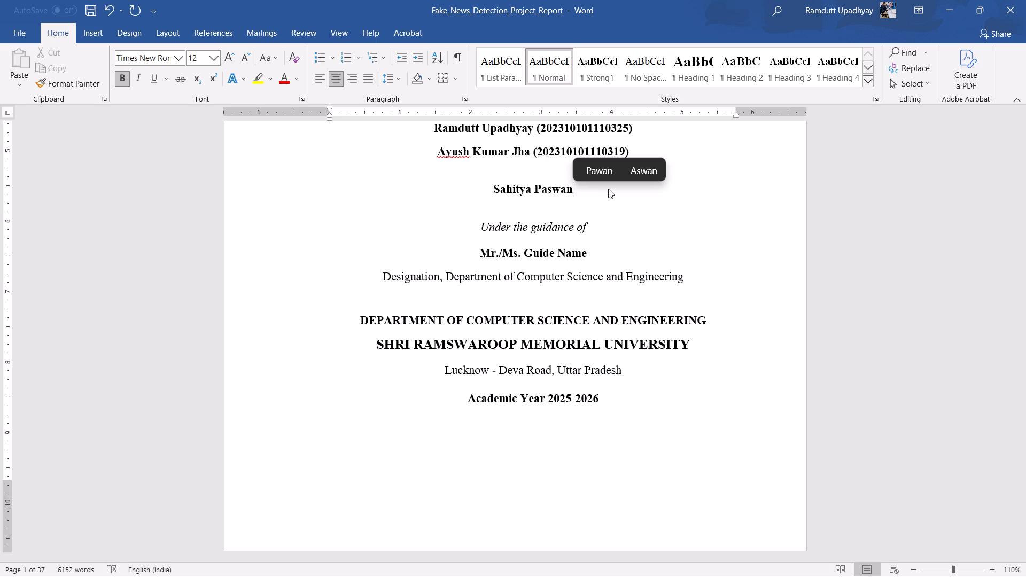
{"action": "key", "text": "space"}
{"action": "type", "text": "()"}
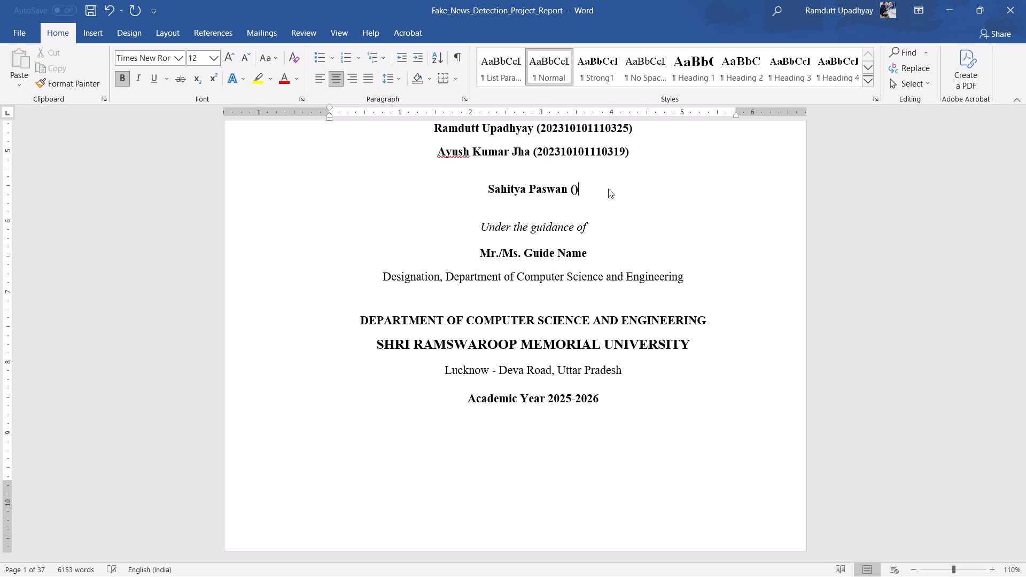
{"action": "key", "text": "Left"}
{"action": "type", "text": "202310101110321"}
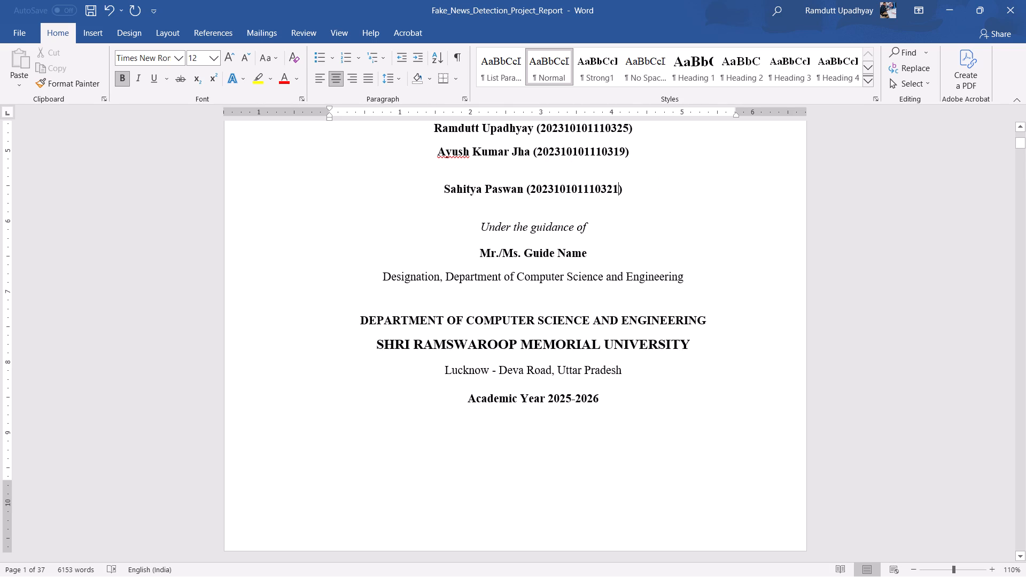
Apply the List Paragraph style to the third student's entry and redo the line break separating it from the second student's entry.
{"action": "scroll", "coordinate": [699, 214], "scroll_direction": "up", "scroll_amount": 1}
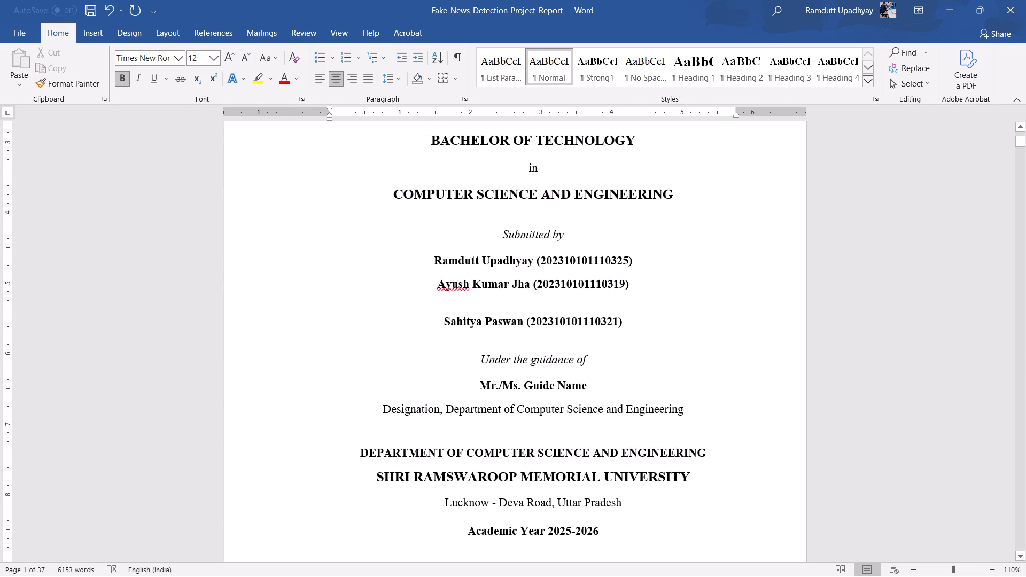
{"action": "left_click", "coordinate": [511, 311]}
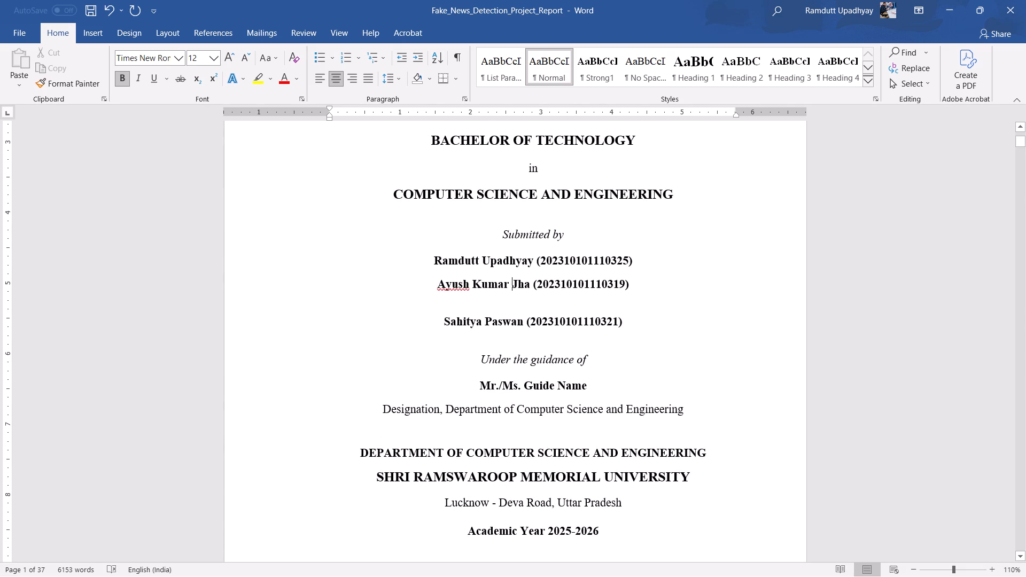
{"action": "left_click", "coordinate": [447, 328]}
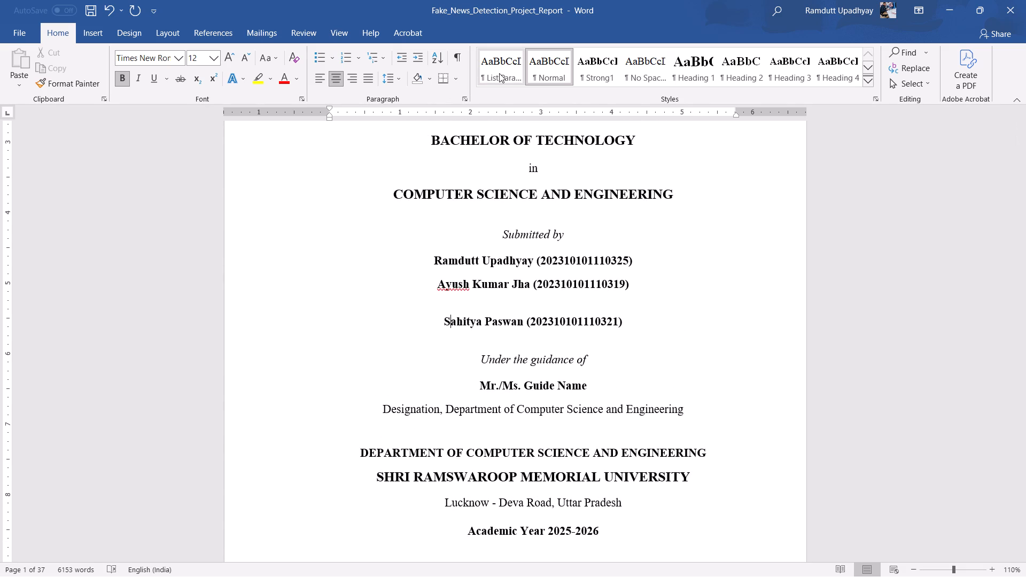
{"action": "left_click", "coordinate": [499, 73]}
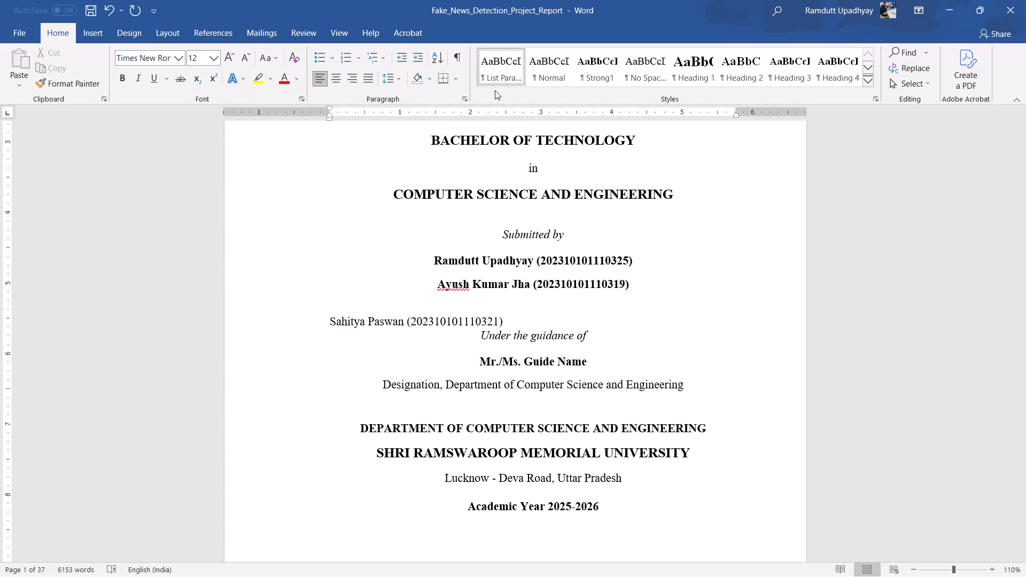
{"action": "key", "text": "Left"}
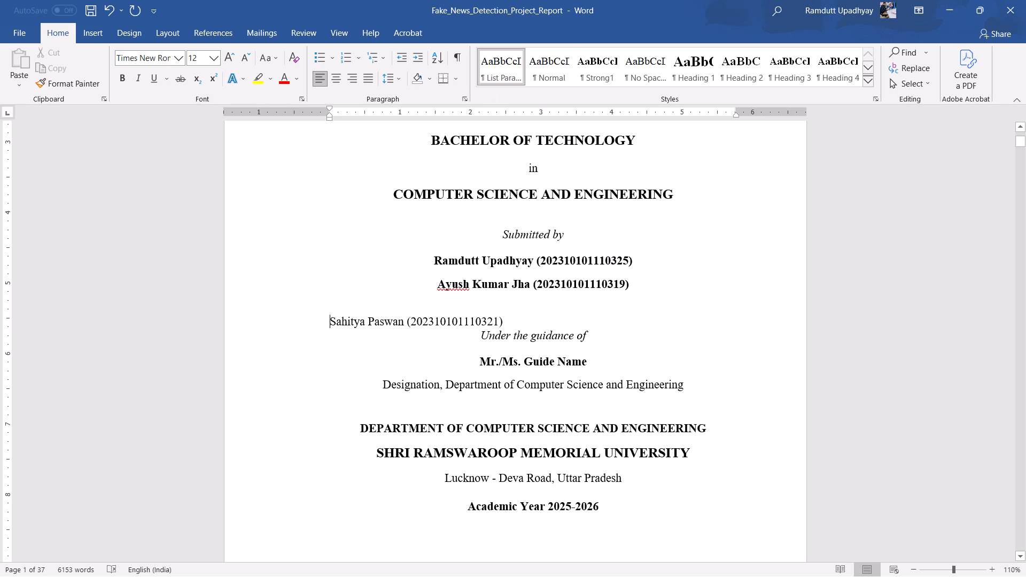
{"action": "key", "text": "BackSpace"}
{"action": "key", "text": "Return"}
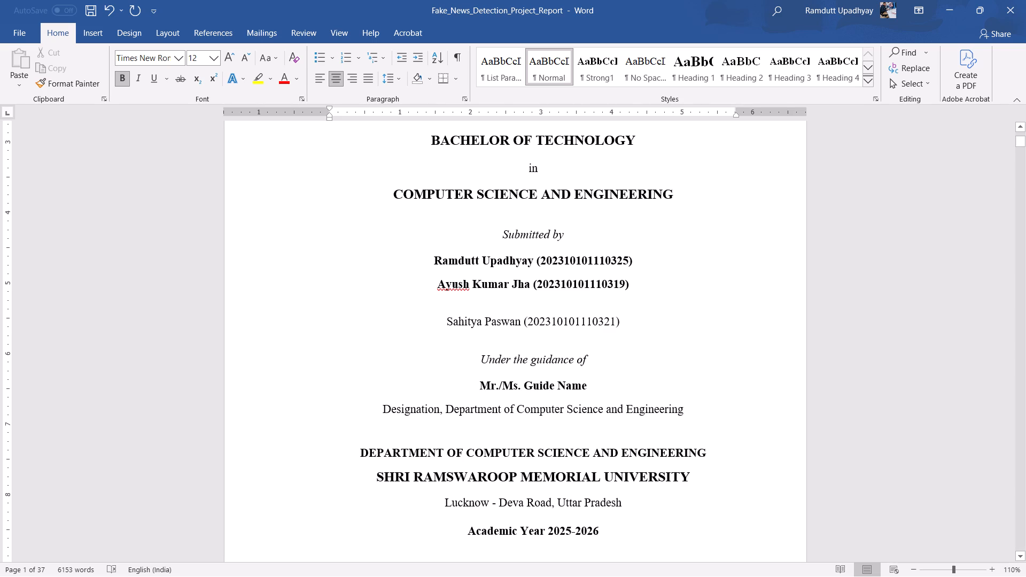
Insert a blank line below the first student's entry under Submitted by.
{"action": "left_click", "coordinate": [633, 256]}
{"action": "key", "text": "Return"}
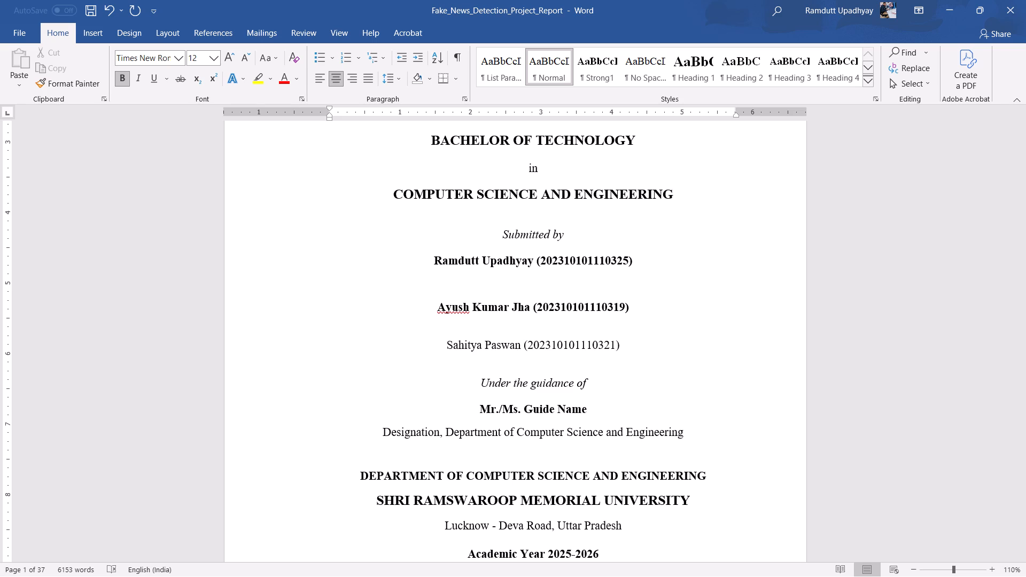
Apply the List Paragraph style to all three student entries and remove the blank line between the first and second entries.
{"action": "left_click_drag", "start_coordinate": [429, 258], "coordinate": [647, 342]}
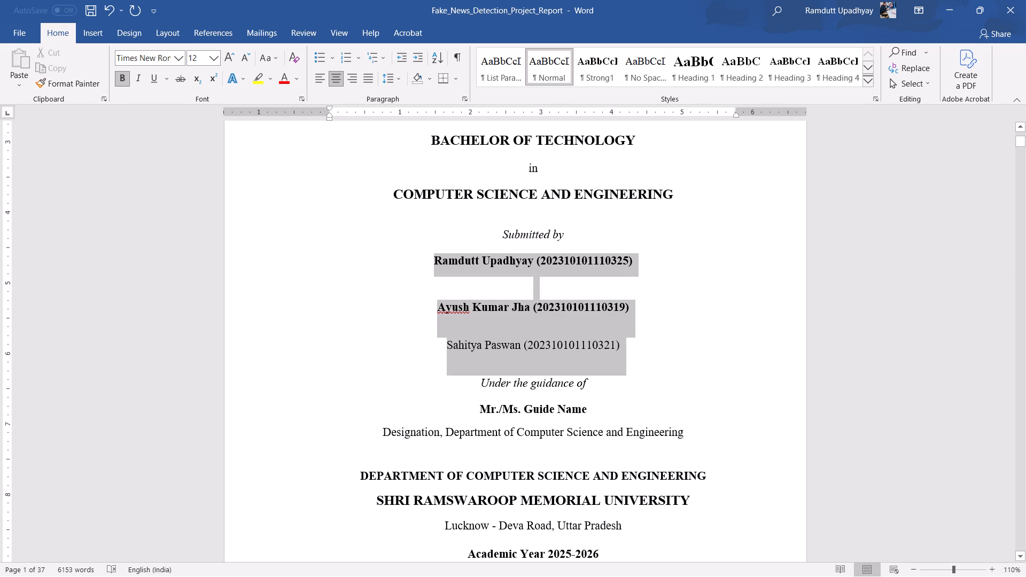
{"action": "left_click", "coordinate": [488, 71]}
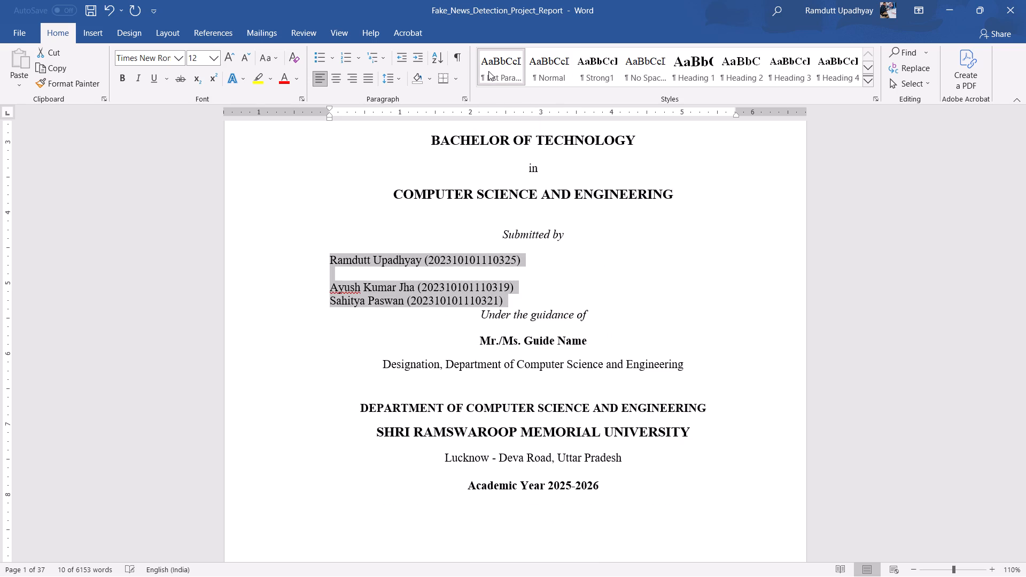
{"action": "left_click", "coordinate": [401, 273]}
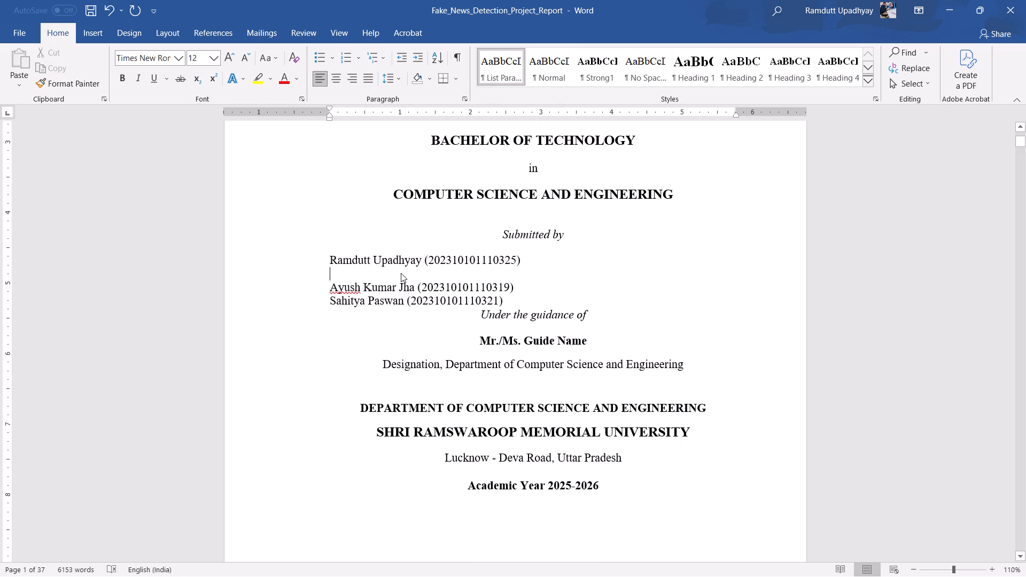
{"action": "key", "text": "BackSpace"}
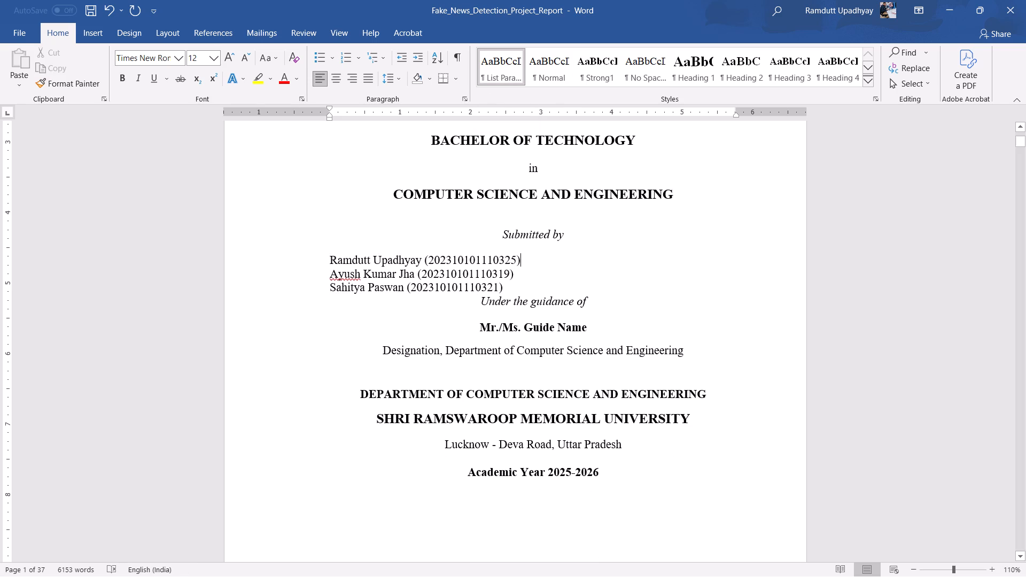
Center the three student entries under Submitted by.
{"action": "left_click_drag", "start_coordinate": [326, 253], "coordinate": [516, 286]}
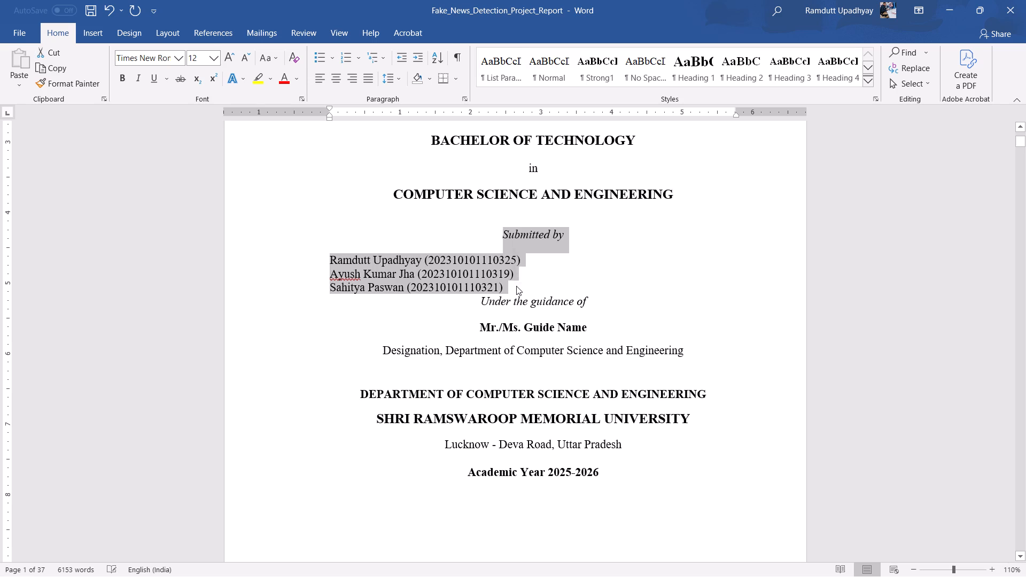
{"action": "left_click", "coordinate": [516, 286]}
{"action": "left_click_drag", "start_coordinate": [329, 255], "coordinate": [422, 273]}
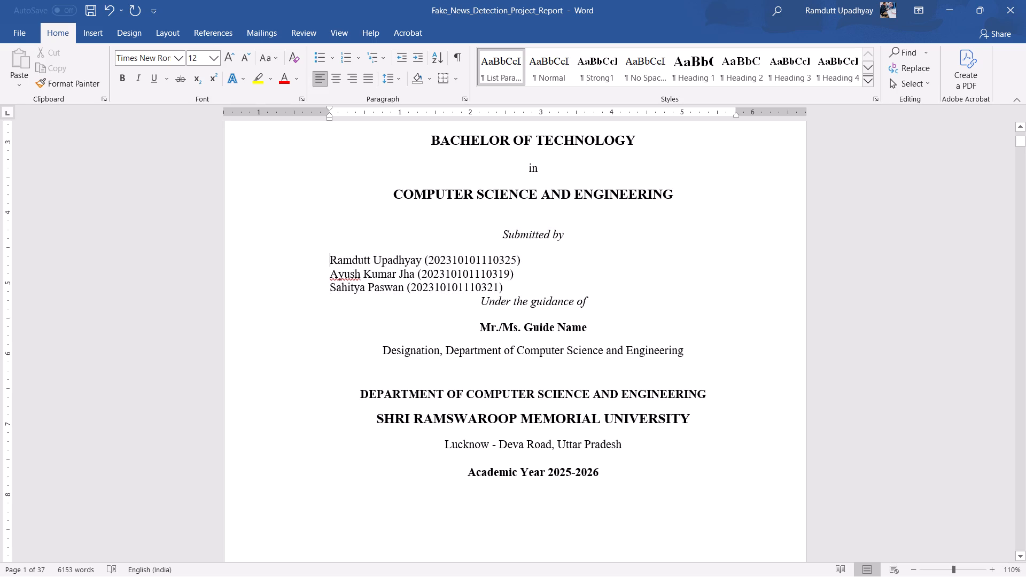
{"action": "left_click_drag", "start_coordinate": [422, 273], "coordinate": [494, 297]}
{"action": "key", "text": "shift+Up"}
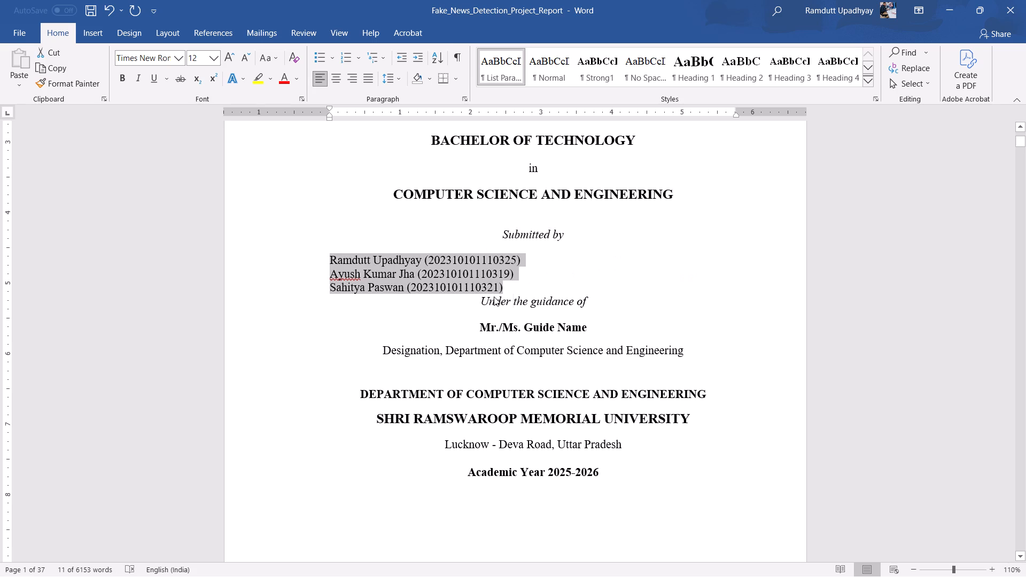
{"action": "left_click", "coordinate": [335, 81]}
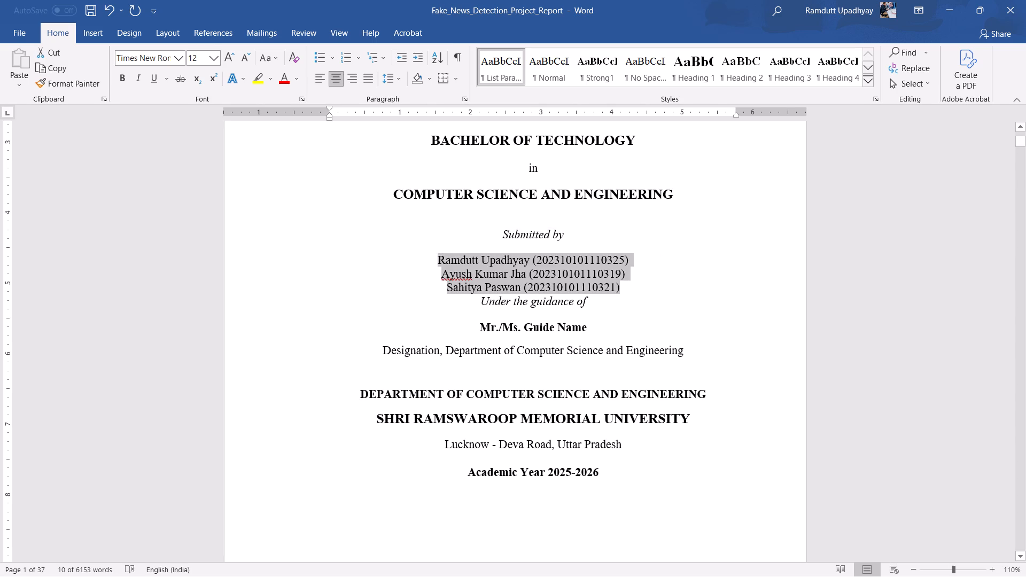
Insert a blank line between the third student's entry and the Under the guidance of line.
{"action": "left_click", "coordinate": [628, 287]}
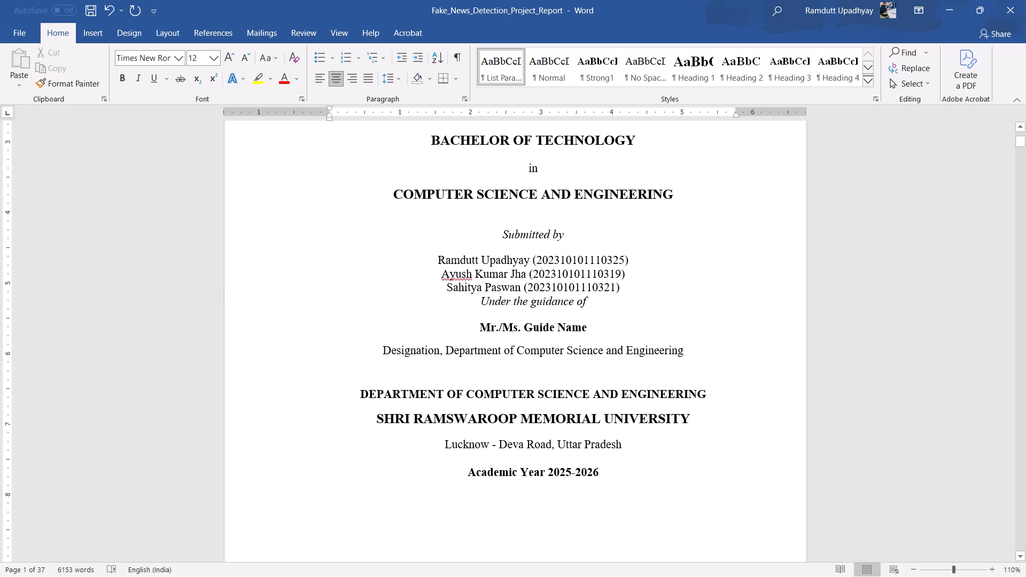
{"action": "key", "text": "Return"}
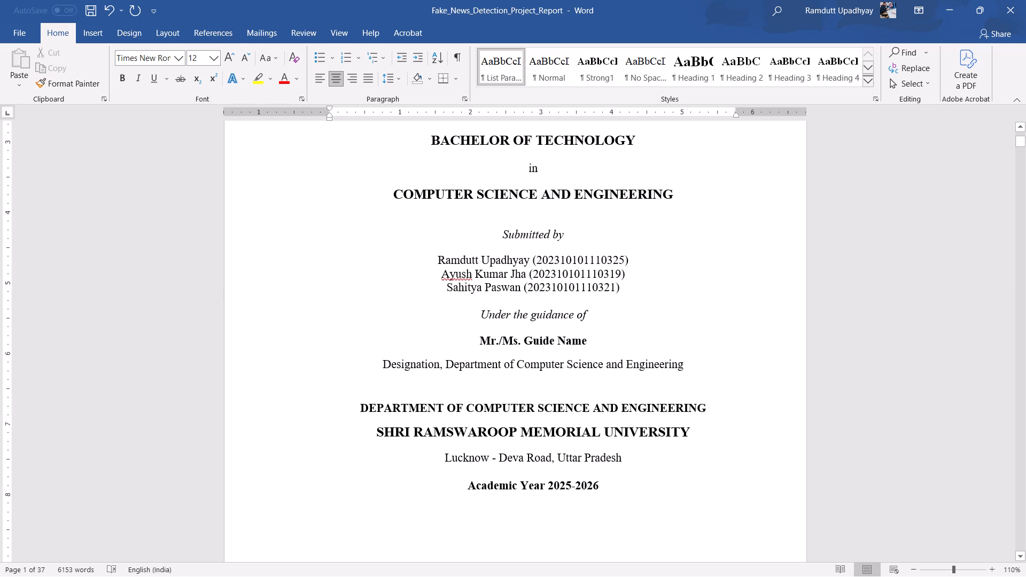
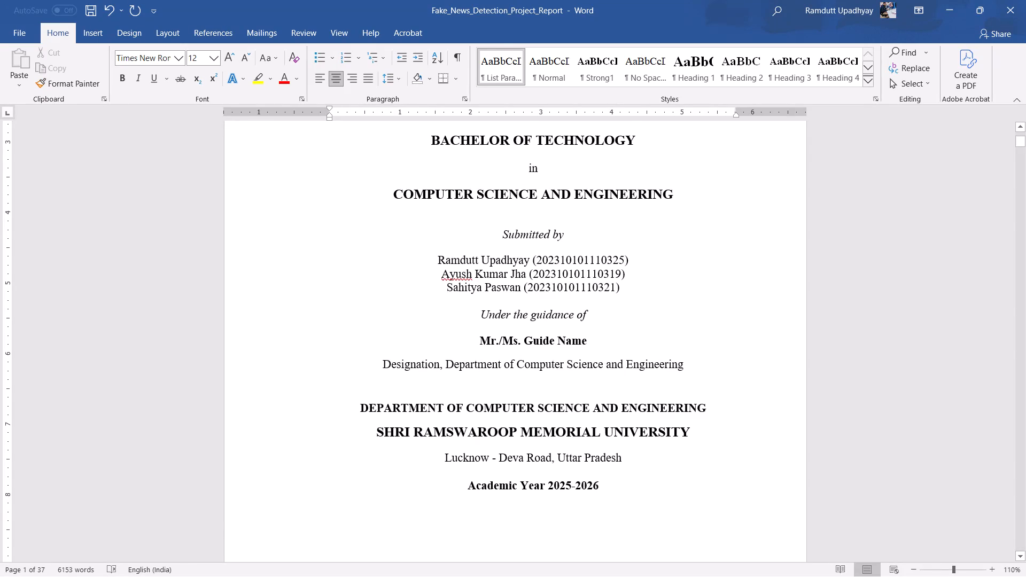
Look through the report's front-matter pages, from the cover page to the List of Tables.
{"action": "scroll", "coordinate": [580, 314], "scroll_direction": "down", "scroll_amount": 7}
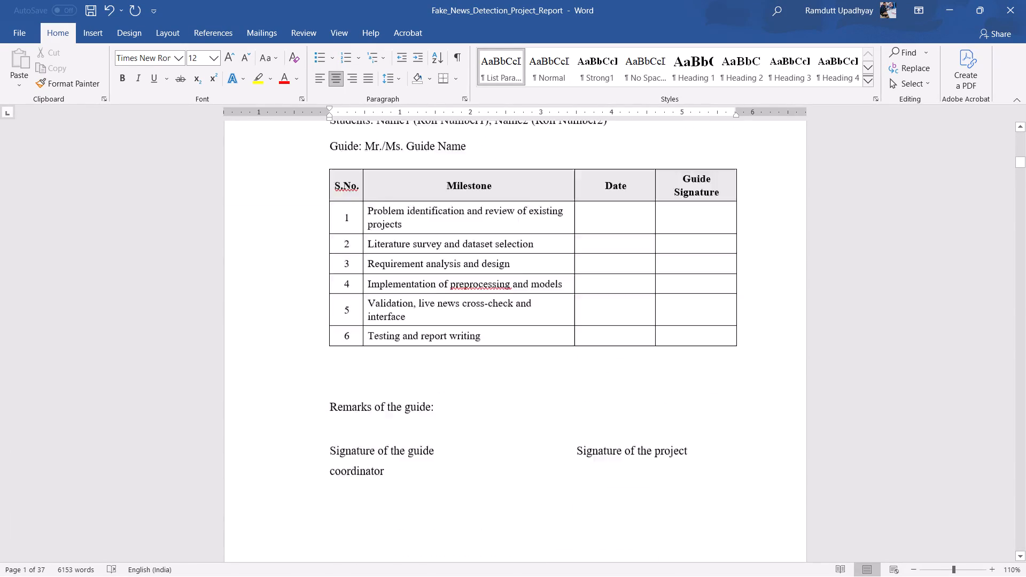
{"action": "scroll", "coordinate": [580, 314], "scroll_direction": "down", "scroll_amount": 6}
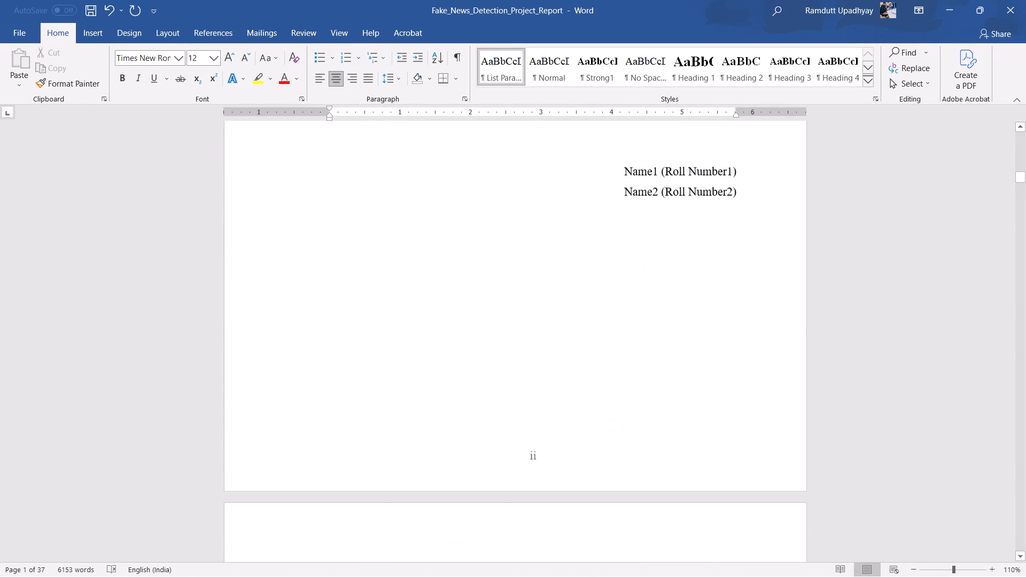
{"action": "scroll", "coordinate": [580, 314], "scroll_direction": "down", "scroll_amount": 5}
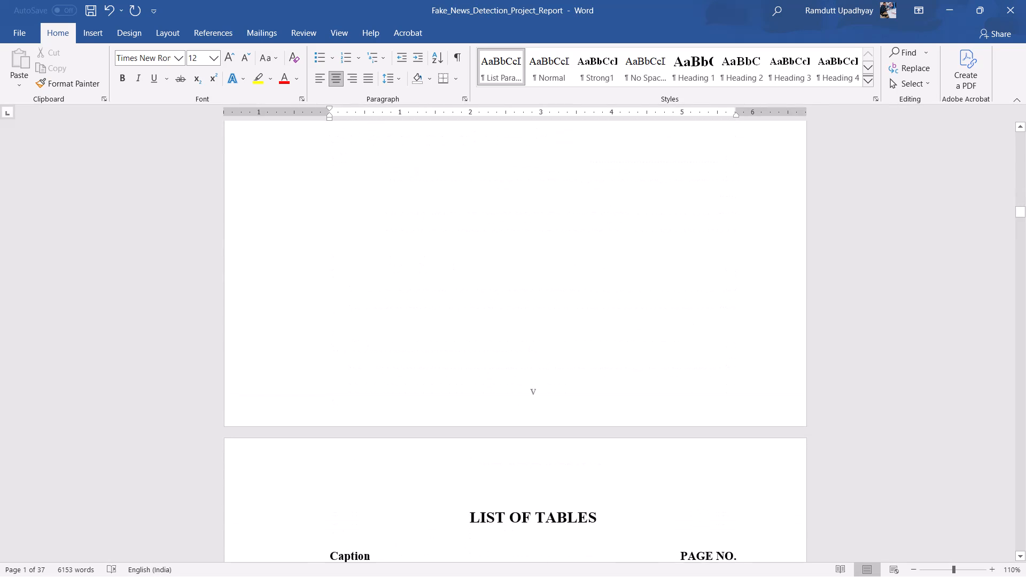
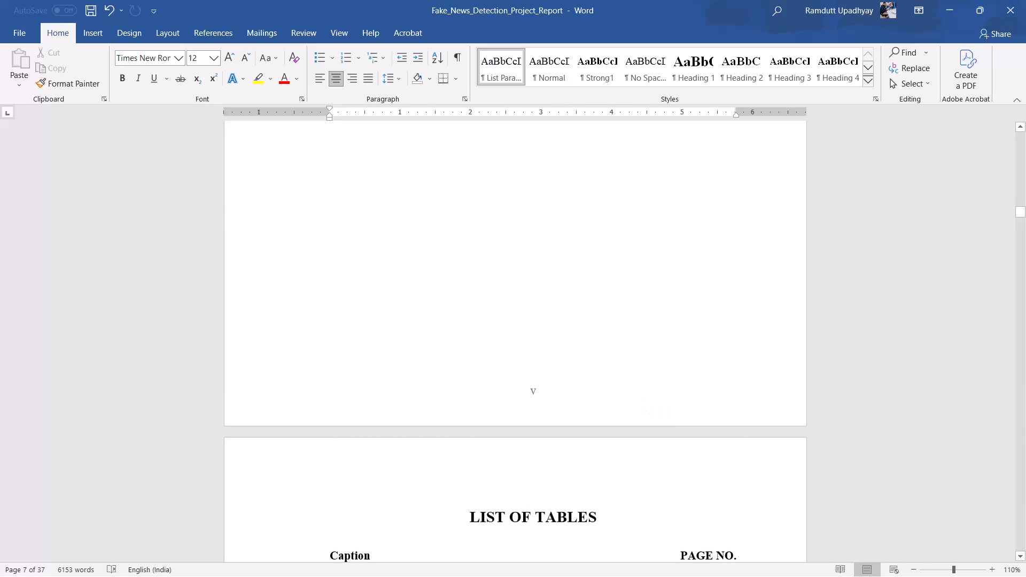
Look through the report's body from the List of Tables through the preface and requirements sections to the final references.
{"action": "scroll", "coordinate": [615, 377], "scroll_direction": "down", "scroll_amount": 12}
{"action": "scroll", "coordinate": [615, 377], "scroll_direction": "right", "scroll_amount": 1}
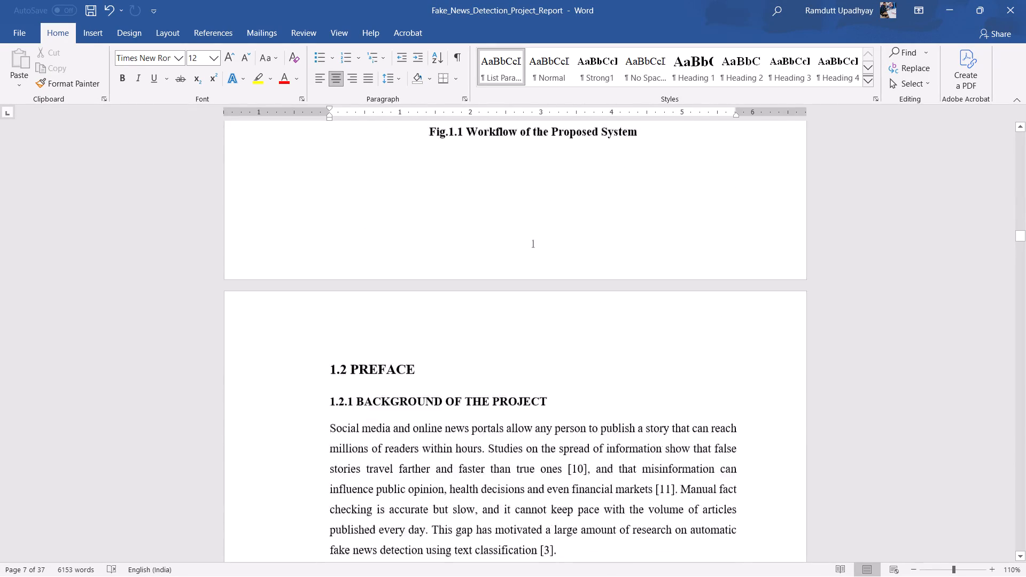
{"action": "scroll", "coordinate": [615, 377], "scroll_direction": "right", "scroll_amount": 1}
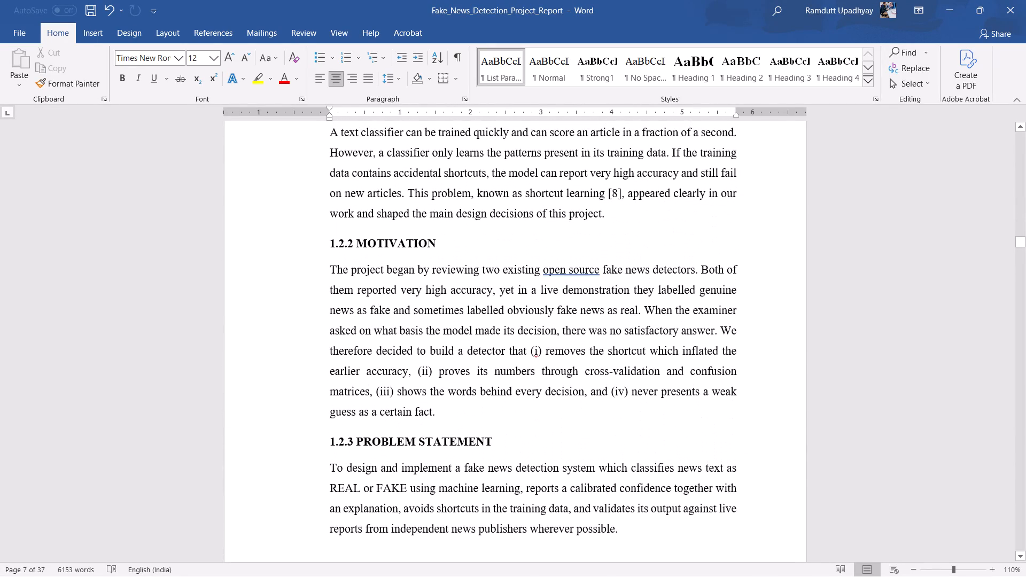
{"action": "scroll", "coordinate": [615, 377], "scroll_direction": "right", "scroll_amount": 1}
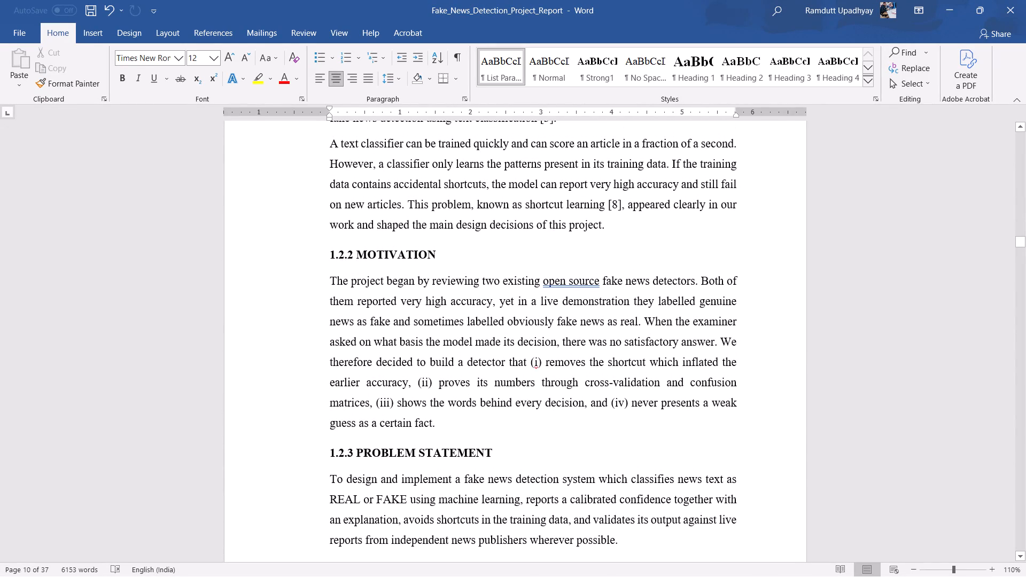
{"action": "scroll", "coordinate": [615, 377], "scroll_direction": "up", "scroll_amount": 2}
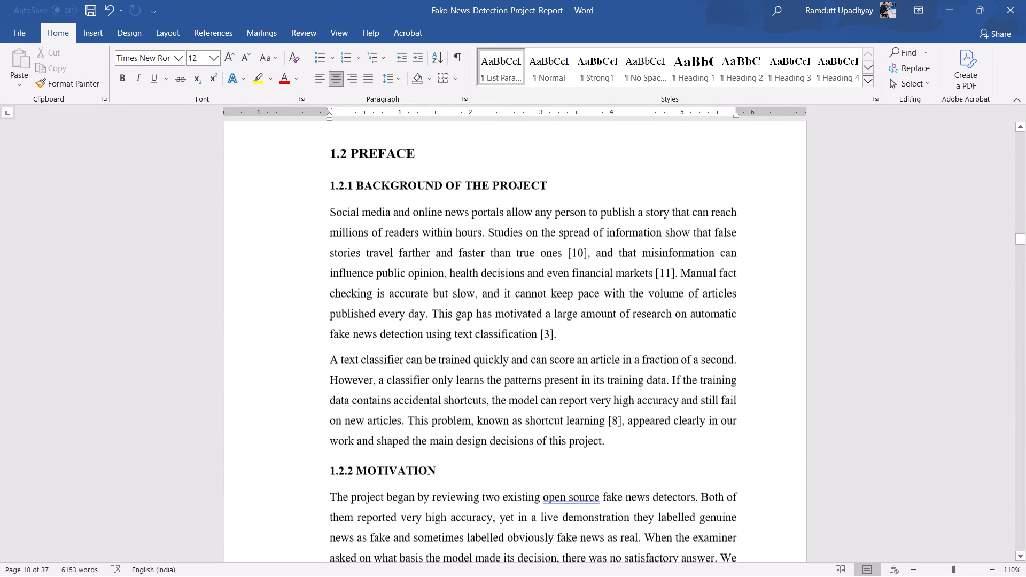
{"action": "scroll", "coordinate": [615, 377], "scroll_direction": "up", "scroll_amount": 1}
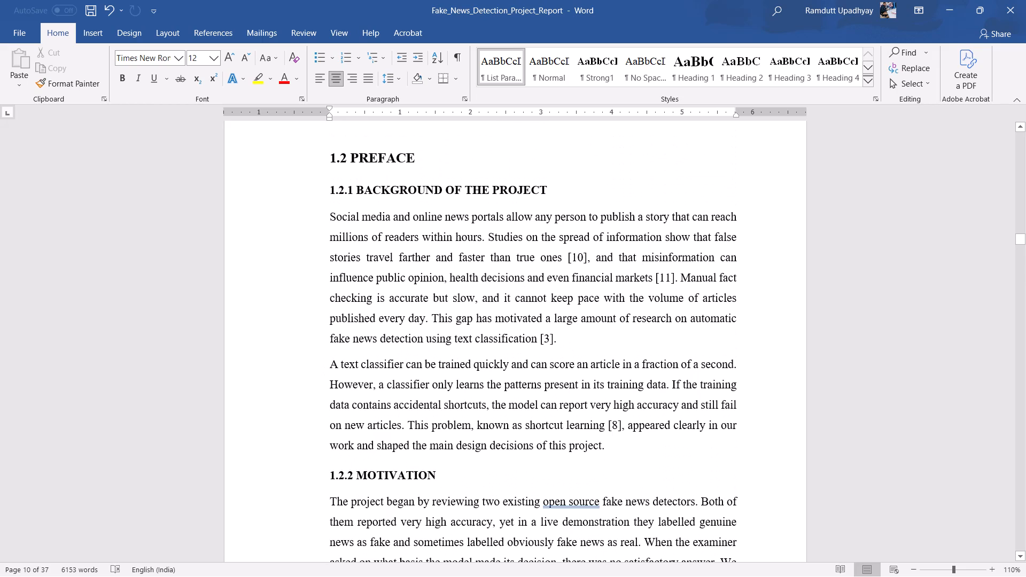
{"action": "scroll", "coordinate": [615, 377], "scroll_direction": "down", "scroll_amount": 6}
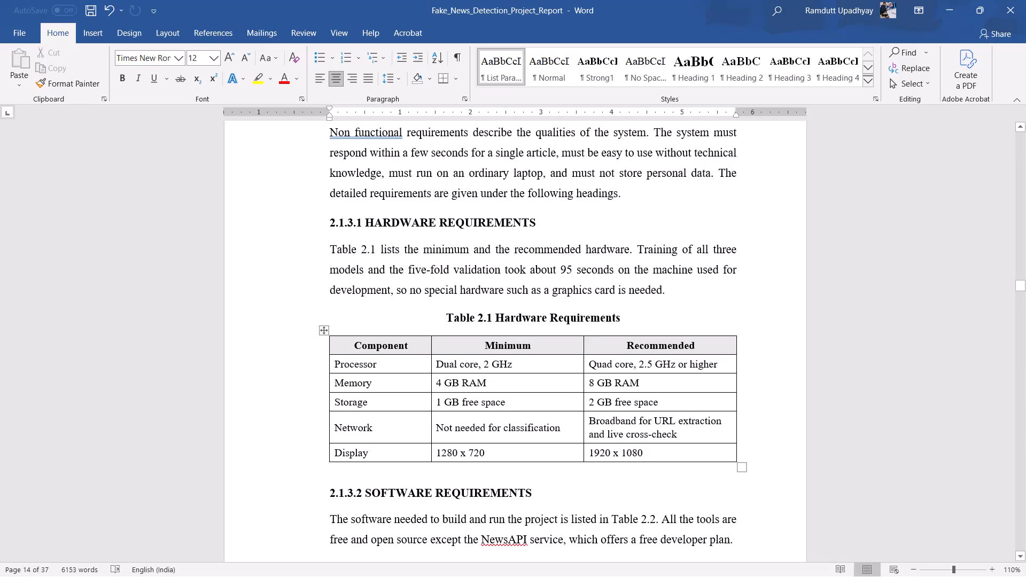
{"action": "scroll", "coordinate": [615, 377], "scroll_direction": "down", "scroll_amount": 13}
{"action": "scroll", "coordinate": [615, 377], "scroll_direction": "up", "scroll_amount": 1}
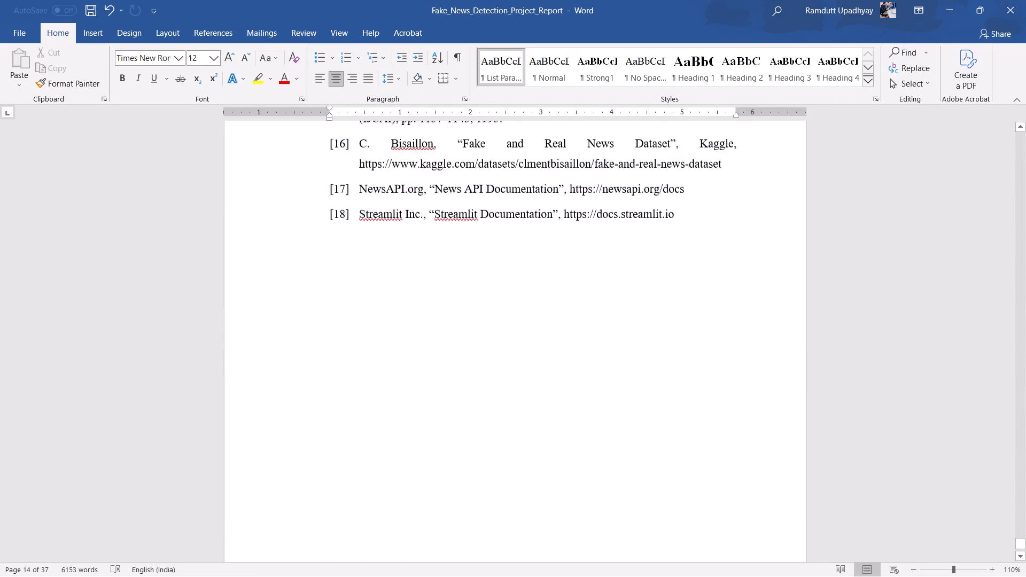
{"action": "scroll", "coordinate": [615, 377], "scroll_direction": "up", "scroll_amount": 1}
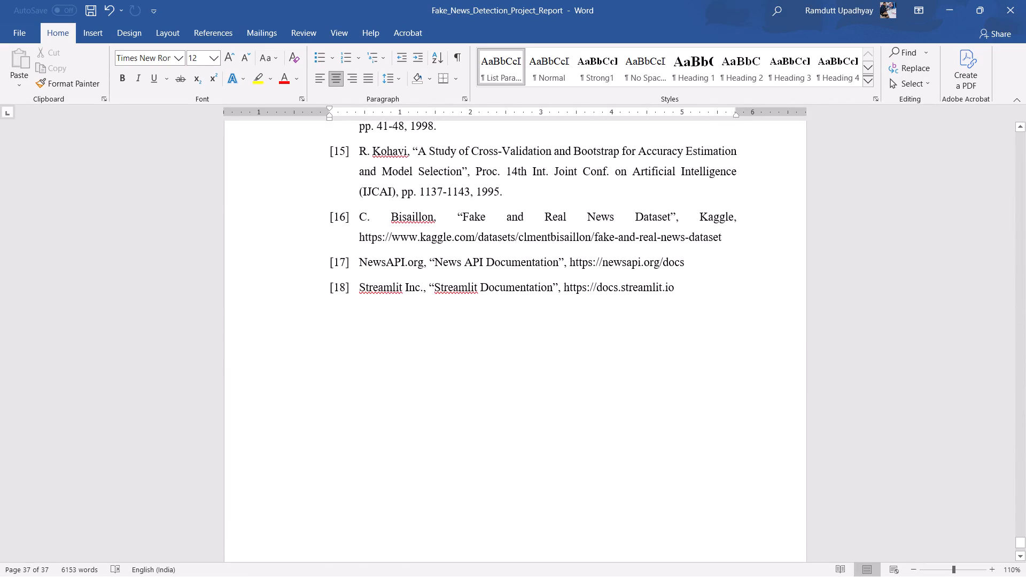
{"action": "scroll", "coordinate": [615, 377], "scroll_direction": "up", "scroll_amount": 1}
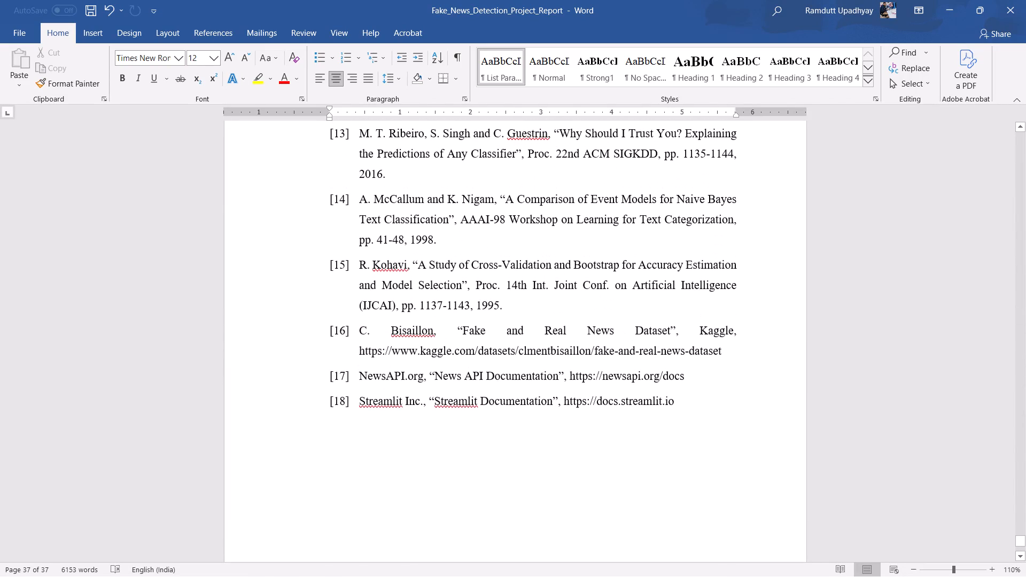
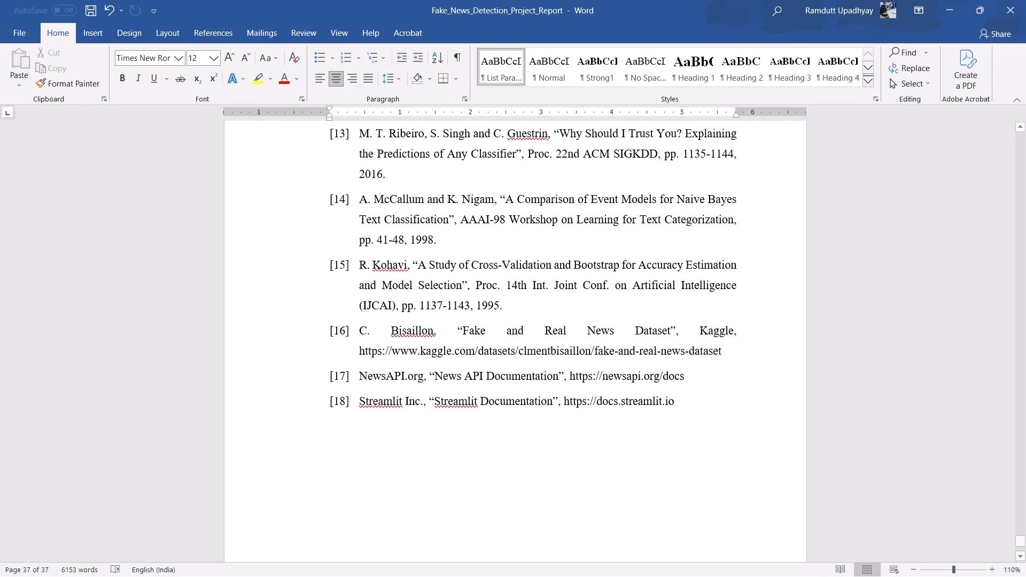
Delete the last bullet in 6.2 Suggestions for Further Work, about LIME style local explanations and a browser extension, alone on its page.
{"action": "scroll", "coordinate": [418, 271], "scroll_direction": "up", "scroll_amount": 9}
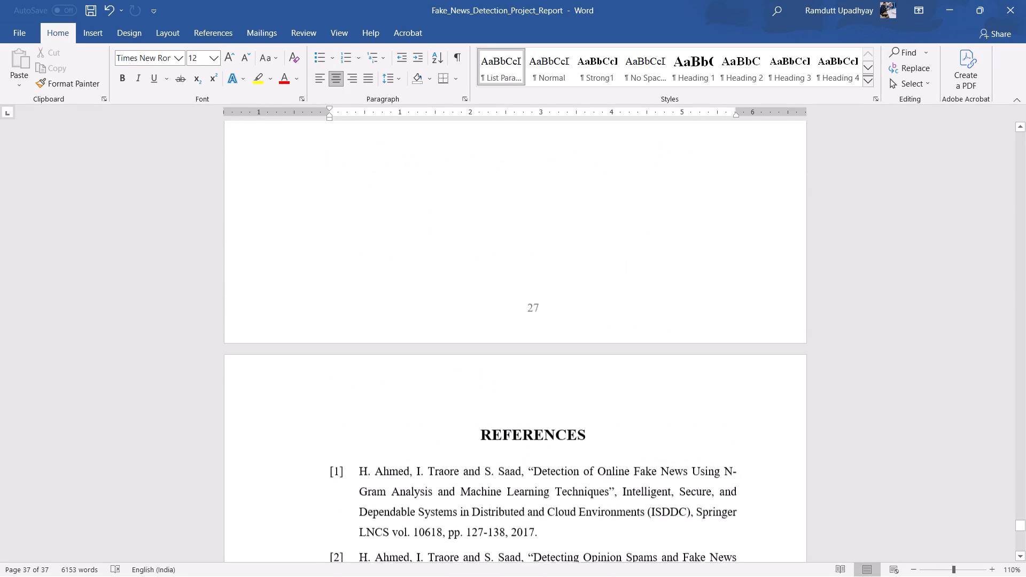
{"action": "scroll", "coordinate": [418, 271], "scroll_direction": "up", "scroll_amount": 4}
{"action": "scroll", "coordinate": [418, 271], "scroll_direction": "down", "scroll_amount": 1}
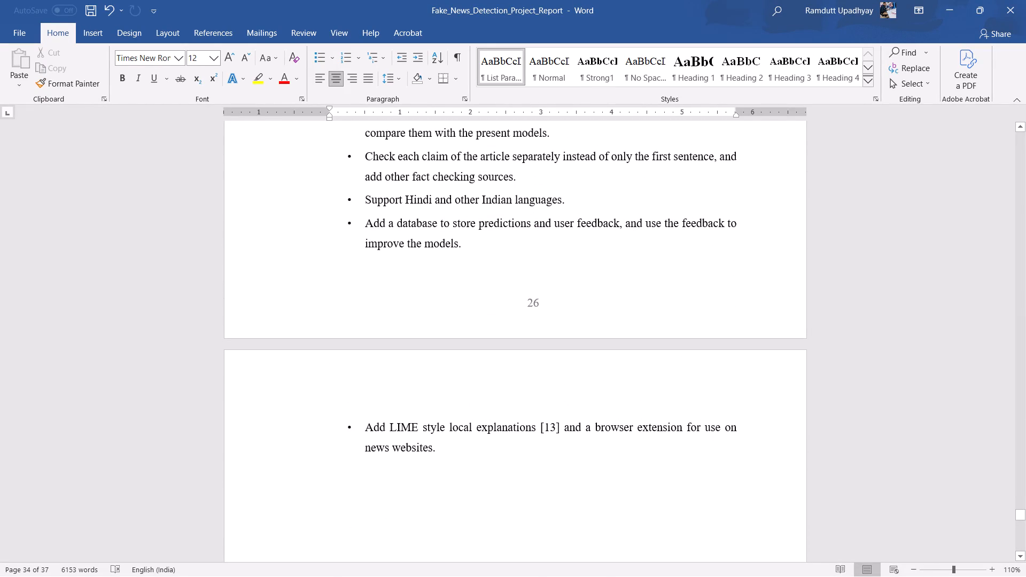
{"action": "scroll", "coordinate": [418, 271], "scroll_direction": "up", "scroll_amount": 2}
{"action": "scroll", "coordinate": [418, 271], "scroll_direction": "down", "scroll_amount": 1}
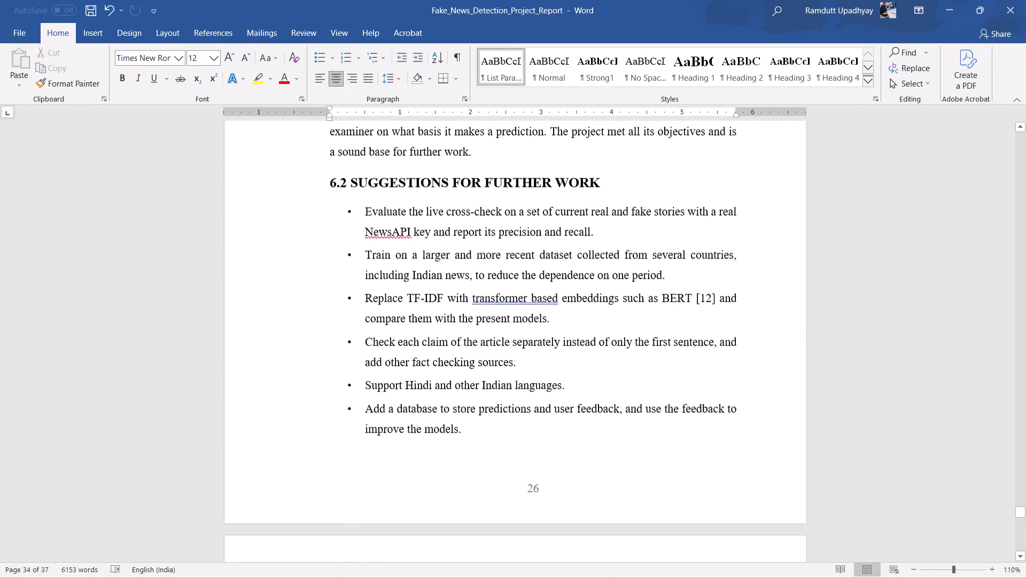
{"action": "scroll", "coordinate": [418, 271], "scroll_direction": "down", "scroll_amount": 2}
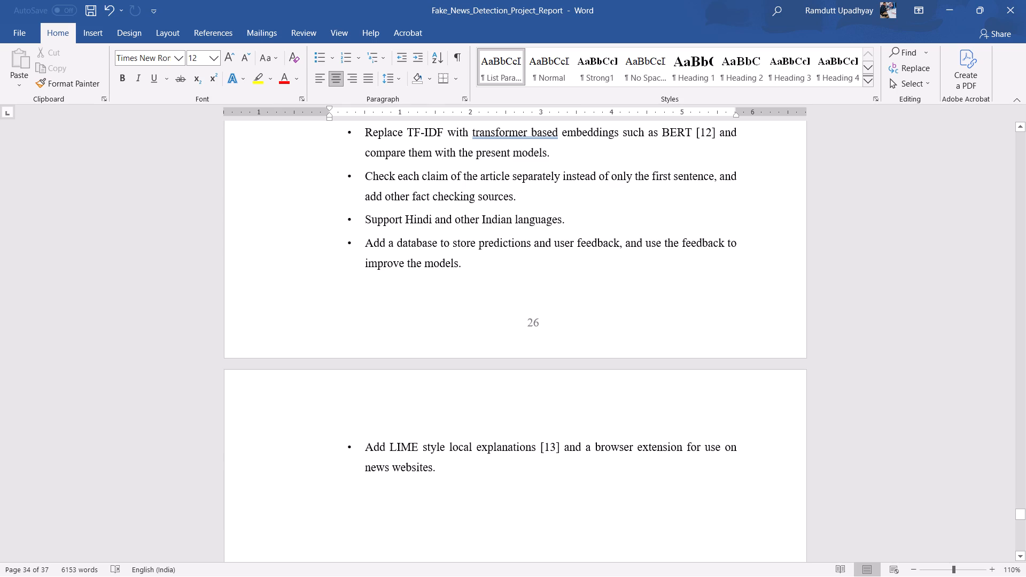
{"action": "scroll", "coordinate": [352, 446], "scroll_direction": "right", "scroll_amount": 1}
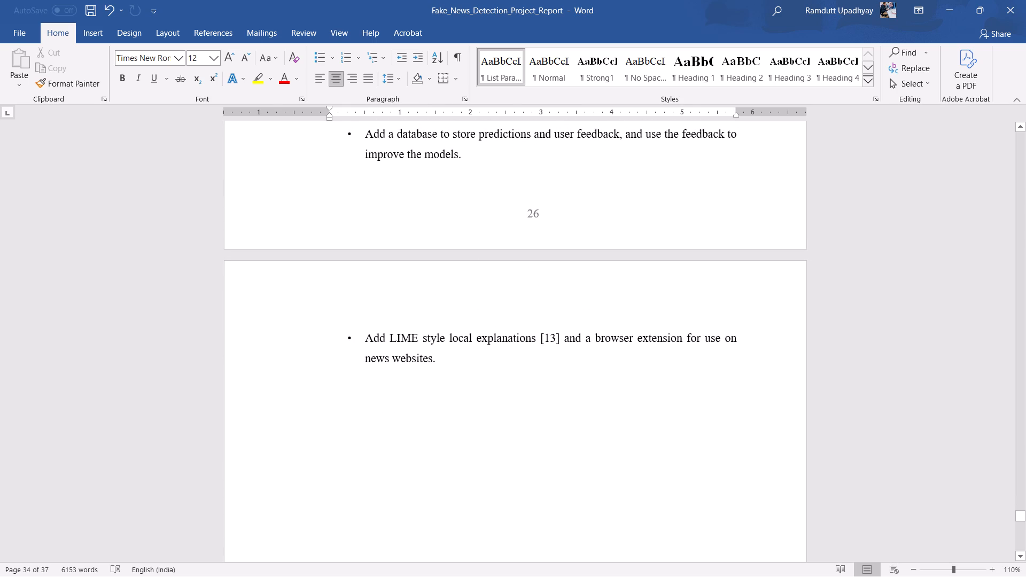
{"action": "scroll", "coordinate": [352, 446], "scroll_direction": "down", "scroll_amount": 1}
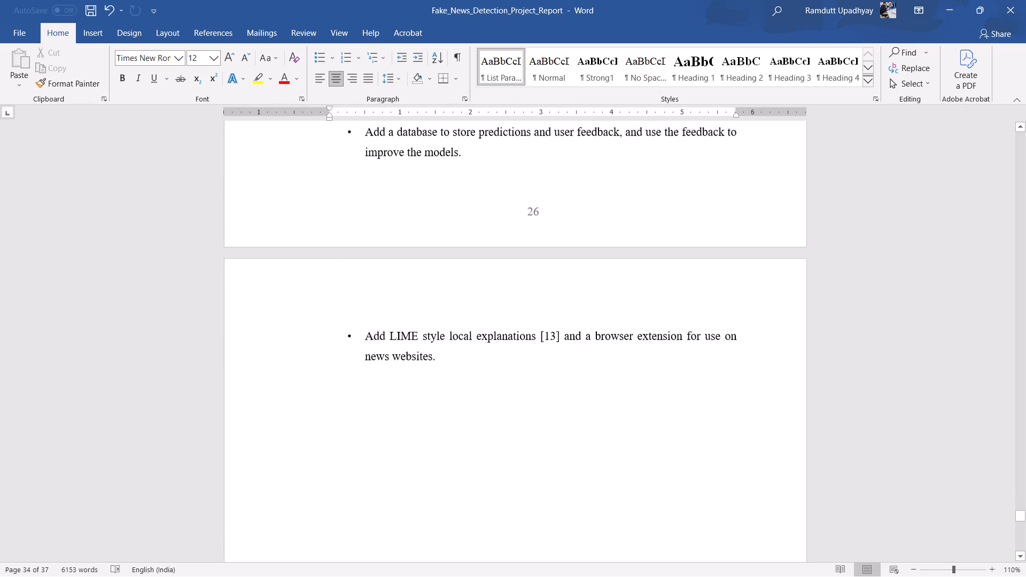
{"action": "scroll", "coordinate": [352, 446], "scroll_direction": "down", "scroll_amount": 1}
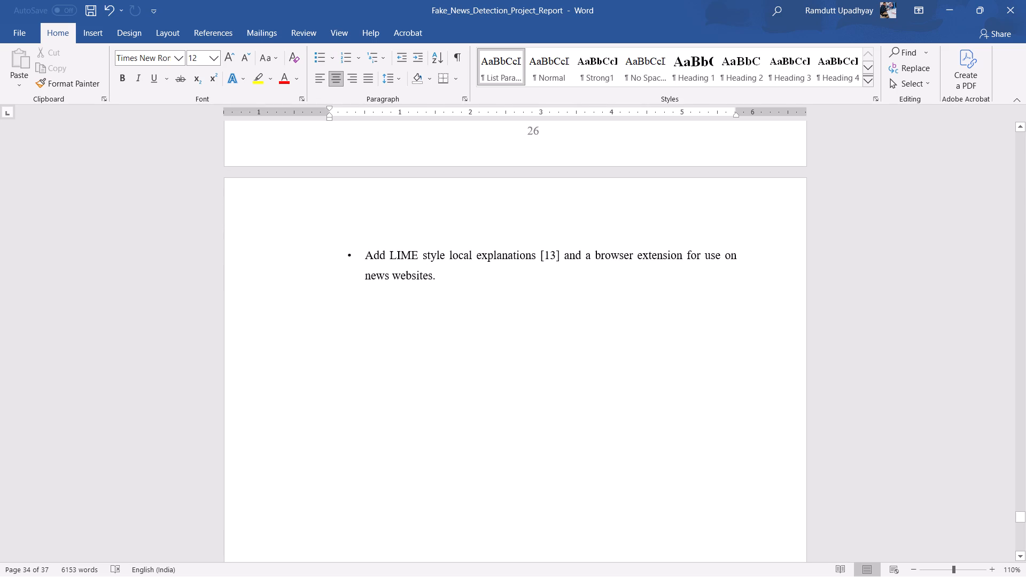
{"action": "left_click_drag", "start_coordinate": [355, 248], "coordinate": [445, 309]}
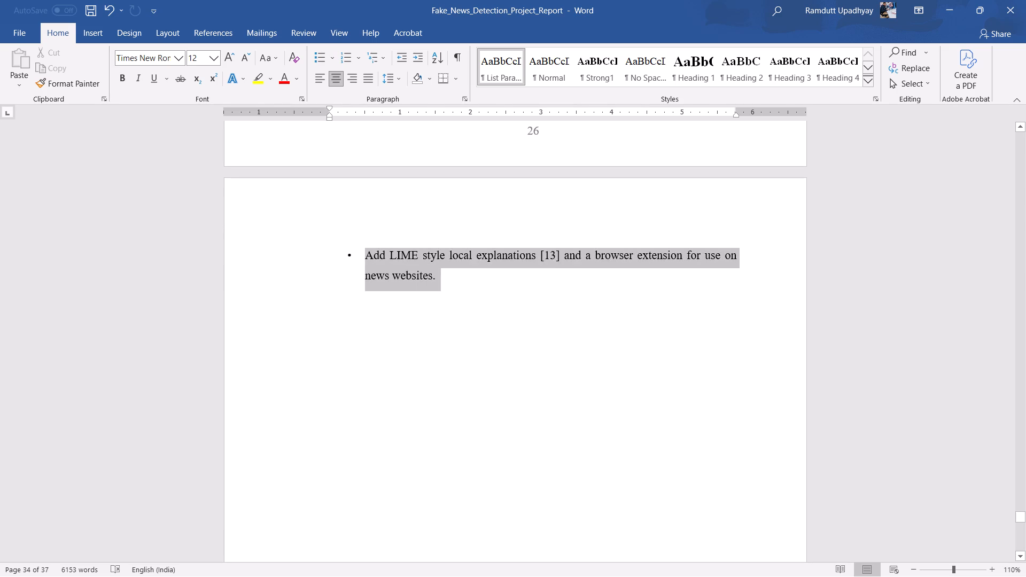
{"action": "left_click_drag", "start_coordinate": [445, 309], "coordinate": [446, 309]}
{"action": "key", "text": "BackSpace"}
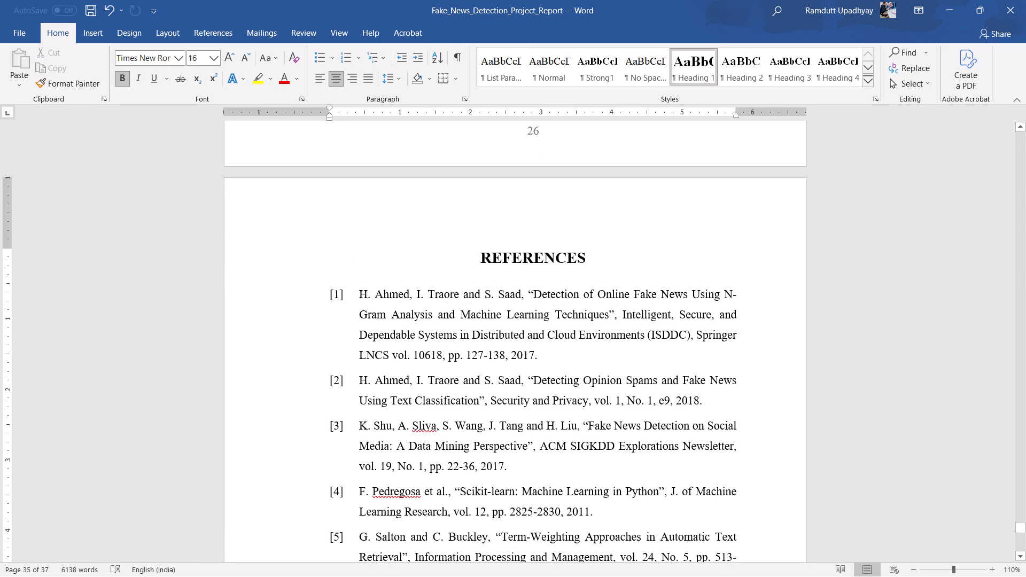
Check how the References list and its page breaks are laid out over the report's final pages.
{"action": "scroll", "coordinate": [446, 309], "scroll_direction": "up", "scroll_amount": 1}
{"action": "scroll", "coordinate": [446, 309], "scroll_direction": "down", "scroll_amount": 6}
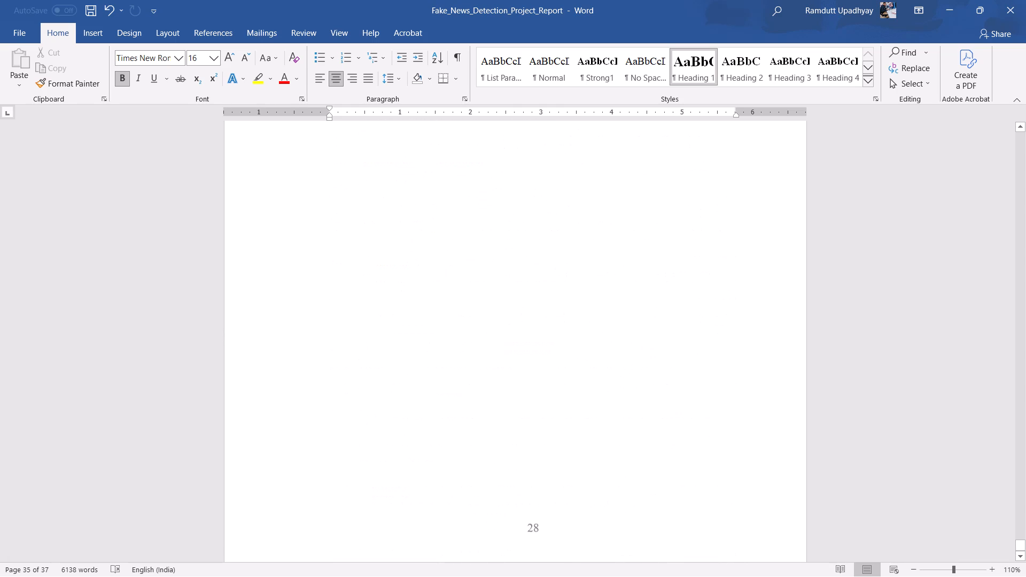
{"action": "scroll", "coordinate": [446, 309], "scroll_direction": "down", "scroll_amount": 3}
{"action": "scroll", "coordinate": [446, 309], "scroll_direction": "up", "scroll_amount": 1}
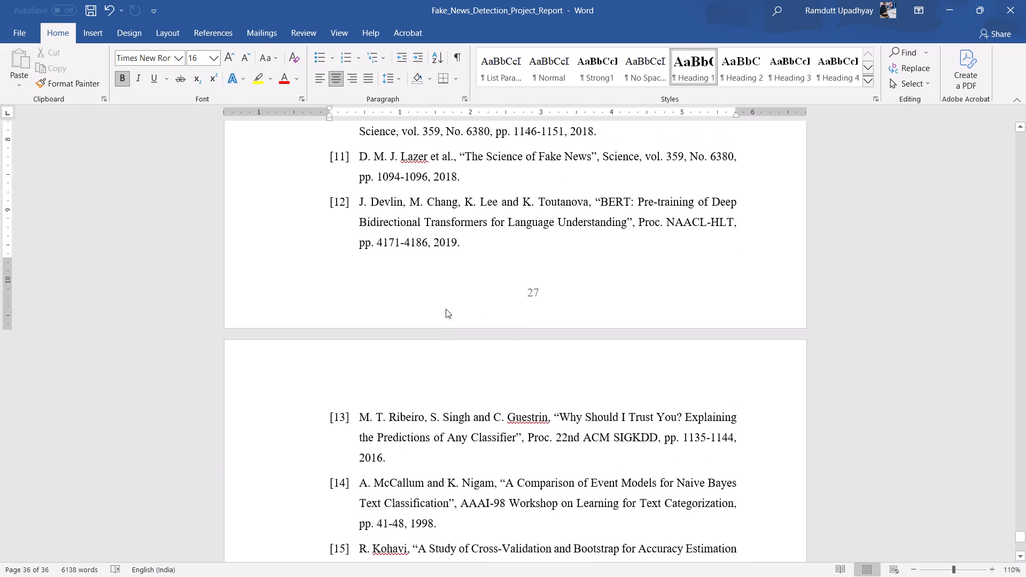
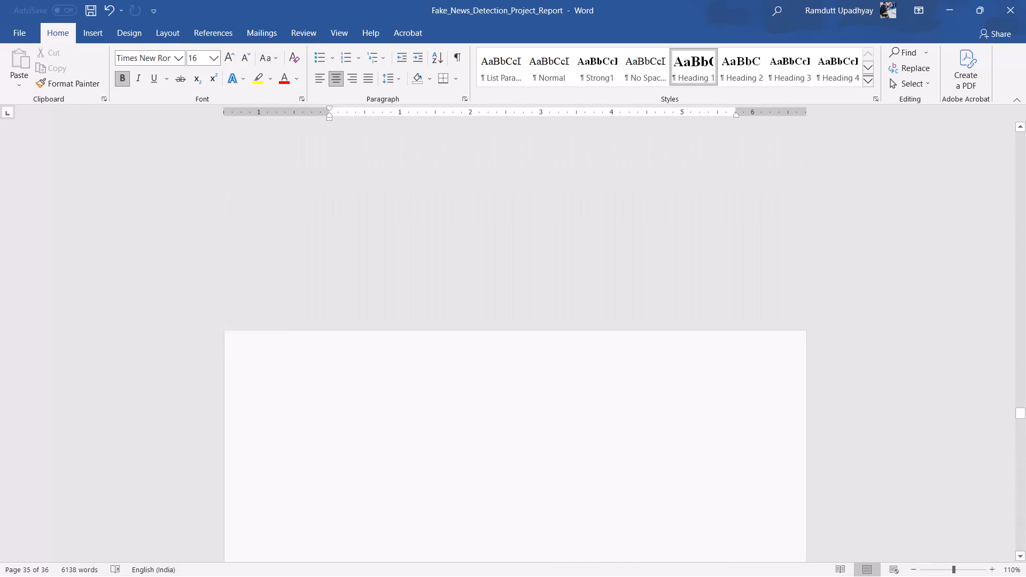
Replace the "Mr./Ms. Guide Name" placeholder under "Under the guidance of" on the title page with the guide's full name.
{"action": "scroll", "coordinate": [446, 309], "scroll_direction": "up", "scroll_amount": 17}
{"action": "scroll", "coordinate": [446, 309], "scroll_direction": "up", "scroll_amount": 14}
{"action": "scroll", "coordinate": [446, 309], "scroll_direction": "down", "scroll_amount": 2}
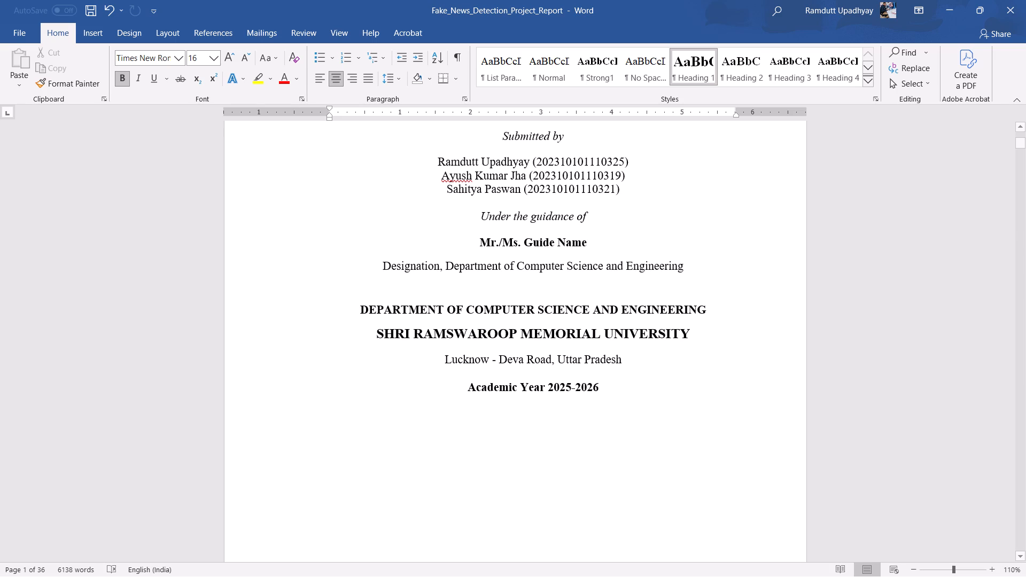
{"action": "left_click", "coordinate": [588, 239]}
{"action": "key", "text": "ctrl+BackSpace"}
{"action": "key", "text": "ctrl+BackSpace"}
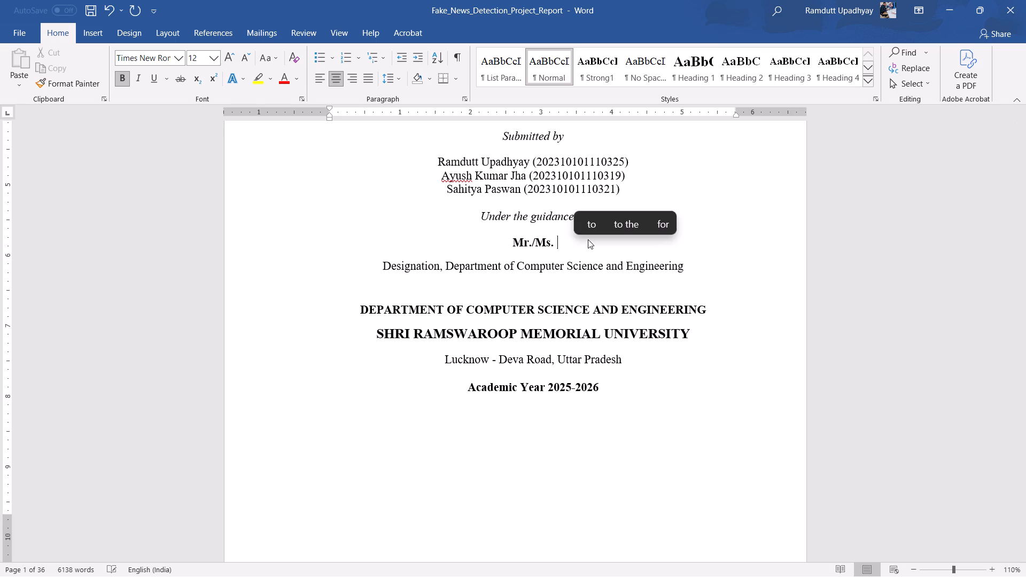
{"action": "key", "text": "ctrl+BackSpace"}
{"action": "key", "text": "ctrl+BackSpace"}
{"action": "key", "text": "ctrl+BackSpace"}
{"action": "key", "text": "ctrl+BackSpace"}
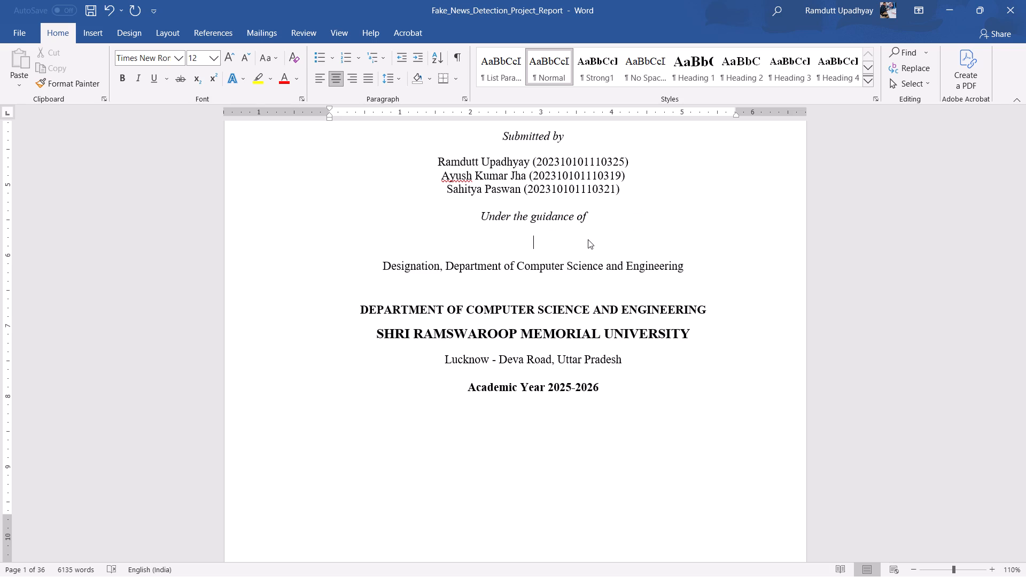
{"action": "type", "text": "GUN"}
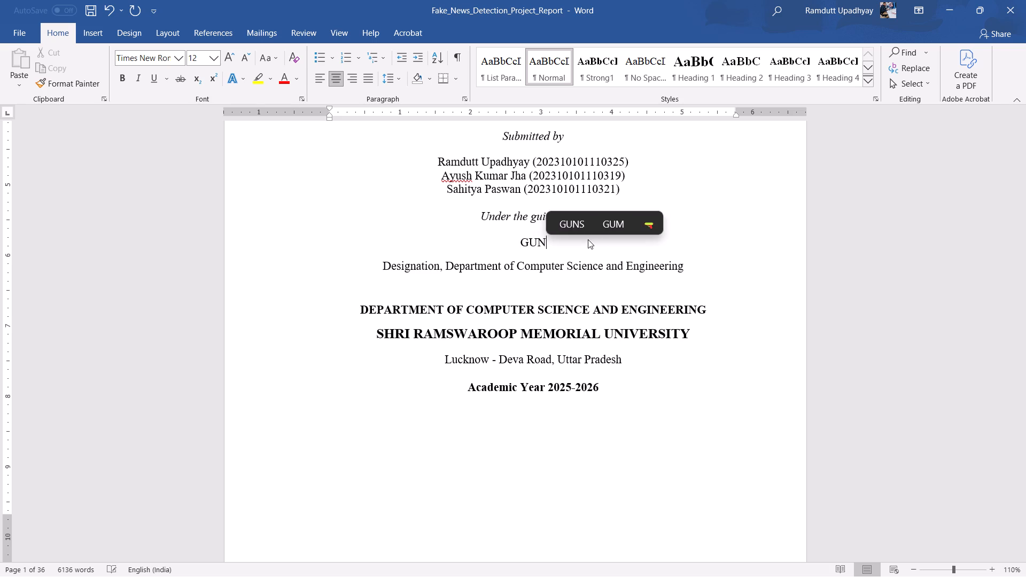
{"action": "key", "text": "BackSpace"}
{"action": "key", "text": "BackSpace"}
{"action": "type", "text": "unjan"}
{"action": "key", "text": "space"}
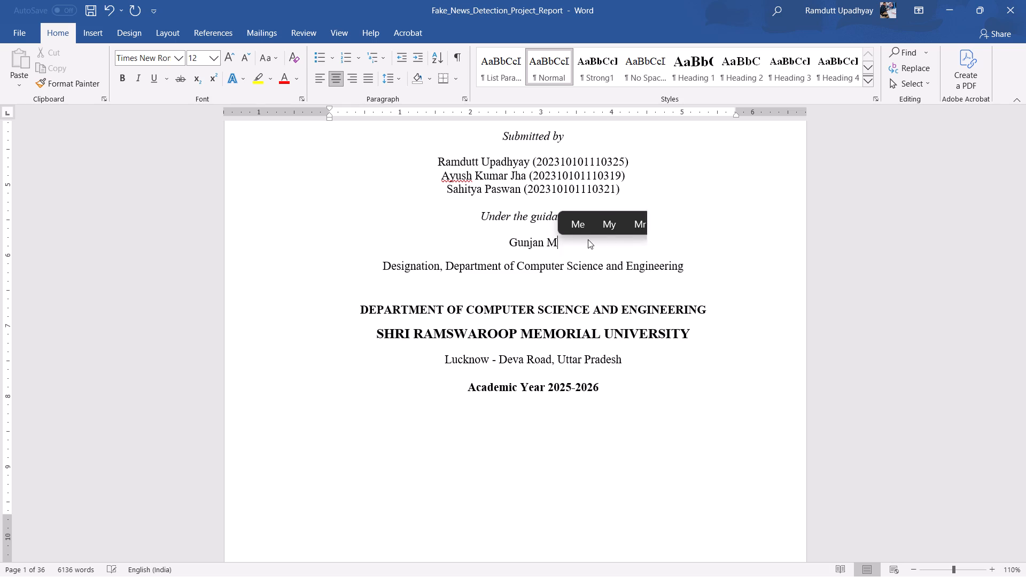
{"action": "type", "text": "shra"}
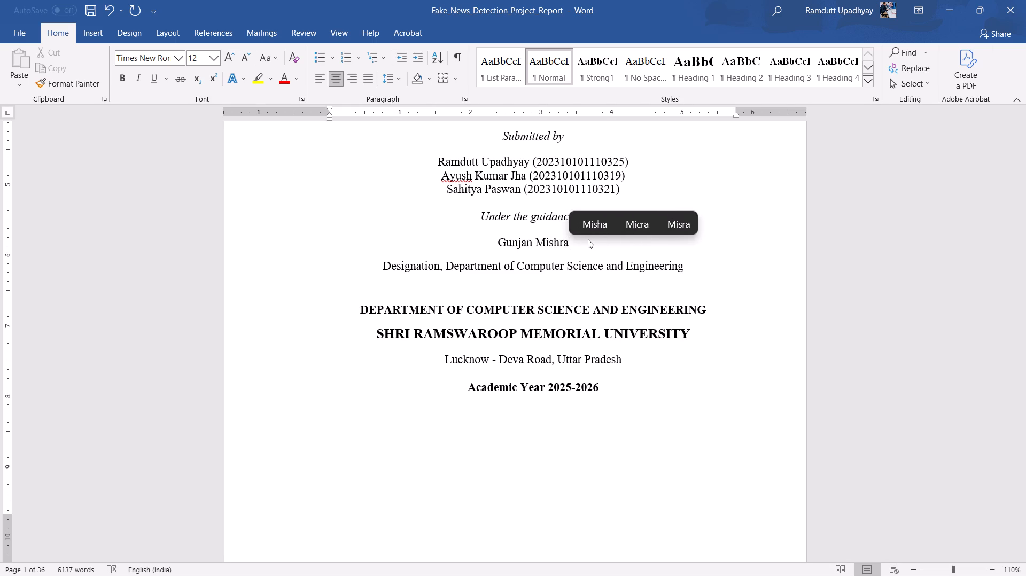
Add the title "Mr." before the guide's name on the title page.
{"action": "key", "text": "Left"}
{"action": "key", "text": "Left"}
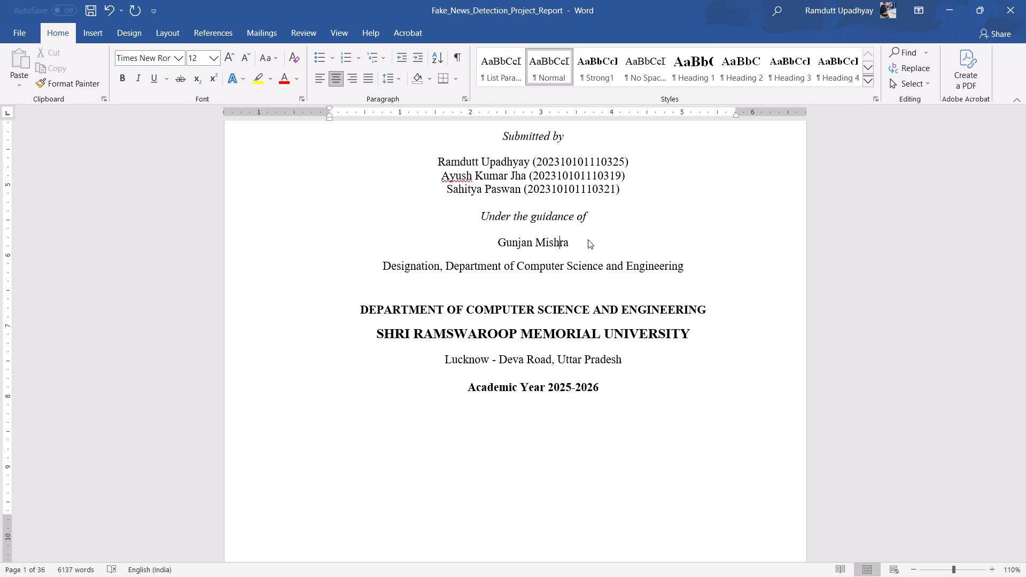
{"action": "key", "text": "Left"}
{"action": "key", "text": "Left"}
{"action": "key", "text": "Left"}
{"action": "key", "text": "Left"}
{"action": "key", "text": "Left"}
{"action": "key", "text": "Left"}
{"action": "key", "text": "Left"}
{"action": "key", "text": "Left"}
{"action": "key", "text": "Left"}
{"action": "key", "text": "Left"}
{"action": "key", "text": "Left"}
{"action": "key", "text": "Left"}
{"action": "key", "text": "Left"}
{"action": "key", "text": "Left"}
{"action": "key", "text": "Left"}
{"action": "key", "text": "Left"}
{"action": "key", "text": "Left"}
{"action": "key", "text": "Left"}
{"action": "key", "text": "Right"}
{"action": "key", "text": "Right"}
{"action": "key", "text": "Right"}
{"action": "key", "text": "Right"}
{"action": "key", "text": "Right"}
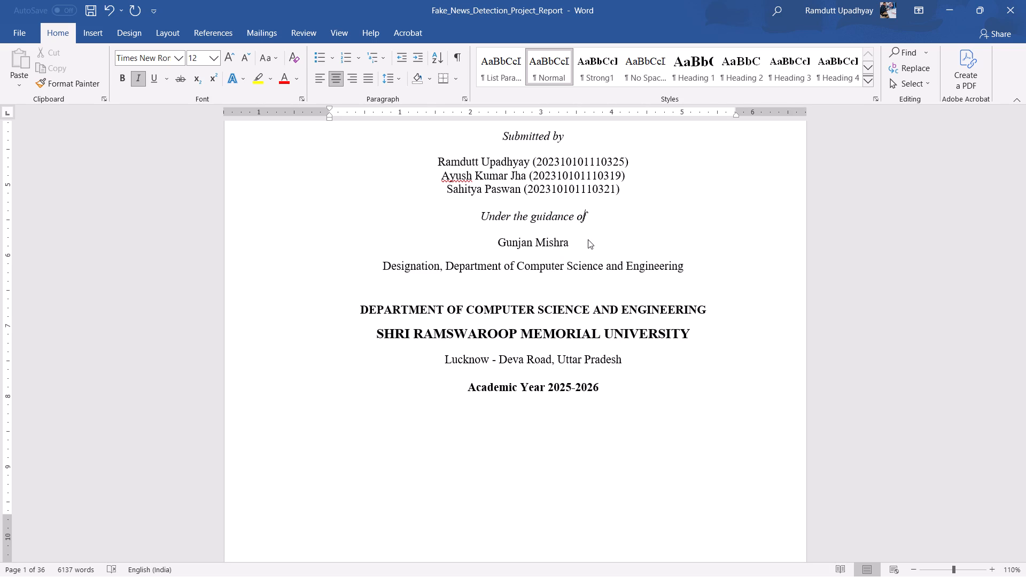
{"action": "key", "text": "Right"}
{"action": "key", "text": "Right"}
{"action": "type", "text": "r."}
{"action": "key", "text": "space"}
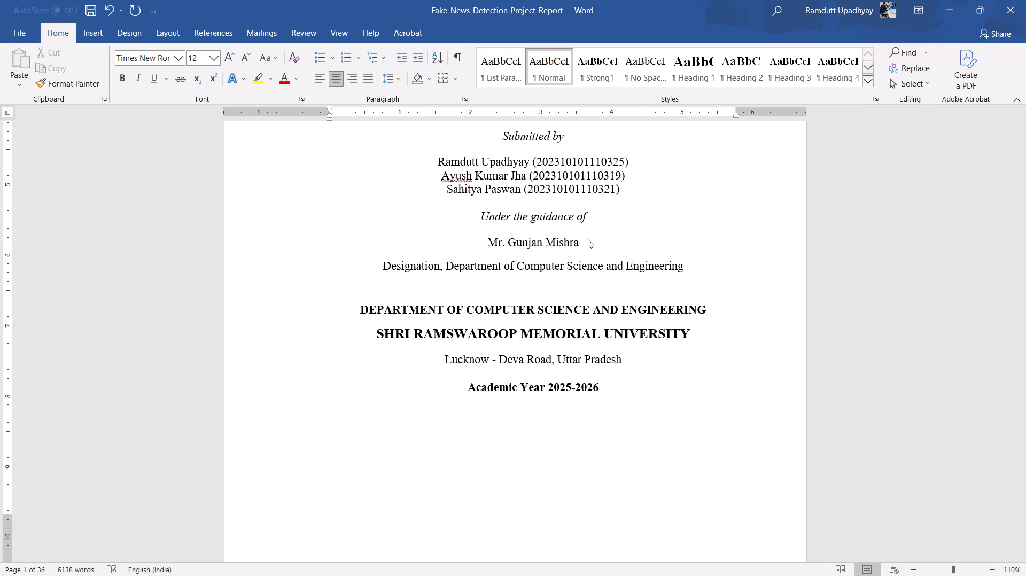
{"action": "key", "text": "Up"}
Review the cover page, Declaration and Project Progress Report pages for remaining placeholders and layout problems.
{"action": "scroll", "coordinate": [588, 239], "scroll_direction": "down", "scroll_amount": 2}
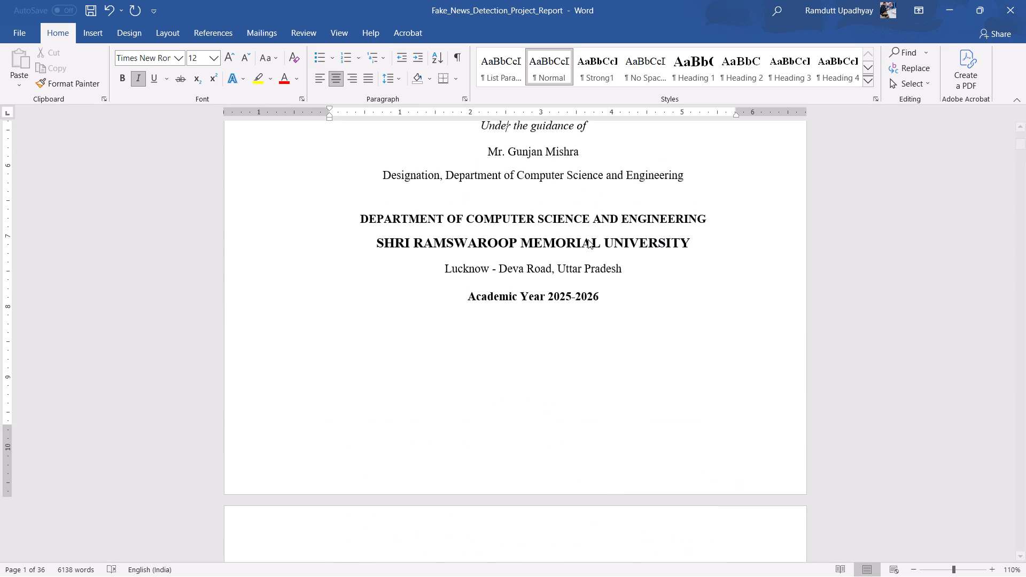
{"action": "scroll", "coordinate": [588, 239], "scroll_direction": "down", "scroll_amount": 3}
{"action": "scroll", "coordinate": [588, 239], "scroll_direction": "right", "scroll_amount": 1}
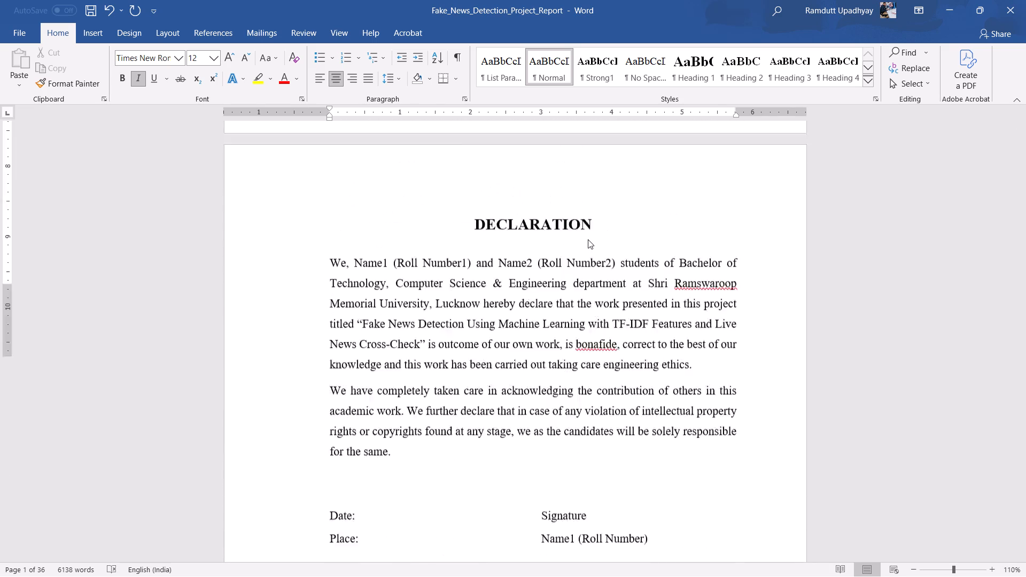
{"action": "scroll", "coordinate": [588, 239], "scroll_direction": "right", "scroll_amount": 2}
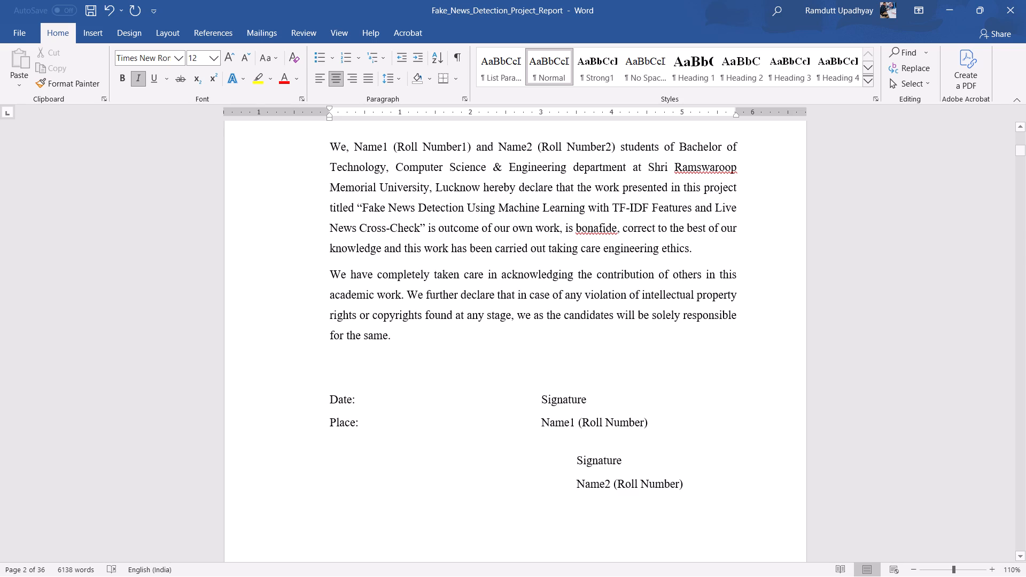
{"action": "scroll", "coordinate": [576, 433], "scroll_direction": "down", "scroll_amount": 1}
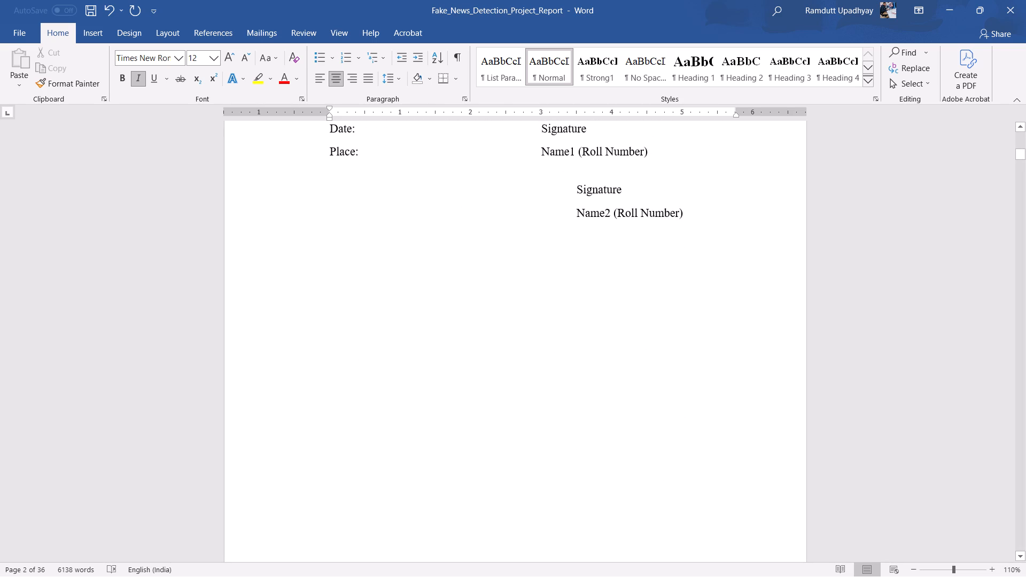
{"action": "scroll", "coordinate": [576, 433], "scroll_direction": "down", "scroll_amount": 1}
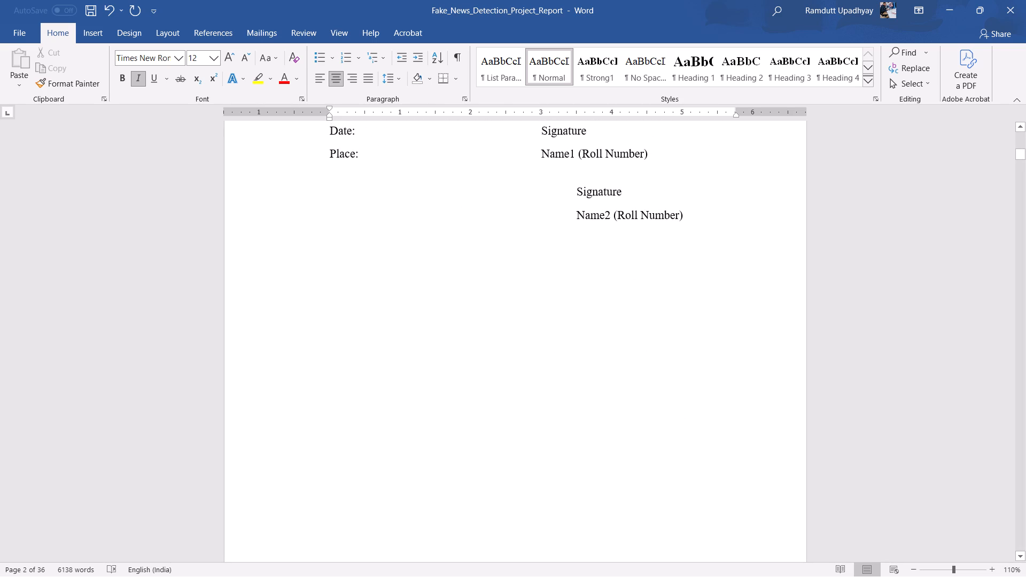
{"action": "scroll", "coordinate": [576, 433], "scroll_direction": "down", "scroll_amount": 5}
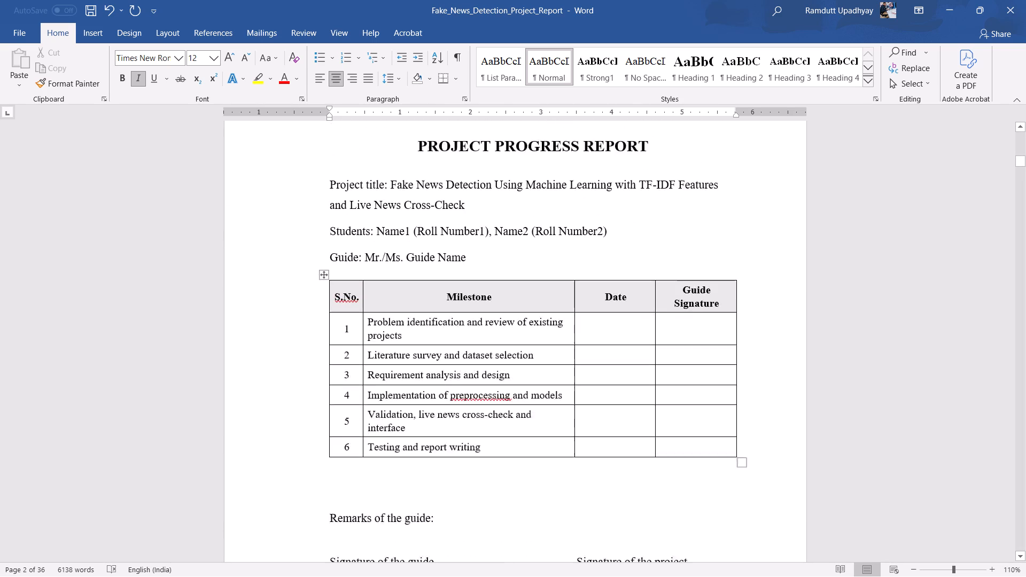
{"action": "scroll", "coordinate": [576, 433], "scroll_direction": "down", "scroll_amount": 1}
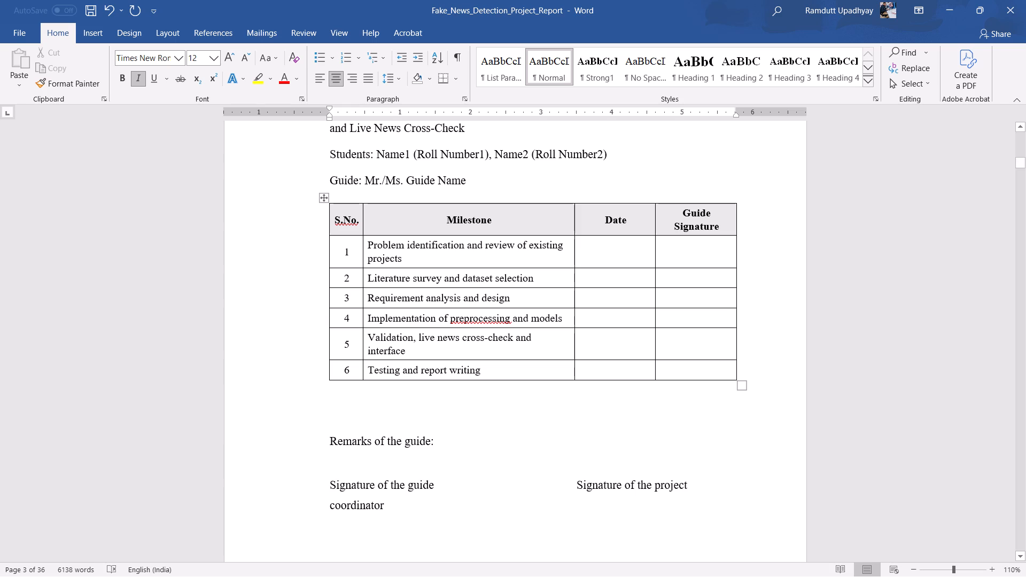
{"action": "left_click", "coordinate": [468, 174]}
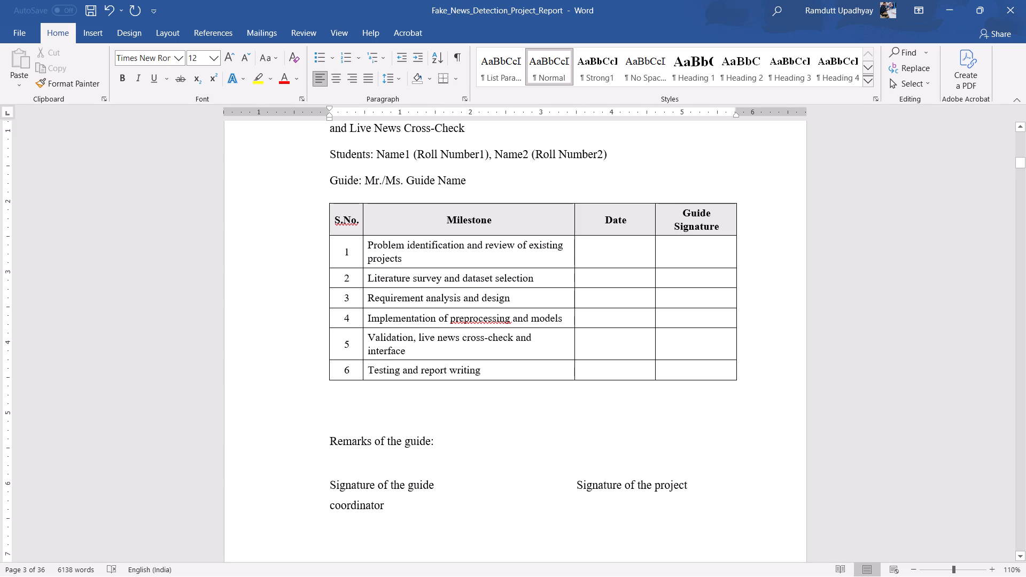
Replace the placeholder "Mr./Ms. Guide Name" in the Guide line above the milestone table with the guide's actual name.
{"action": "key", "text": "ctrl+BackSpace"}
{"action": "key", "text": "ctrl+BackSpace"}
{"action": "key", "text": "ctrl+BackSpace"}
{"action": "key", "text": "ctrl+BackSpace"}
{"action": "key", "text": "ctrl+BackSpace"}
{"action": "key", "text": "ctrl+BackSpace"}
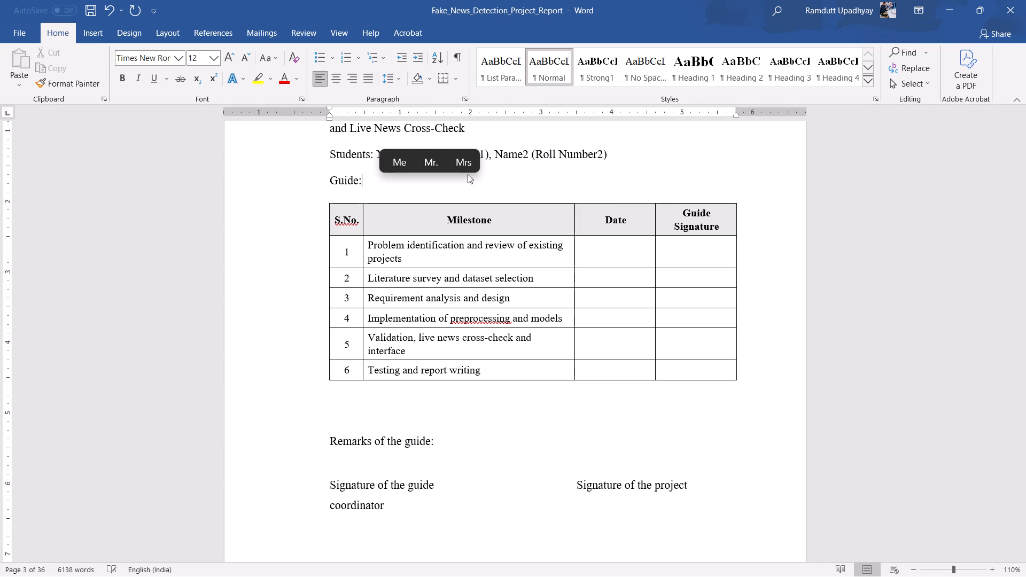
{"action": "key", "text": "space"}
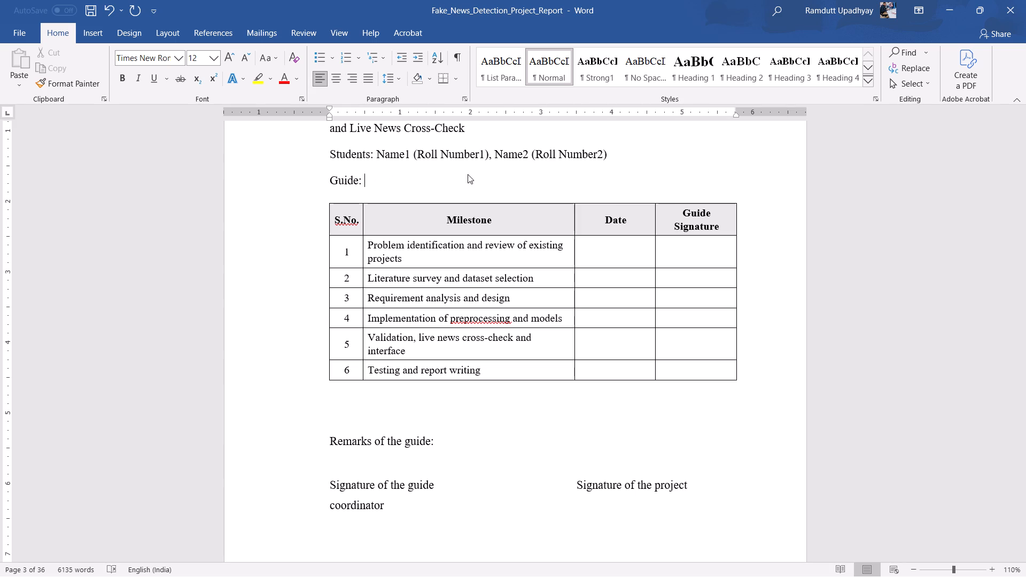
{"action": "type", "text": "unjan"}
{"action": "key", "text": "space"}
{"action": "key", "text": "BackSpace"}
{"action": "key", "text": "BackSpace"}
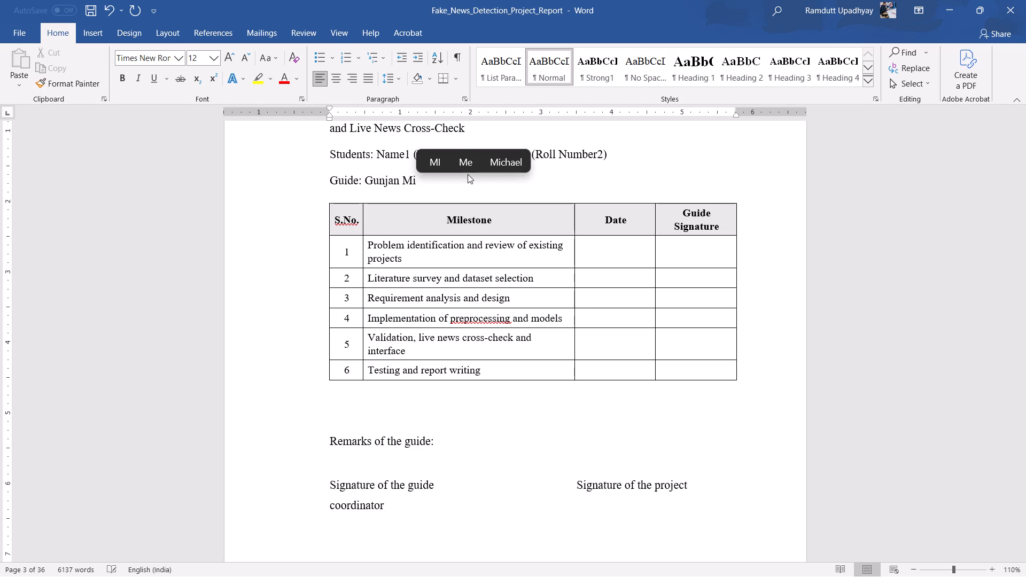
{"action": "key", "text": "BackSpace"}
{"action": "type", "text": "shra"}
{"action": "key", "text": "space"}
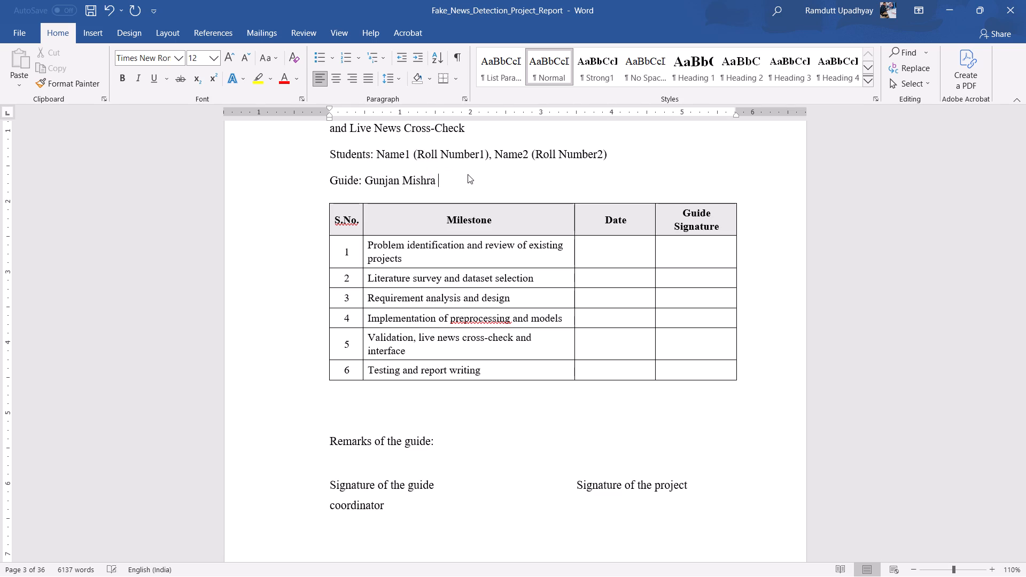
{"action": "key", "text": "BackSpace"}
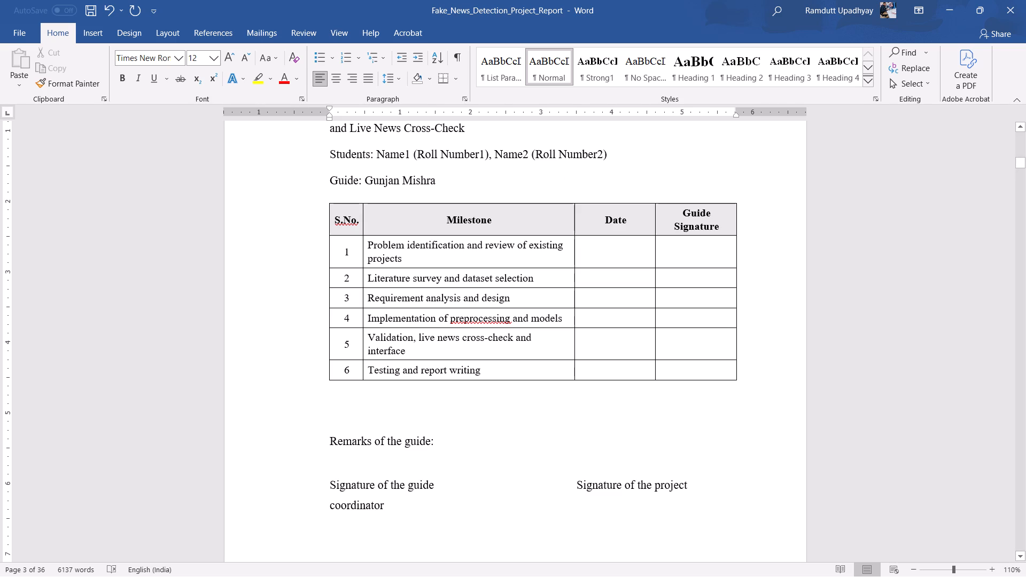
Add the title "Mr." before the guide's name in the Guide line, with a space after the colon.
{"action": "left_click", "coordinate": [362, 178]}
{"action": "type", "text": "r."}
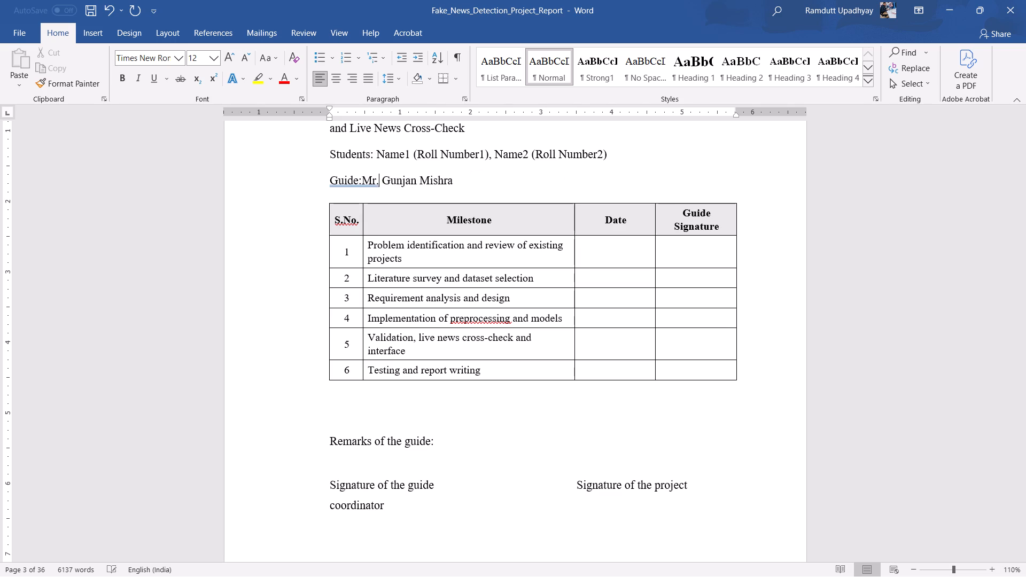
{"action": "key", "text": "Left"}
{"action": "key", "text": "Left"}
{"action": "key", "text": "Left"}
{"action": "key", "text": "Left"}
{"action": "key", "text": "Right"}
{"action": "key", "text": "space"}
Check the layout of the guide remarks and signature lines below the milestone table on the Project Progress Report page.
{"action": "scroll", "coordinate": [382, 221], "scroll_direction": "down", "scroll_amount": 1}
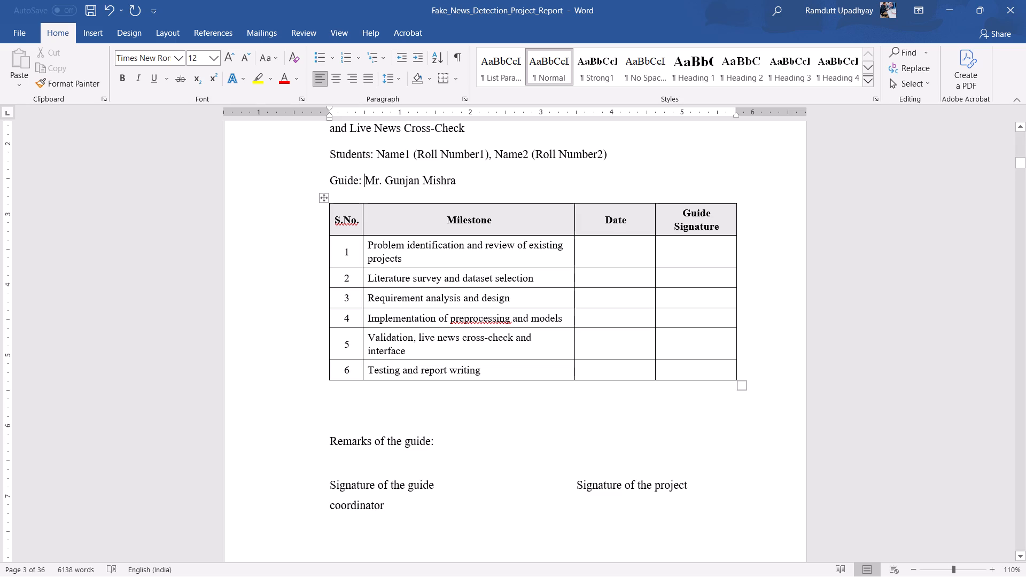
{"action": "scroll", "coordinate": [382, 221], "scroll_direction": "down", "scroll_amount": 1}
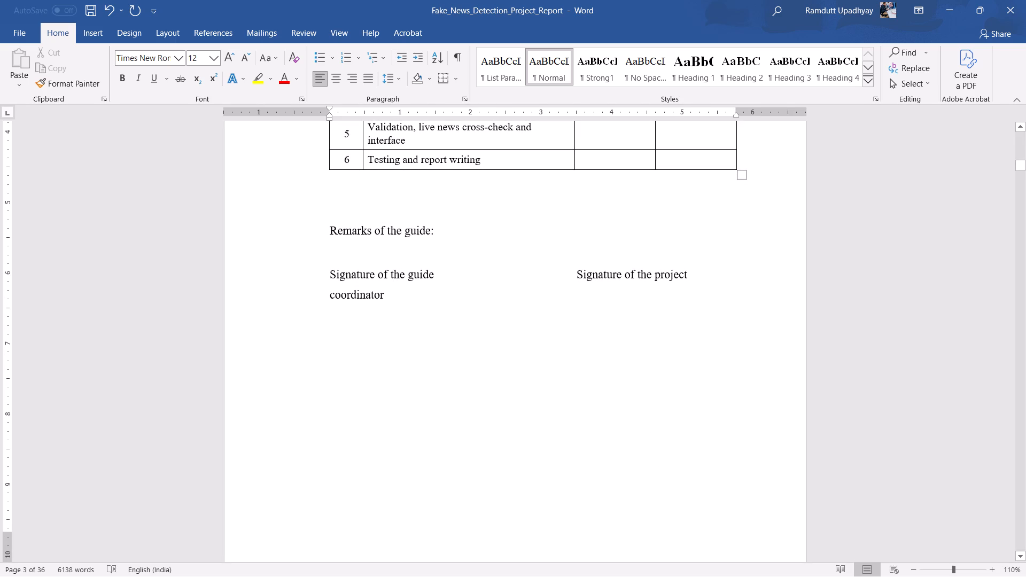
{"action": "scroll", "coordinate": [382, 221], "scroll_direction": "down", "scroll_amount": 2}
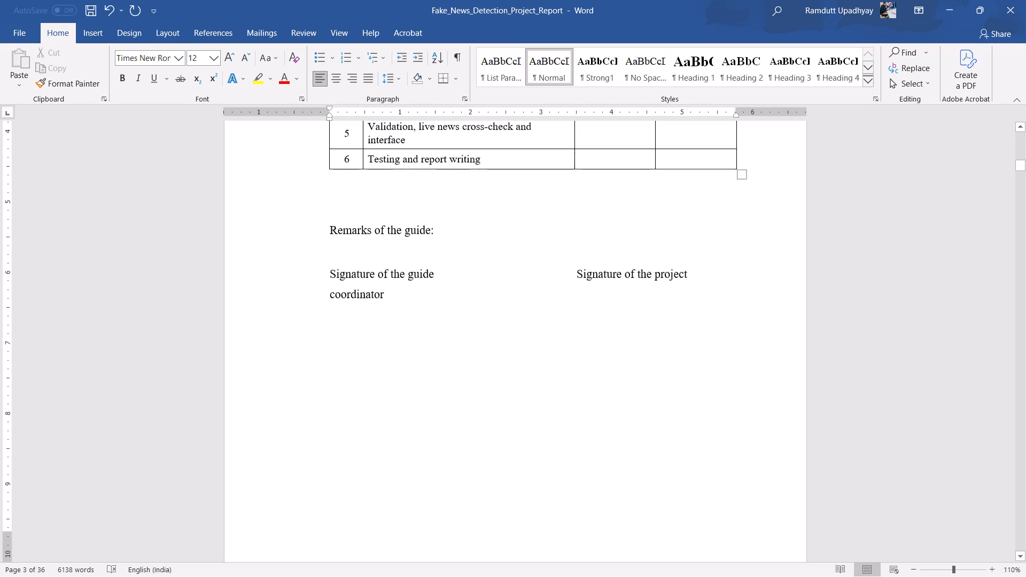
{"action": "scroll", "coordinate": [382, 221], "scroll_direction": "down", "scroll_amount": 2}
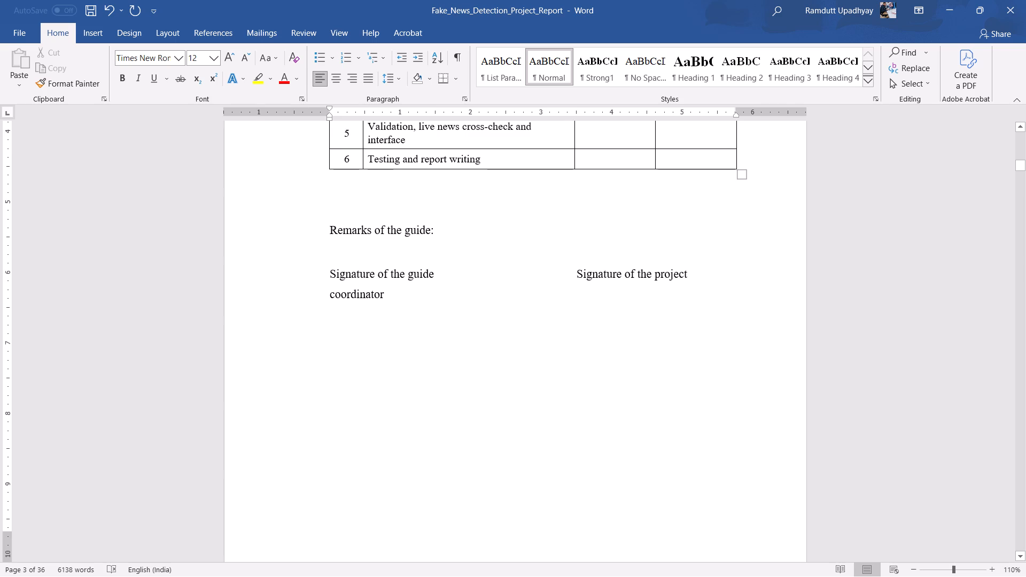
{"action": "scroll", "coordinate": [382, 221], "scroll_direction": "down", "scroll_amount": 1}
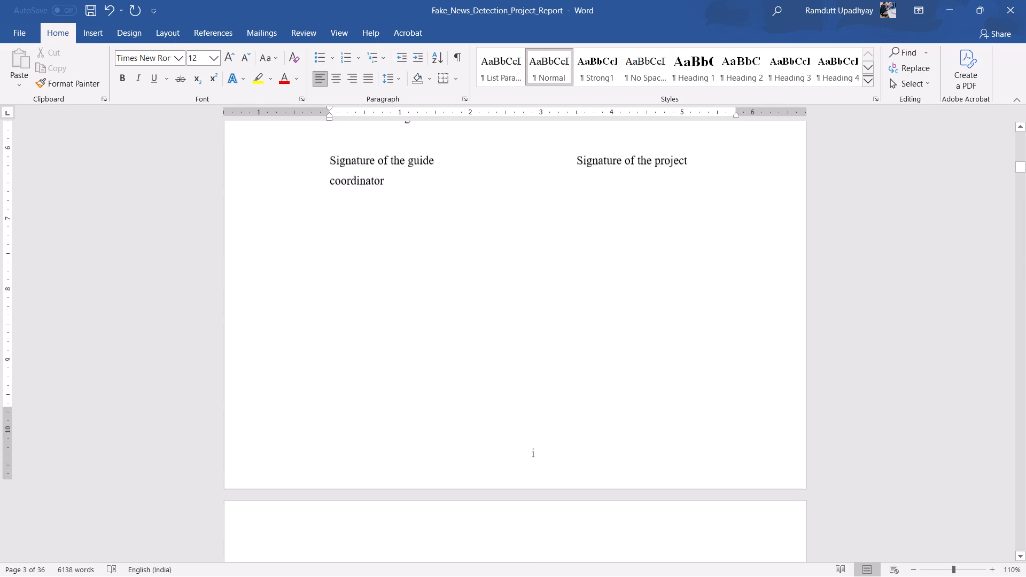
{"action": "scroll", "coordinate": [382, 221], "scroll_direction": "down", "scroll_amount": 1}
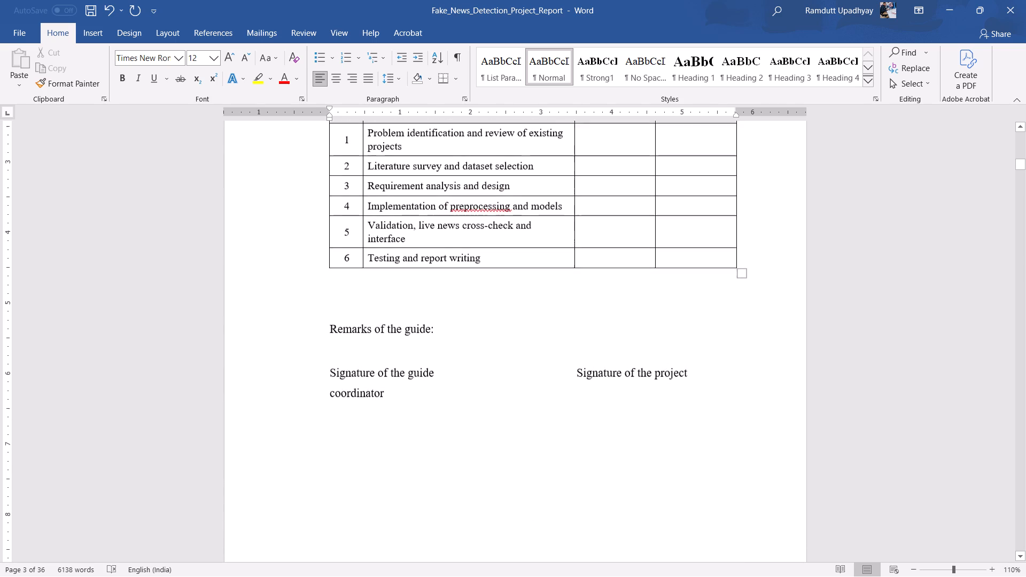
{"action": "scroll", "coordinate": [382, 221], "scroll_direction": "down", "scroll_amount": 2}
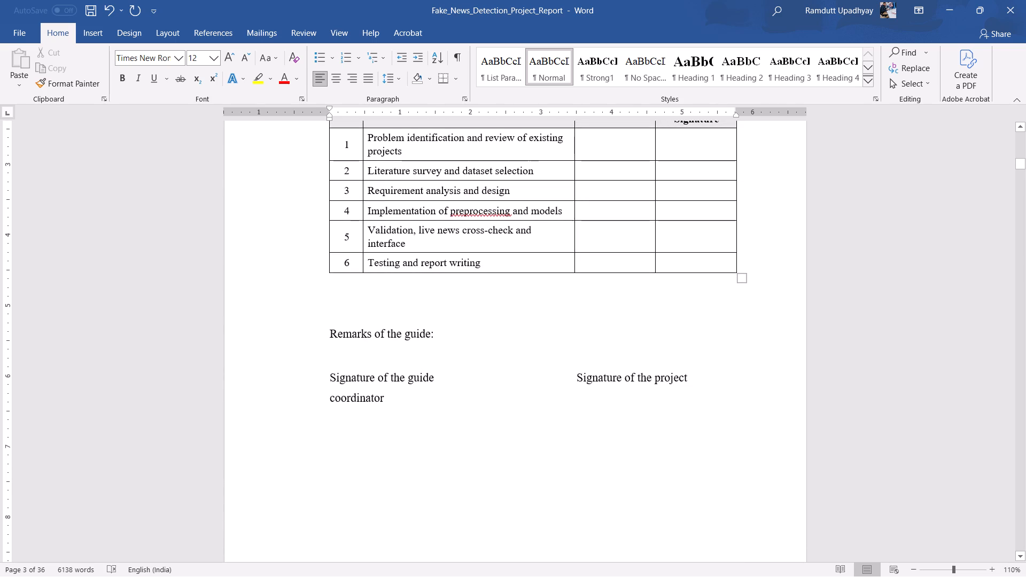
{"action": "scroll", "coordinate": [382, 221], "scroll_direction": "down", "scroll_amount": 1}
Bring "Signature of the project coordinator" onto a single line in the Project Progress Report, with a space between "project" and "coordinator".
{"action": "left_click", "coordinate": [329, 398]}
{"action": "key", "text": "BackSpace"}
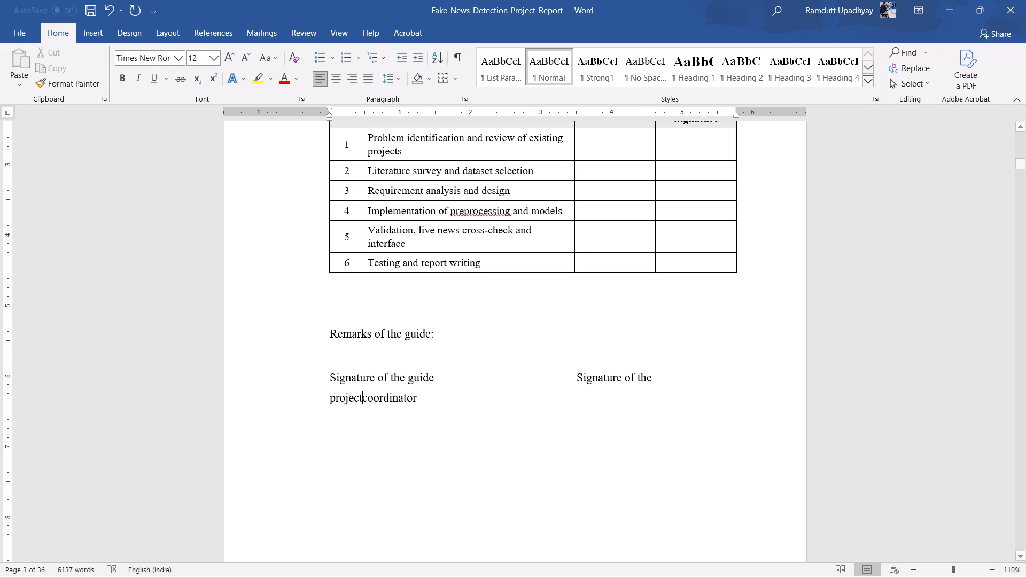
{"action": "left_click", "coordinate": [571, 379]}
{"action": "key", "text": "BackSpace"}
{"action": "key", "text": "BackSpace"}
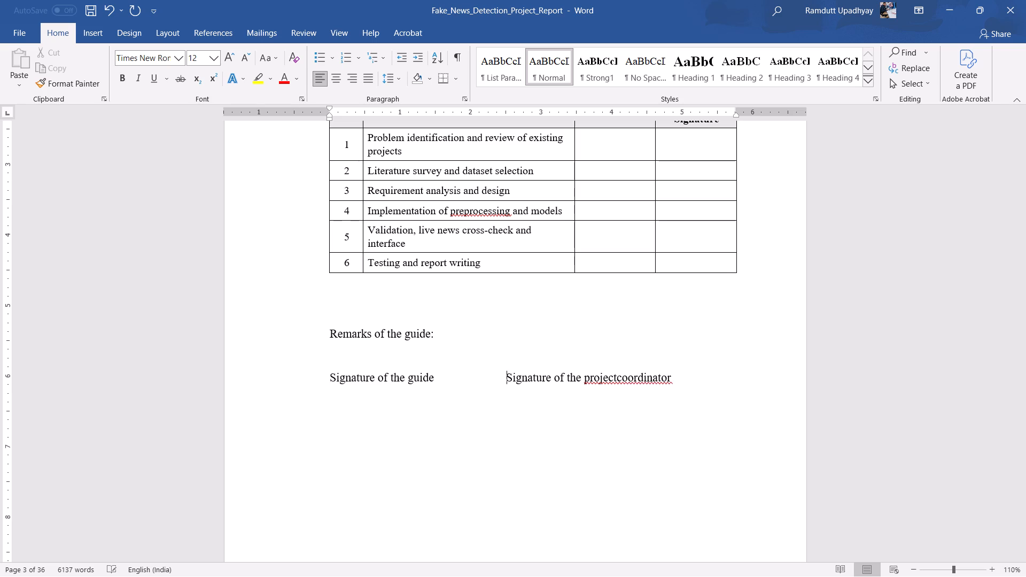
{"action": "left_click", "coordinate": [619, 380]}
{"action": "key", "text": "space"}
Add ten spaces before "Signature of the project coordinator" to move it further from the guide's signature label.
{"action": "left_click", "coordinate": [506, 380]}
{"action": "key", "text": "space"}
{"action": "key", "text": "space"}
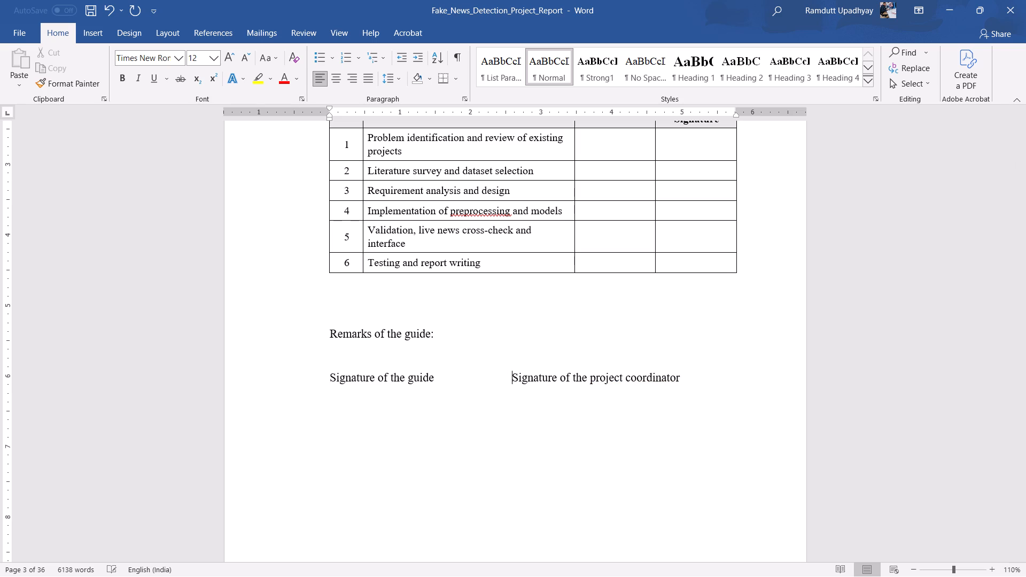
{"action": "key", "text": "space"}
{"action": "key", "text": "space"}
{"action": "key", "text": "space"}
{"action": "key", "text": "space"}
{"action": "key", "text": "space"}
{"action": "key", "text": "space"}
{"action": "key", "text": "space"}
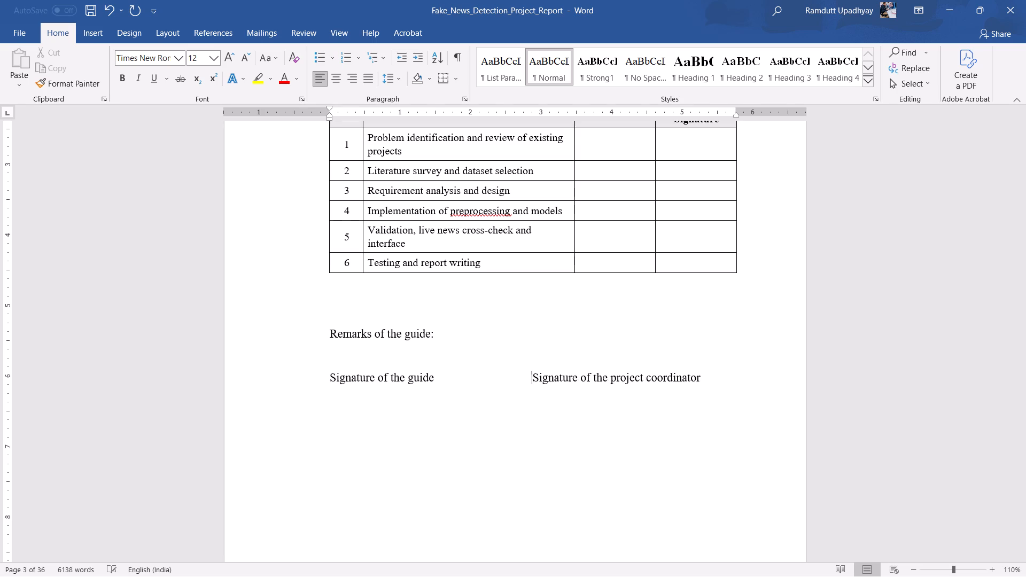
{"action": "key", "text": "space"}
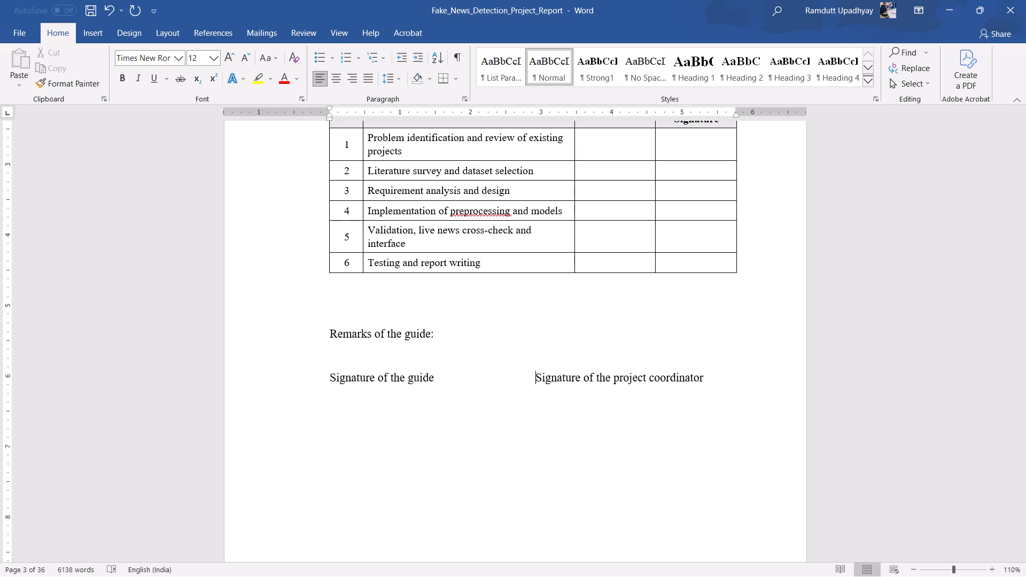
Add one more space before "Signature of the project coordinator" in the Project Progress Report.
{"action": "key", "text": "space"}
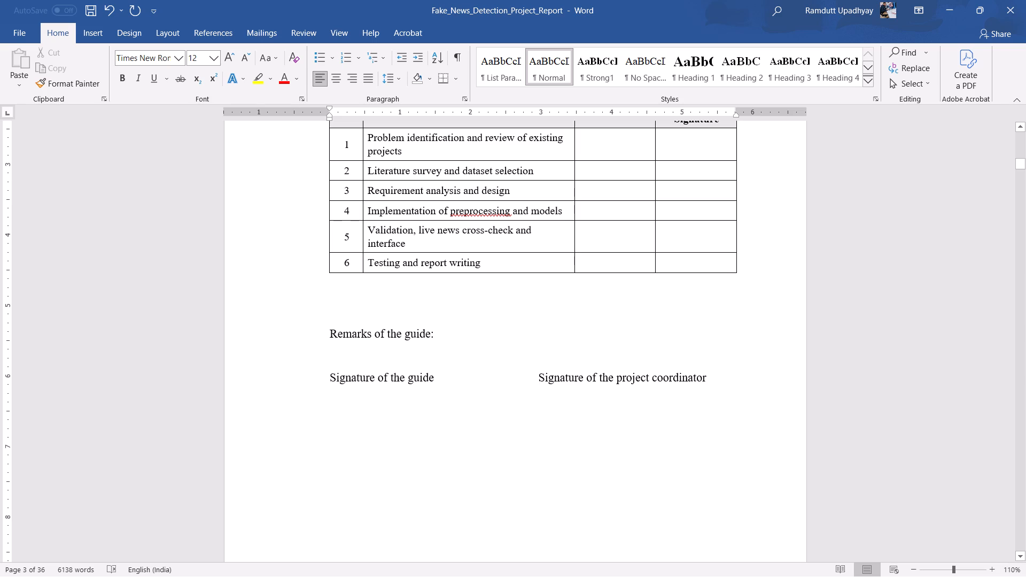
Review the Project Progress Report and Acknowledgement pages for remaining placeholders and layout problems.
{"action": "scroll", "coordinate": [643, 368], "scroll_direction": "right", "scroll_amount": 1}
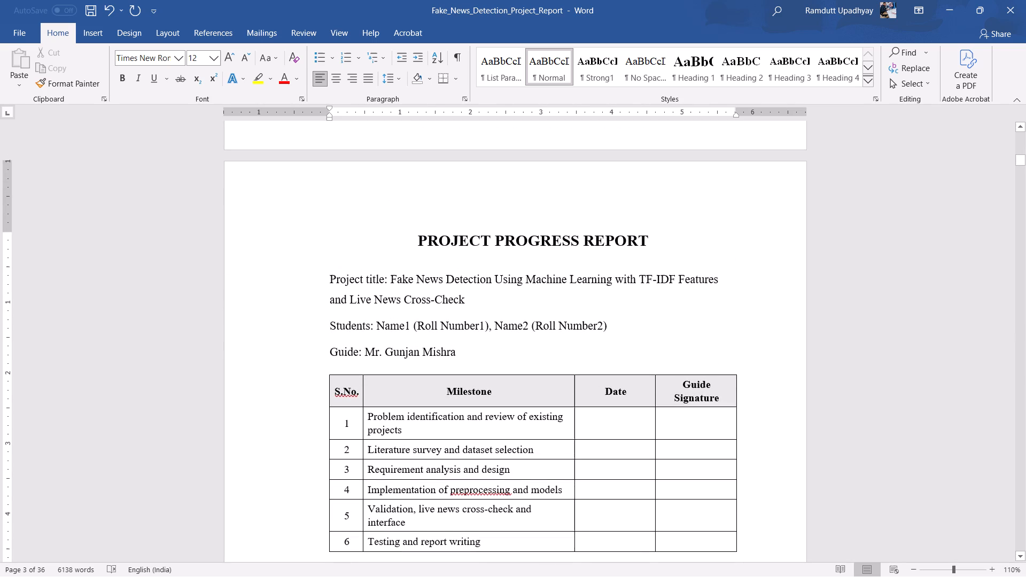
{"action": "scroll", "coordinate": [643, 368], "scroll_direction": "down", "scroll_amount": 1}
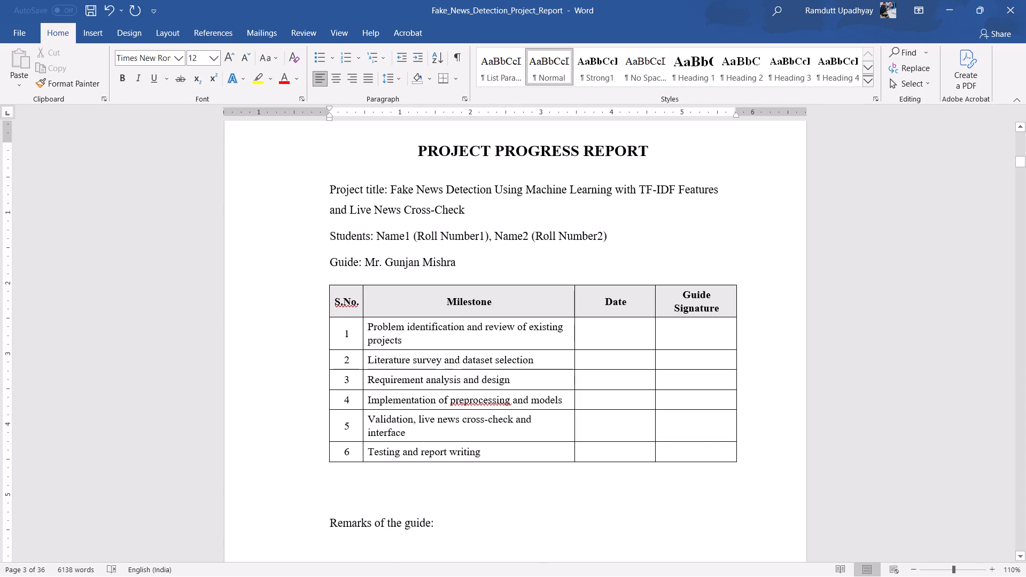
{"action": "left_click", "coordinate": [721, 277]}
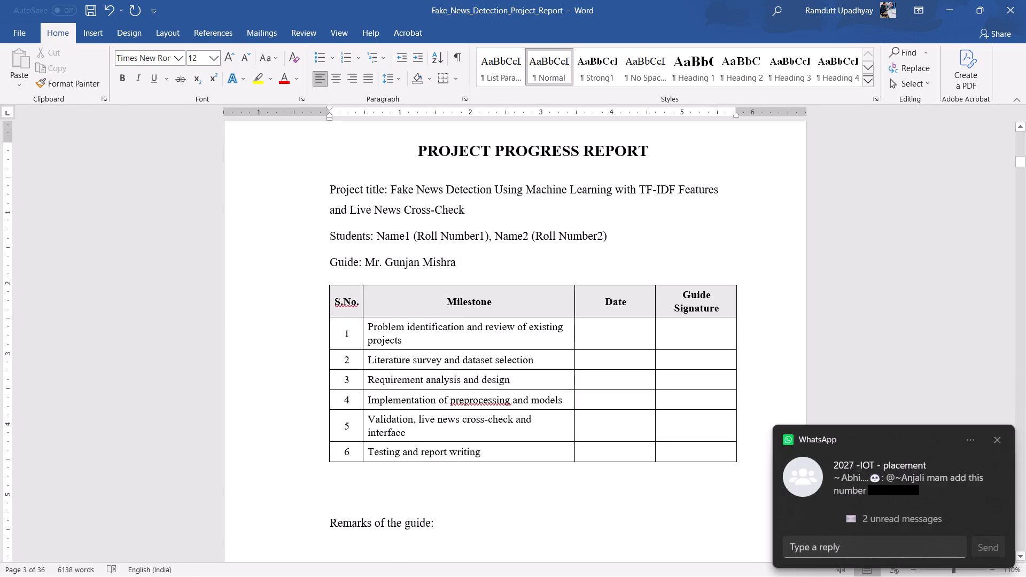
{"action": "scroll", "coordinate": [721, 277], "scroll_direction": "down", "scroll_amount": 1}
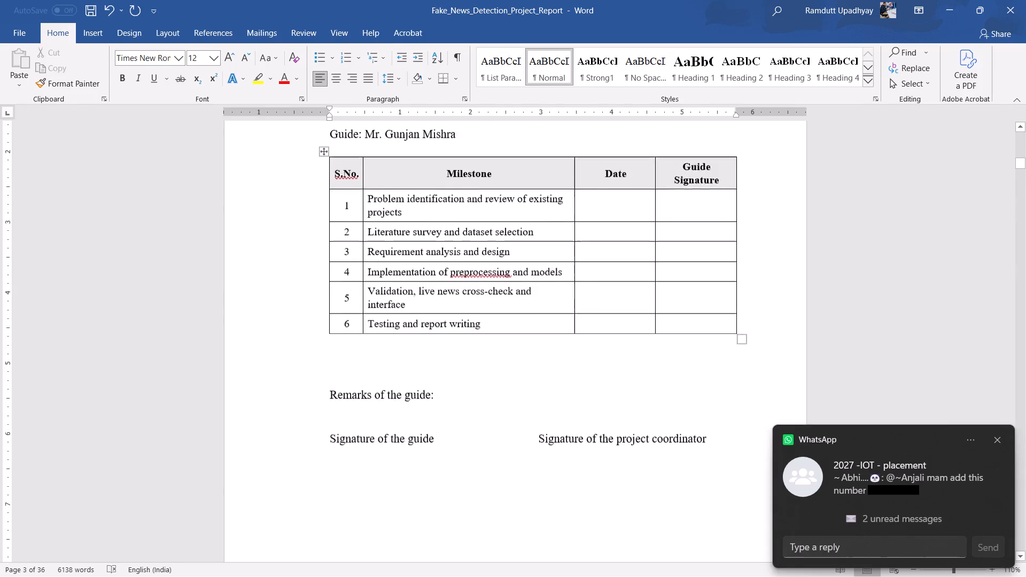
{"action": "scroll", "coordinate": [721, 277], "scroll_direction": "down", "scroll_amount": 3}
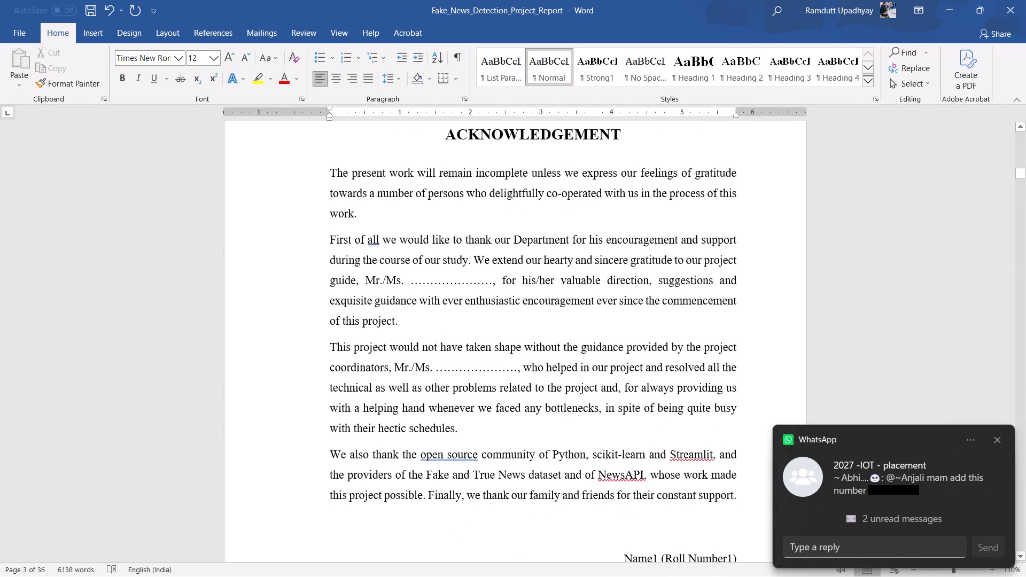
{"action": "scroll", "coordinate": [721, 277], "scroll_direction": "down", "scroll_amount": 2}
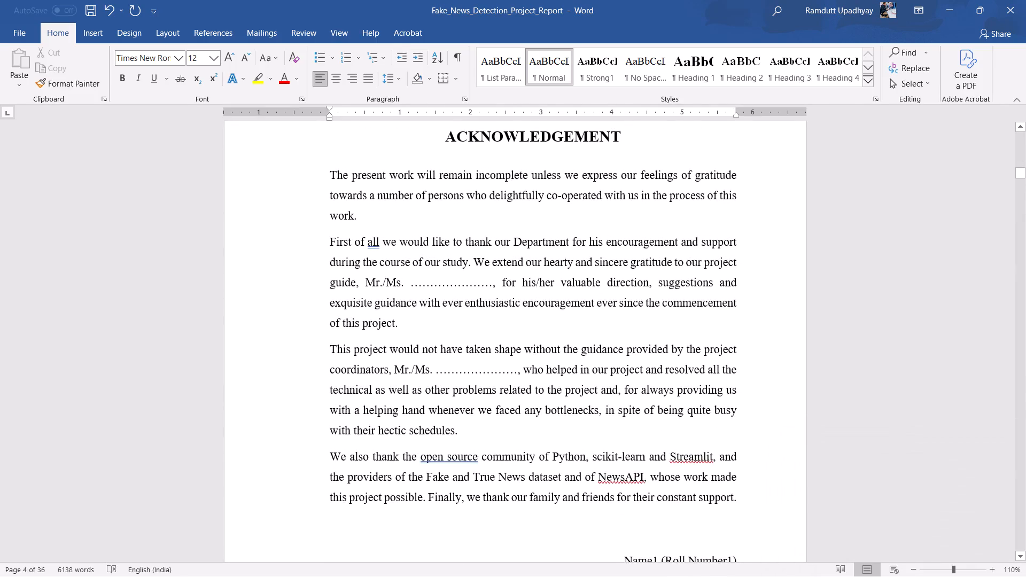
{"action": "scroll", "coordinate": [721, 277], "scroll_direction": "down", "scroll_amount": 4}
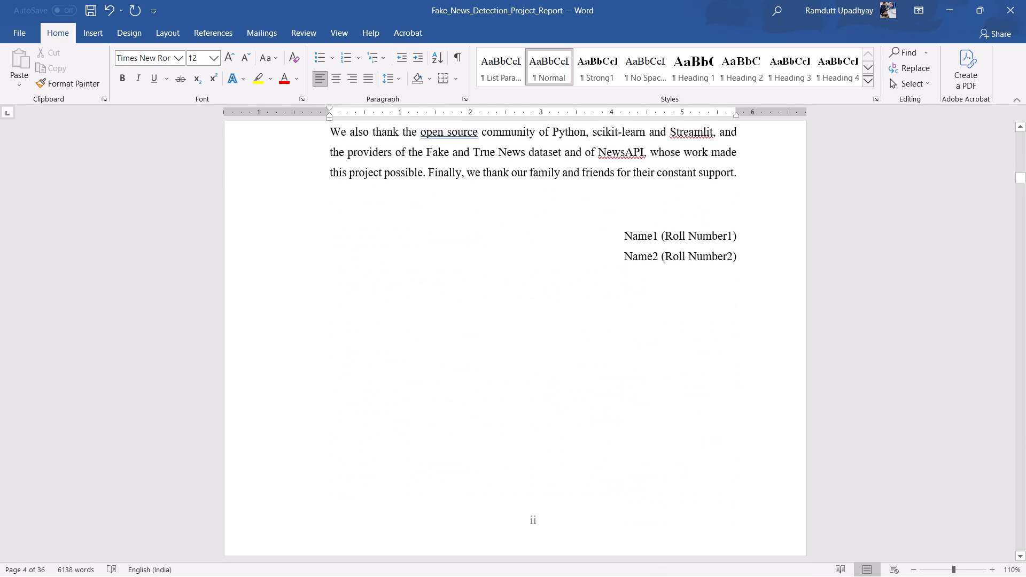
Add two spaces on the empty line above the TABLE OF CONTENTS heading.
{"action": "left_click", "coordinate": [648, 277]}
{"action": "key", "text": "space"}
{"action": "key", "text": "space"}
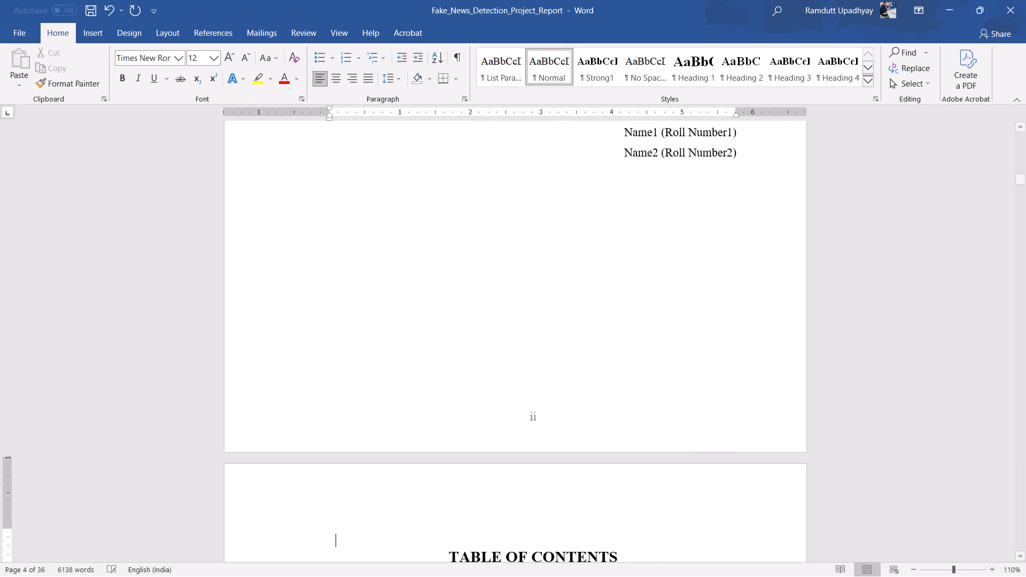
Check the table of contents entries and the layout of the remaining front-matter pages up to Chapter I.
{"action": "scroll", "coordinate": [665, 275], "scroll_direction": "down", "scroll_amount": 1}
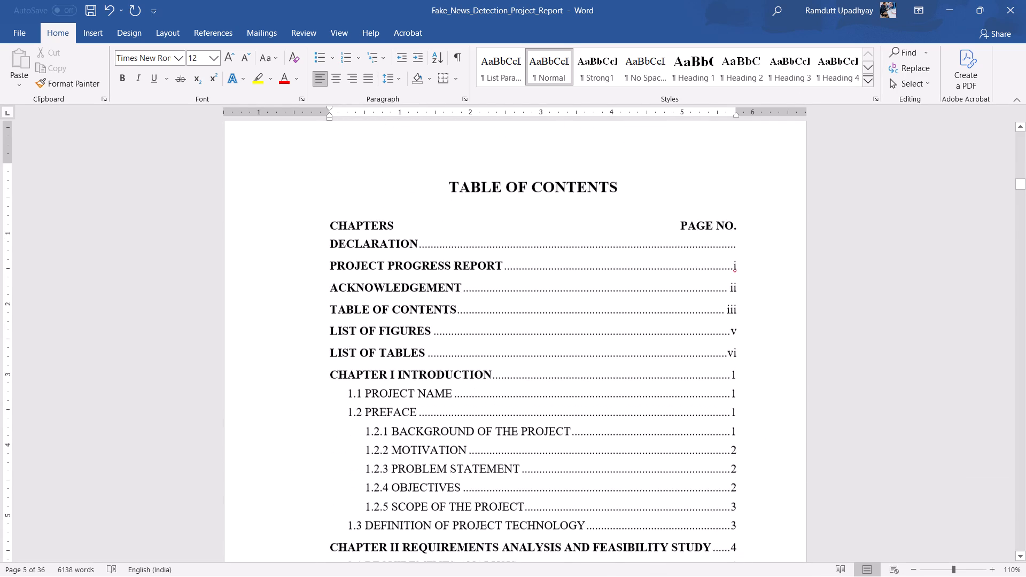
{"action": "scroll", "coordinate": [665, 275], "scroll_direction": "down", "scroll_amount": 2}
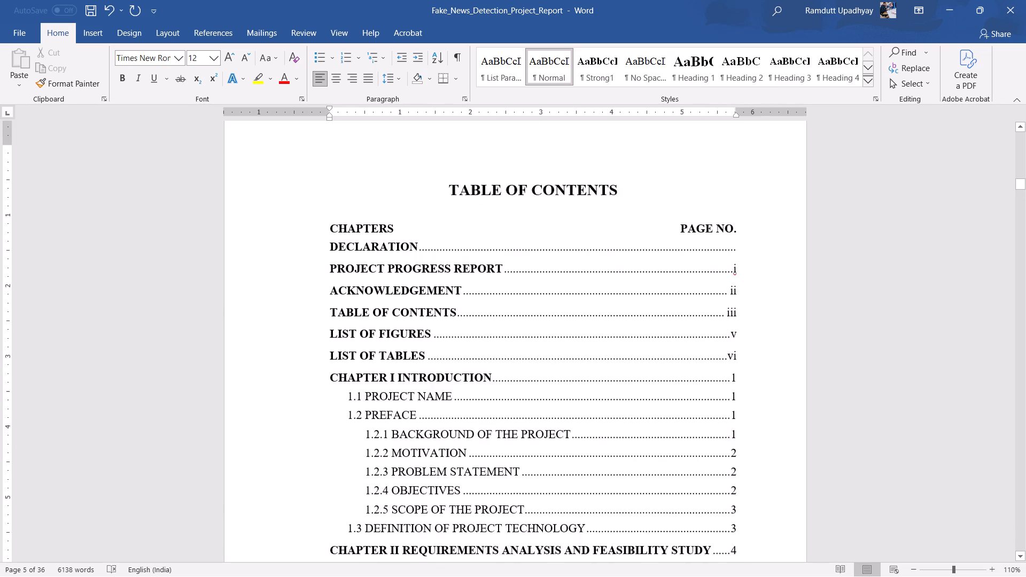
{"action": "scroll", "coordinate": [665, 275], "scroll_direction": "down", "scroll_amount": 2}
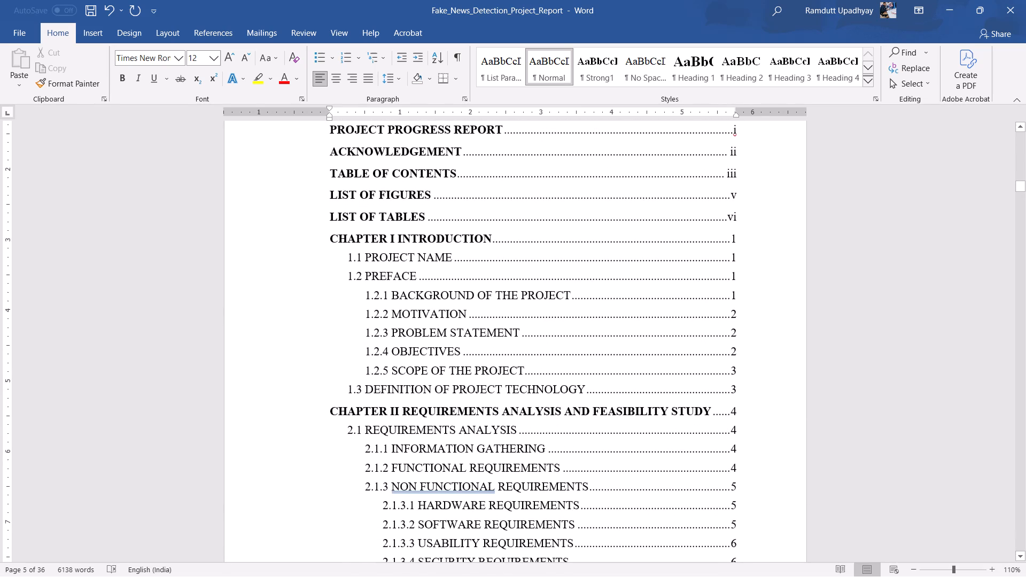
{"action": "scroll", "coordinate": [665, 275], "scroll_direction": "down", "scroll_amount": 14}
{"action": "scroll", "coordinate": [665, 275], "scroll_direction": "up", "scroll_amount": 1}
{"action": "scroll", "coordinate": [665, 275], "scroll_direction": "down", "scroll_amount": 7}
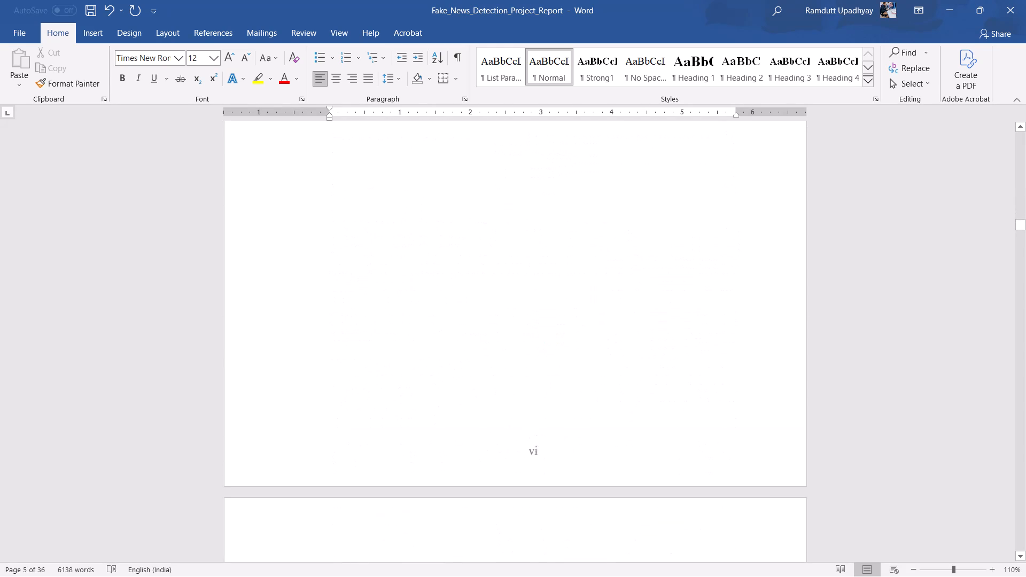
Select the workflow picture above the Fig.1.1 caption in Chapter I and open its picture formatting options.
{"action": "scroll", "coordinate": [665, 275], "scroll_direction": "down", "scroll_amount": 18}
{"action": "scroll", "coordinate": [665, 275], "scroll_direction": "up", "scroll_amount": 11}
{"action": "scroll", "coordinate": [665, 275], "scroll_direction": "down", "scroll_amount": 1}
{"action": "scroll", "coordinate": [665, 275], "scroll_direction": "up", "scroll_amount": 5}
{"action": "scroll", "coordinate": [665, 275], "scroll_direction": "down", "scroll_amount": 1}
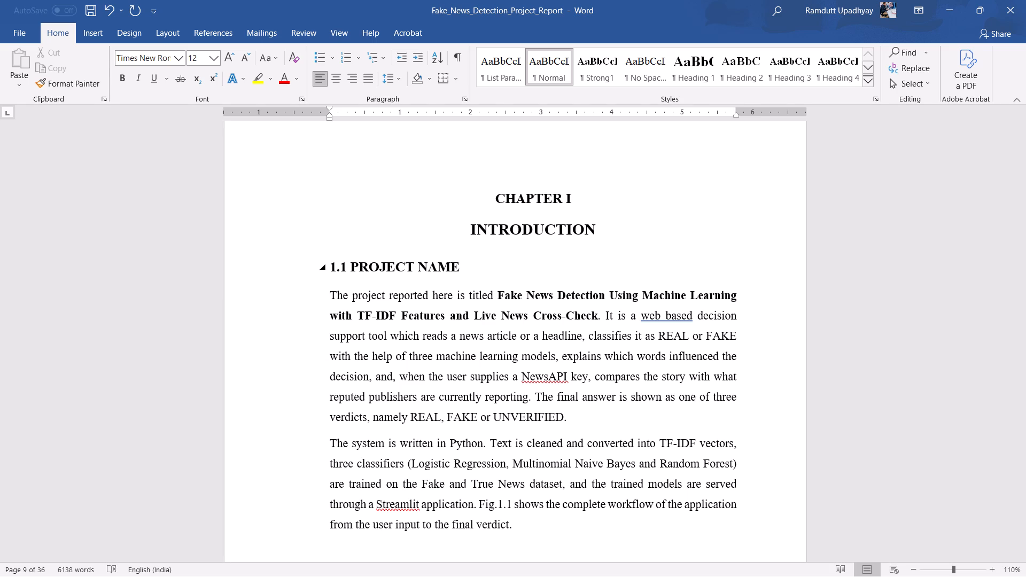
{"action": "scroll", "coordinate": [664, 258], "scroll_direction": "down", "scroll_amount": 1}
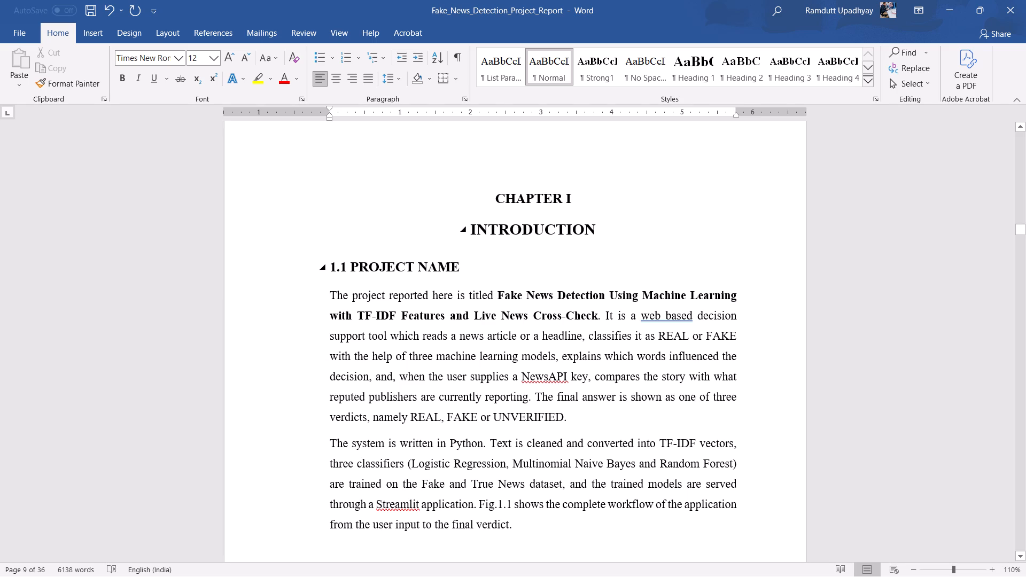
{"action": "scroll", "coordinate": [664, 258], "scroll_direction": "down", "scroll_amount": 1}
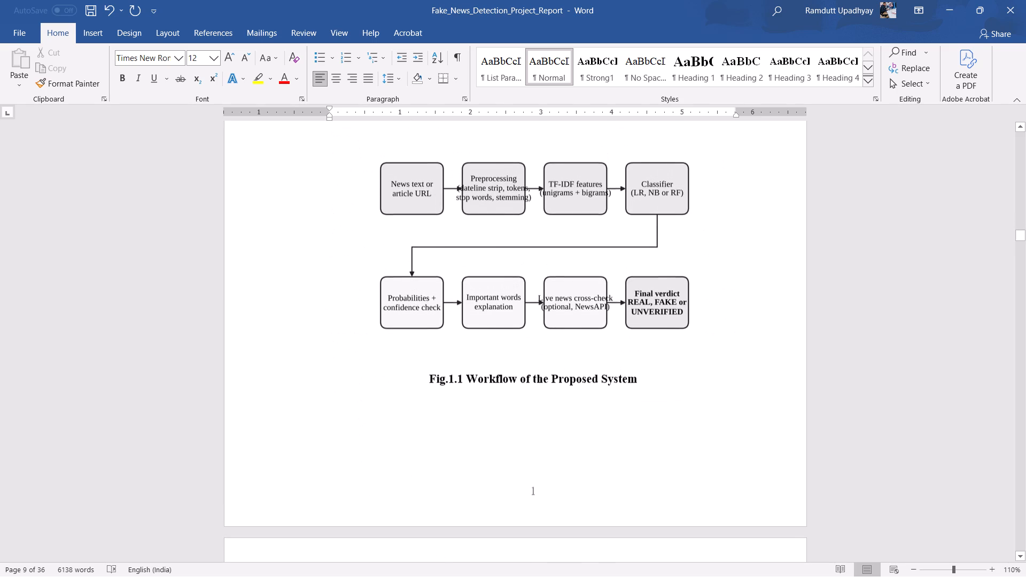
{"action": "scroll", "coordinate": [664, 258], "scroll_direction": "down", "scroll_amount": 1}
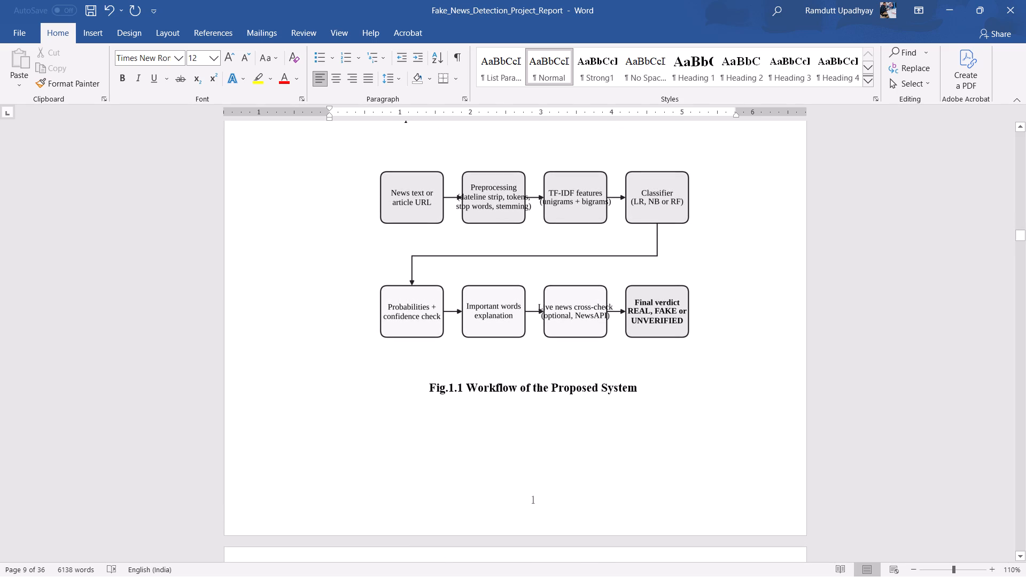
{"action": "left_click", "coordinate": [470, 214]}
{"action": "left_click", "coordinate": [463, 214]}
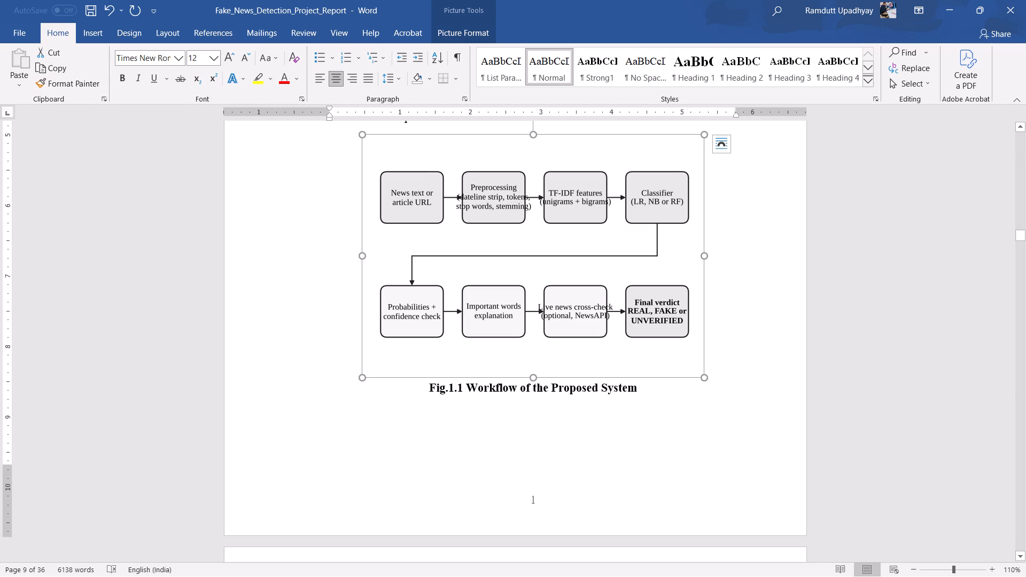
{"action": "left_click_drag", "start_coordinate": [463, 214], "coordinate": [457, 214]}
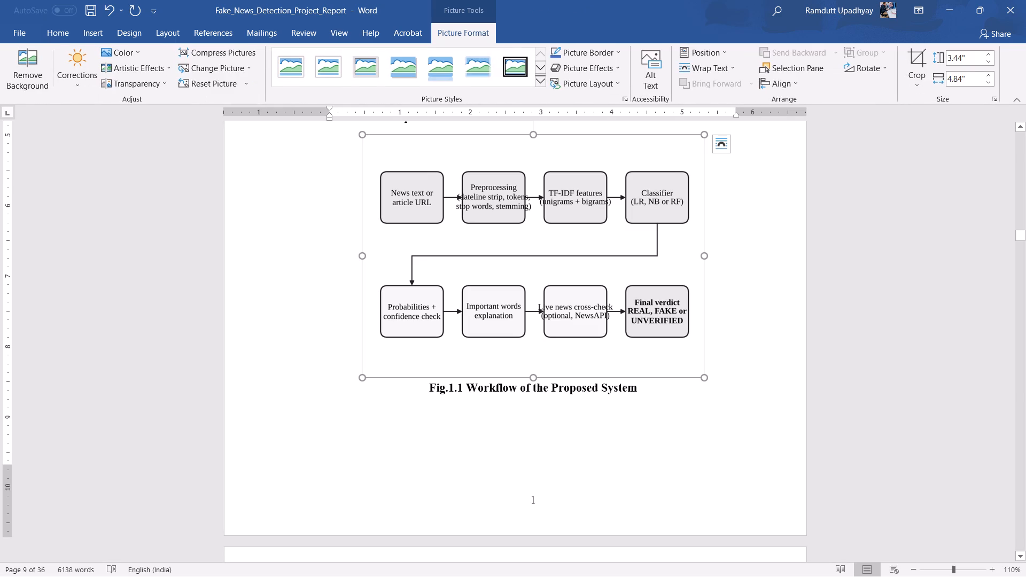
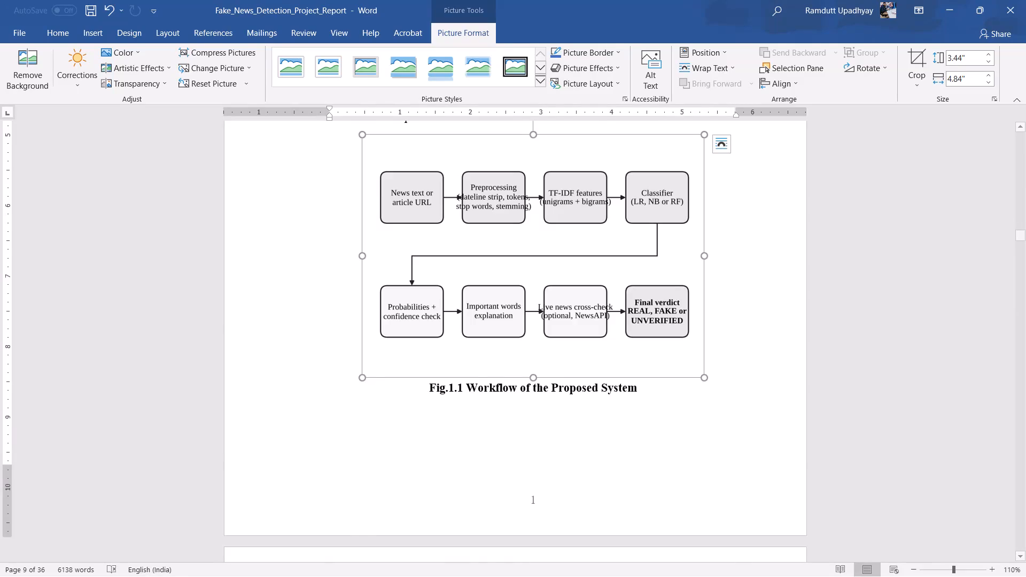
Check the page layout, figures and tables from section 1.2 PREFACE through Chapter II to the E-R diagram section 3.2.2.
{"action": "scroll", "coordinate": [465, 427], "scroll_direction": "down", "scroll_amount": 3}
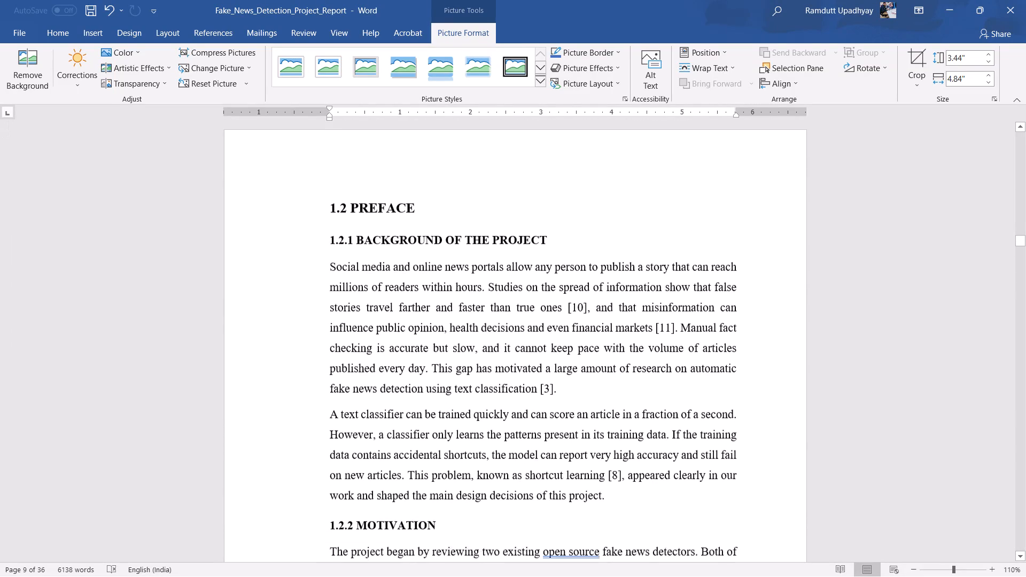
{"action": "scroll", "coordinate": [465, 427], "scroll_direction": "down", "scroll_amount": 4}
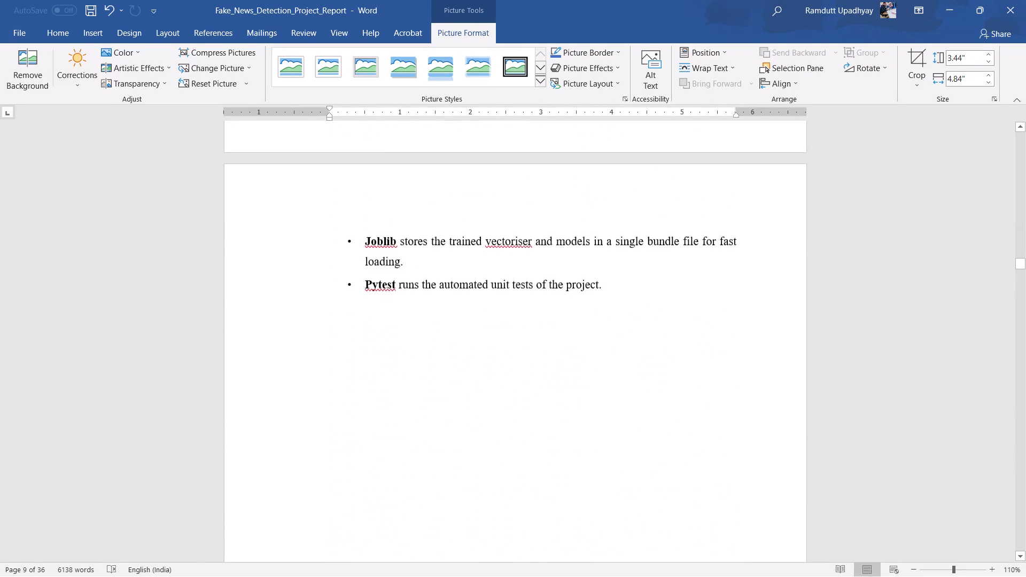
{"action": "scroll", "coordinate": [465, 427], "scroll_direction": "down", "scroll_amount": 4}
{"action": "scroll", "coordinate": [465, 427], "scroll_direction": "up", "scroll_amount": 1}
{"action": "scroll", "coordinate": [465, 427], "scroll_direction": "right", "scroll_amount": 1}
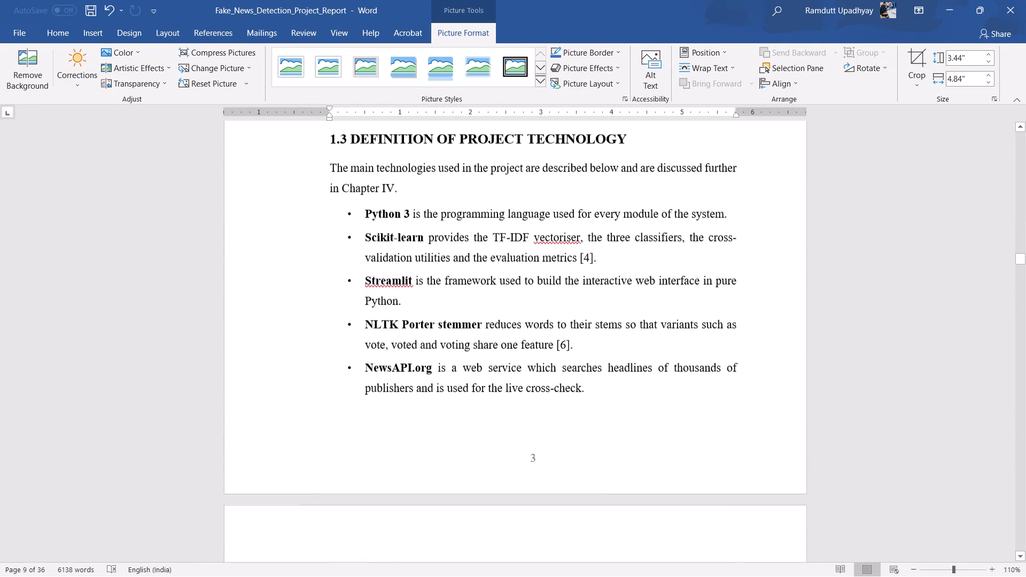
{"action": "scroll", "coordinate": [465, 427], "scroll_direction": "right", "scroll_amount": 1}
{"action": "scroll", "coordinate": [465, 427], "scroll_direction": "down", "scroll_amount": 3}
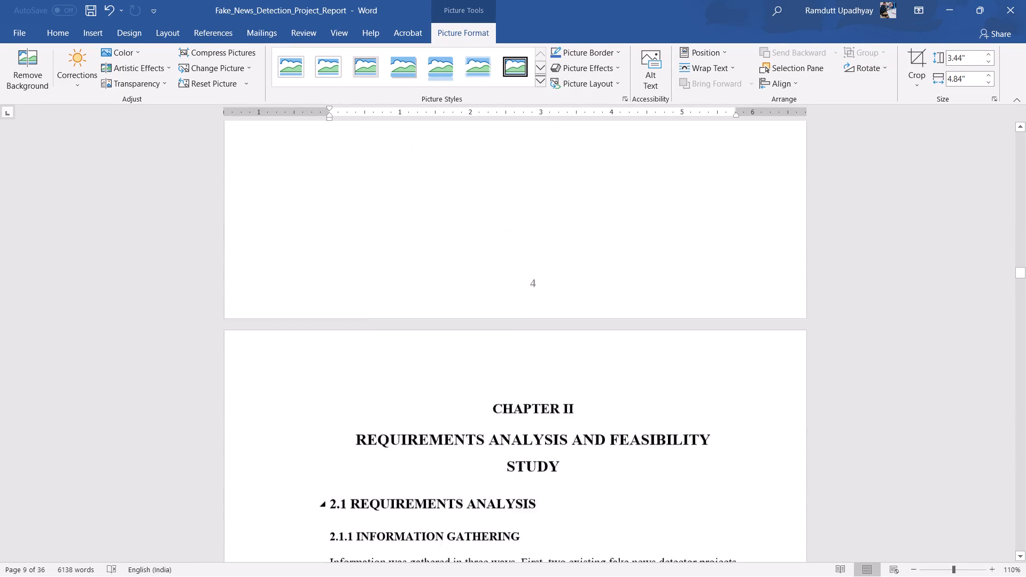
{"action": "scroll", "coordinate": [465, 427], "scroll_direction": "down", "scroll_amount": 2}
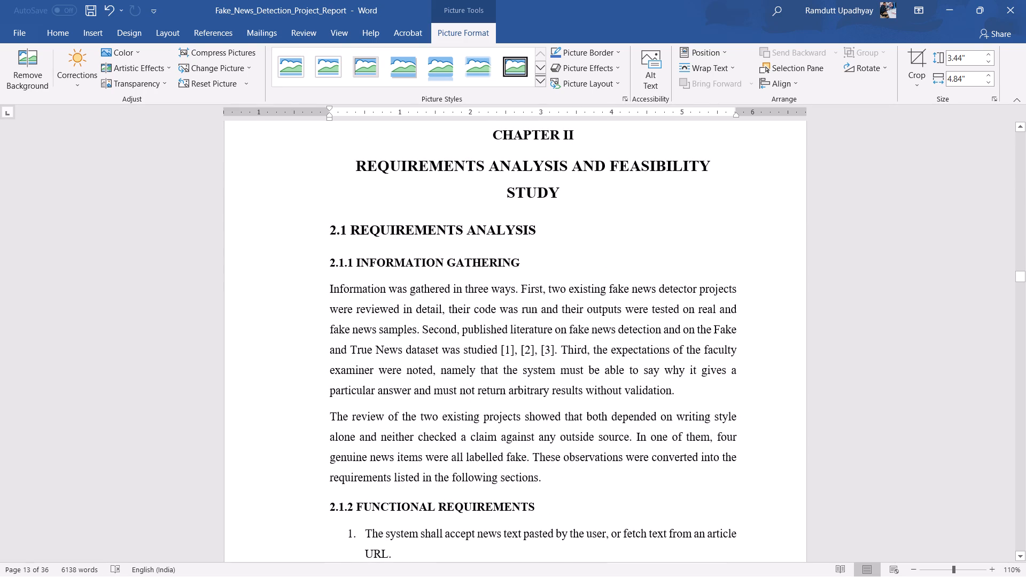
{"action": "scroll", "coordinate": [465, 427], "scroll_direction": "down", "scroll_amount": 9}
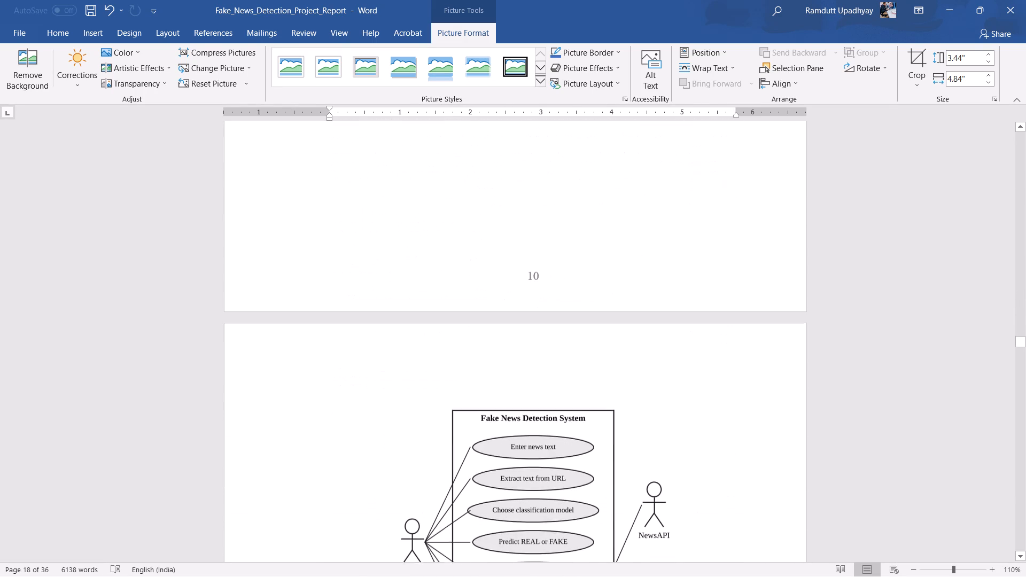
{"action": "scroll", "coordinate": [477, 395], "scroll_direction": "down", "scroll_amount": 6}
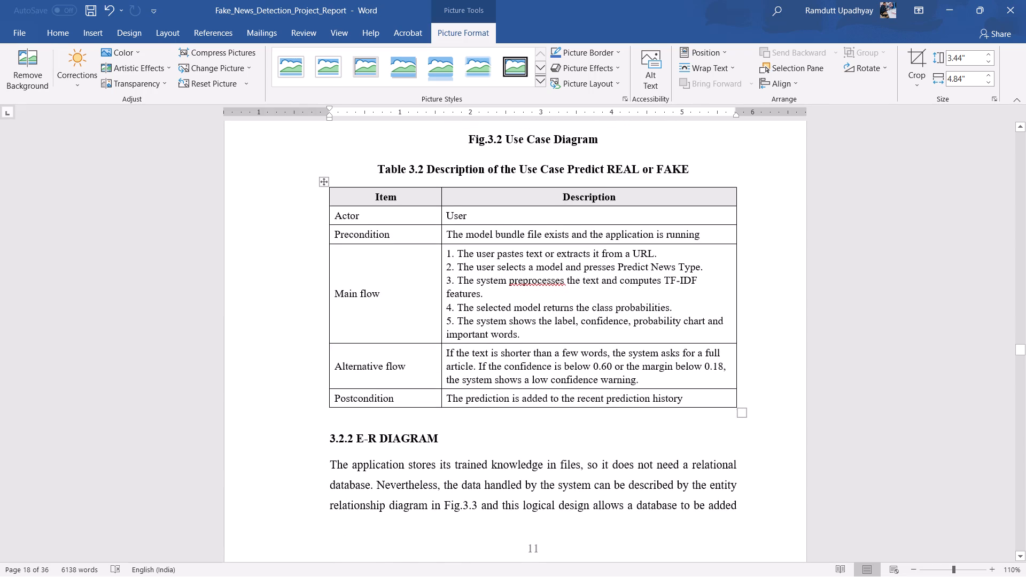
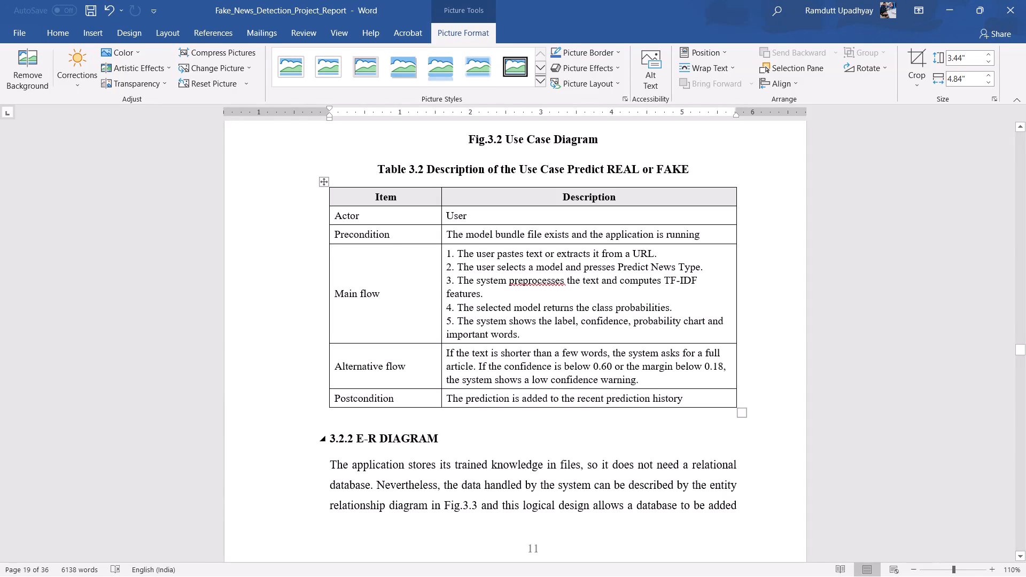
Check the page layout and figures from the E-R diagram in section 3.2.2 through the Fig.3.5 Level 1 data flow diagram.
{"action": "scroll", "coordinate": [797, 412], "scroll_direction": "down", "scroll_amount": 3}
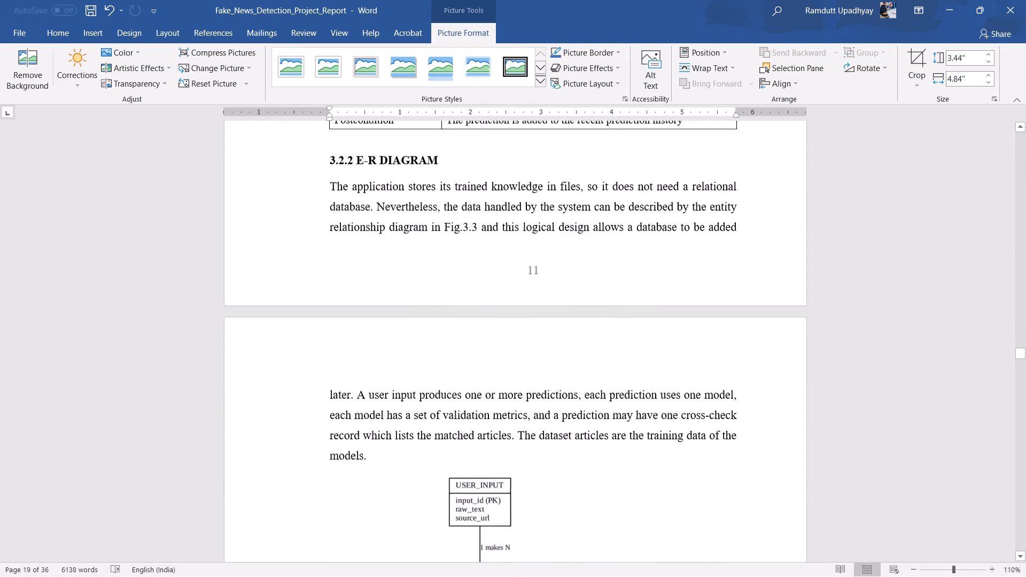
{"action": "scroll", "coordinate": [797, 412], "scroll_direction": "down", "scroll_amount": 3}
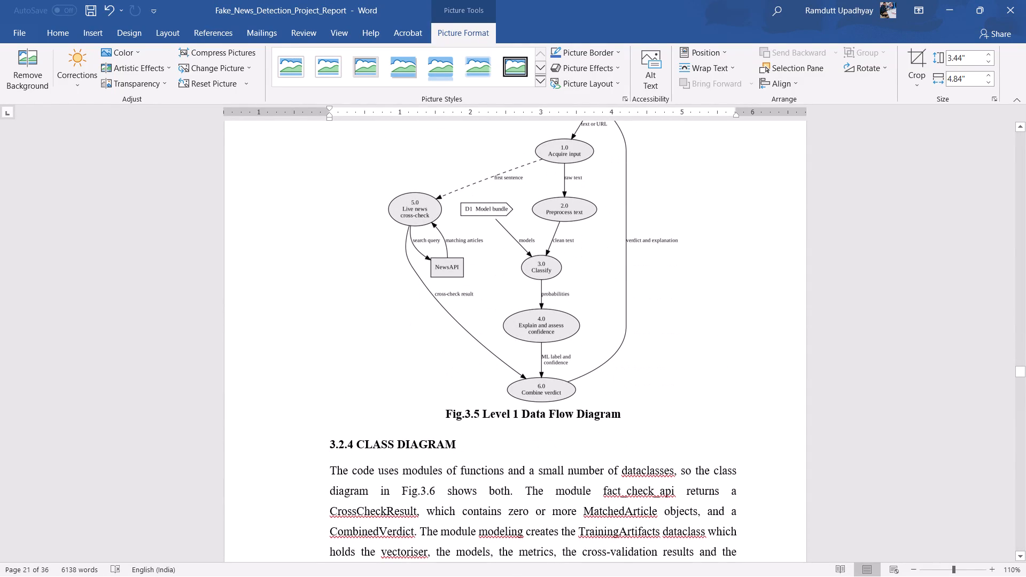
{"action": "key", "text": "Down"}
{"action": "key", "text": "Down"}
{"action": "key", "text": "Down"}
{"action": "left_click", "coordinate": [65, 30]}
{"action": "key", "text": "Down"}
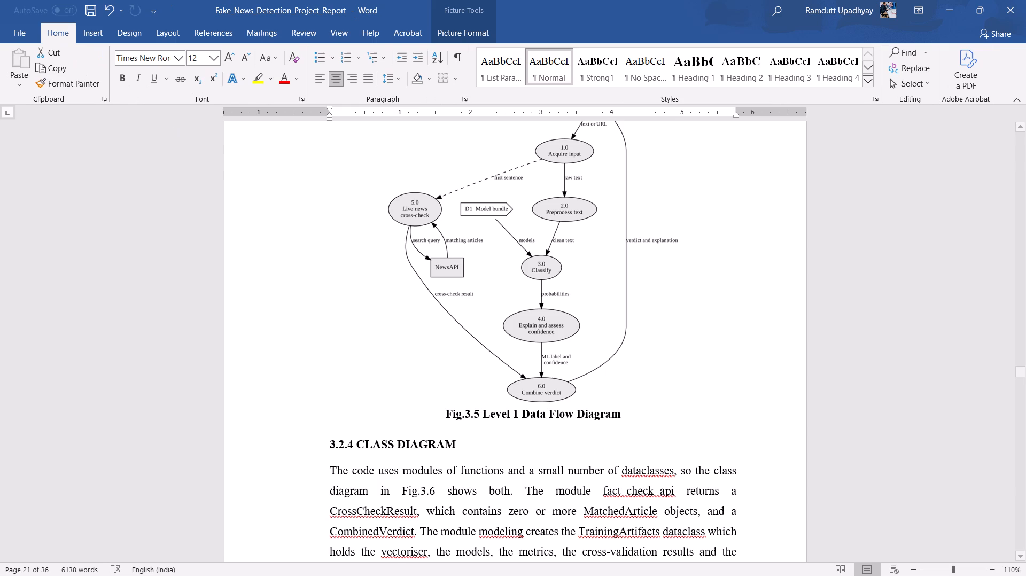
{"action": "left_click", "coordinate": [891, 245]}
{"action": "key", "text": "Down"}
{"action": "key", "text": "Down"}
{"action": "key", "text": "Down"}
{"action": "key", "text": "Down"}
{"action": "key", "text": "Down"}
{"action": "key", "text": "Down"}
{"action": "key", "text": "Down"}
{"action": "key", "text": "Down"}
{"action": "key", "text": "Down"}
{"action": "key", "text": "Down"}
{"action": "key", "text": "Down"}
{"action": "key", "text": "Down"}
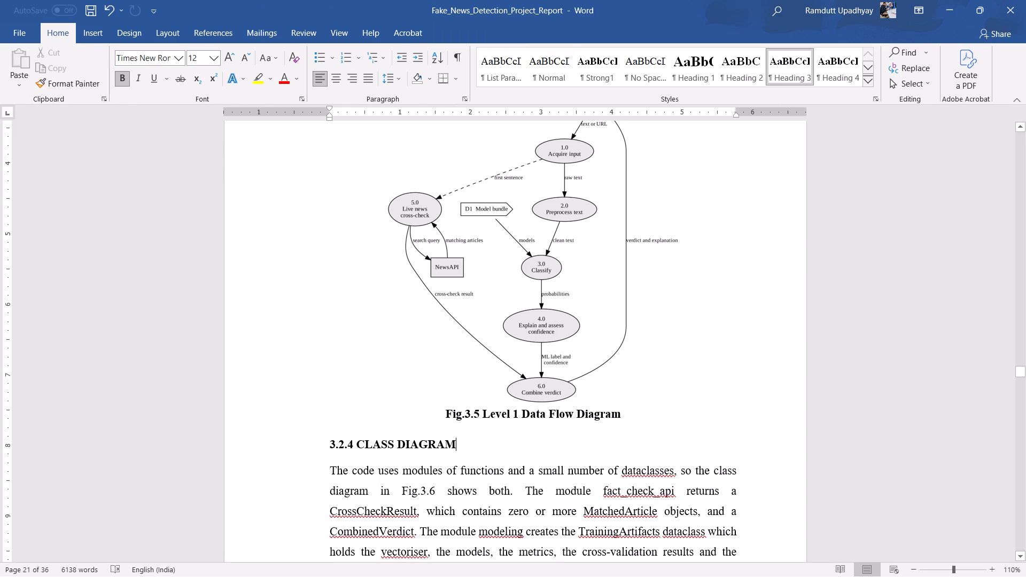
Examine the Fig.3.6 class diagram and the section 3.2.5 application snapshots, Fig.3.7 to Fig.3.9, including their captions and page breaks.
{"action": "key", "text": "Down"}
{"action": "key", "text": "Down"}
{"action": "key", "text": "Down"}
{"action": "key", "text": "Down"}
{"action": "key", "text": "Down"}
{"action": "key", "text": "Down"}
{"action": "key", "text": "Down"}
{"action": "key", "text": "Down"}
{"action": "key", "text": "Down"}
{"action": "key", "text": "Down"}
{"action": "key", "text": "Down"}
{"action": "key", "text": "Down"}
{"action": "key", "text": "Down"}
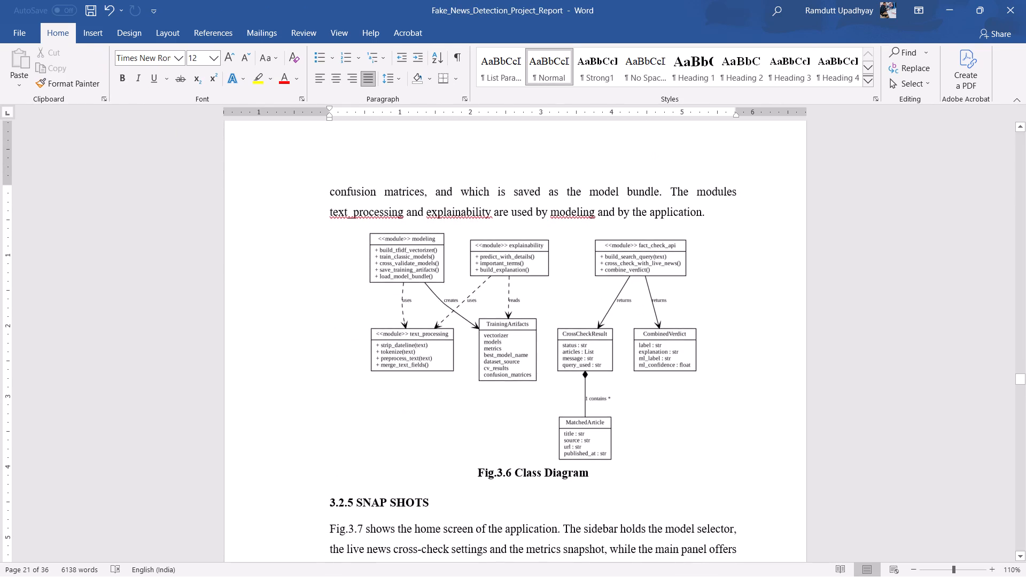
{"action": "key", "text": "Down"}
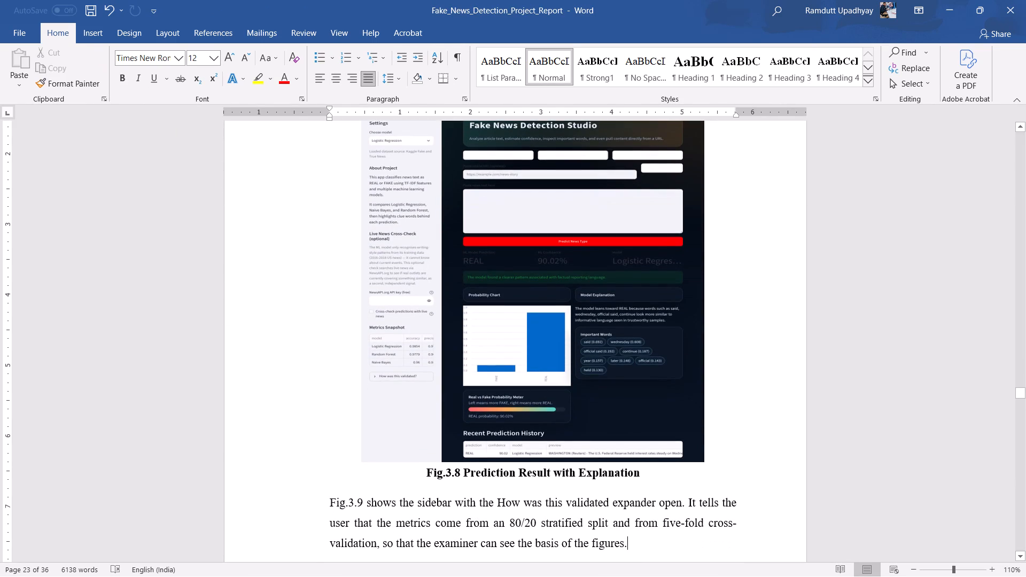
{"action": "key", "text": "Up"}
{"action": "key", "text": "Up"}
{"action": "scroll", "coordinate": [628, 300], "scroll_direction": "up", "scroll_amount": 1}
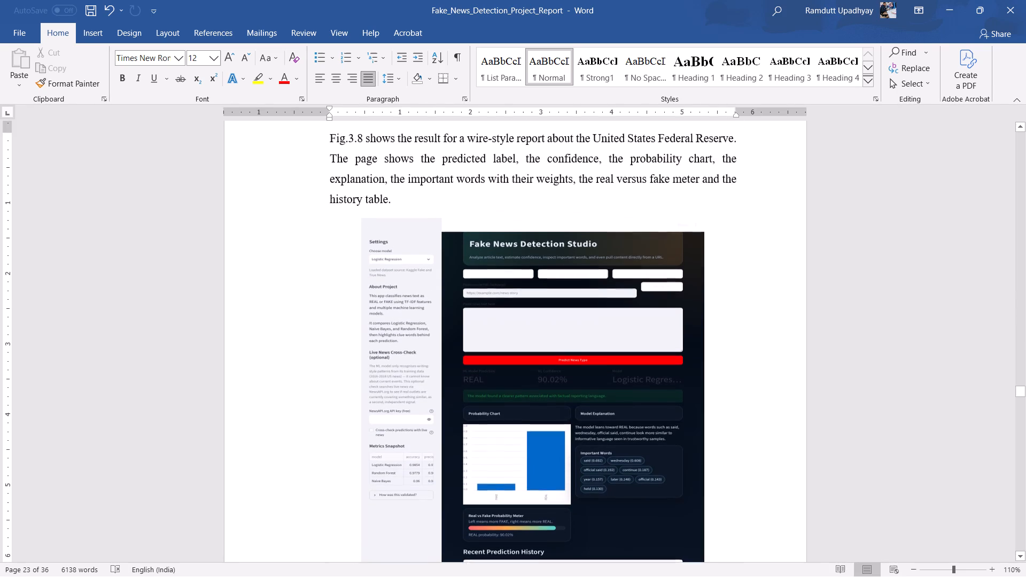
{"action": "scroll", "coordinate": [628, 300], "scroll_direction": "up", "scroll_amount": 1}
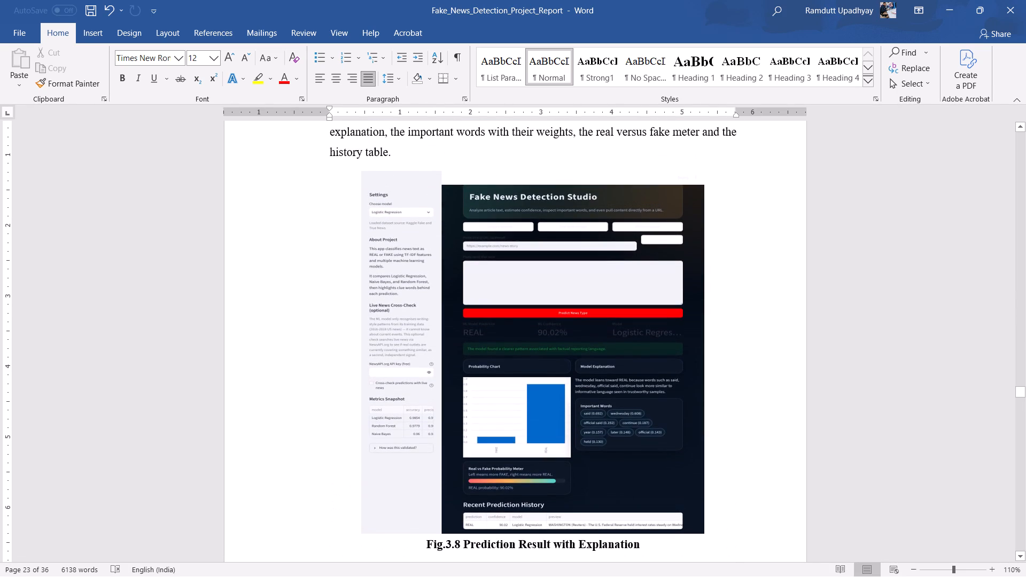
{"action": "scroll", "coordinate": [628, 300], "scroll_direction": "up", "scroll_amount": 1}
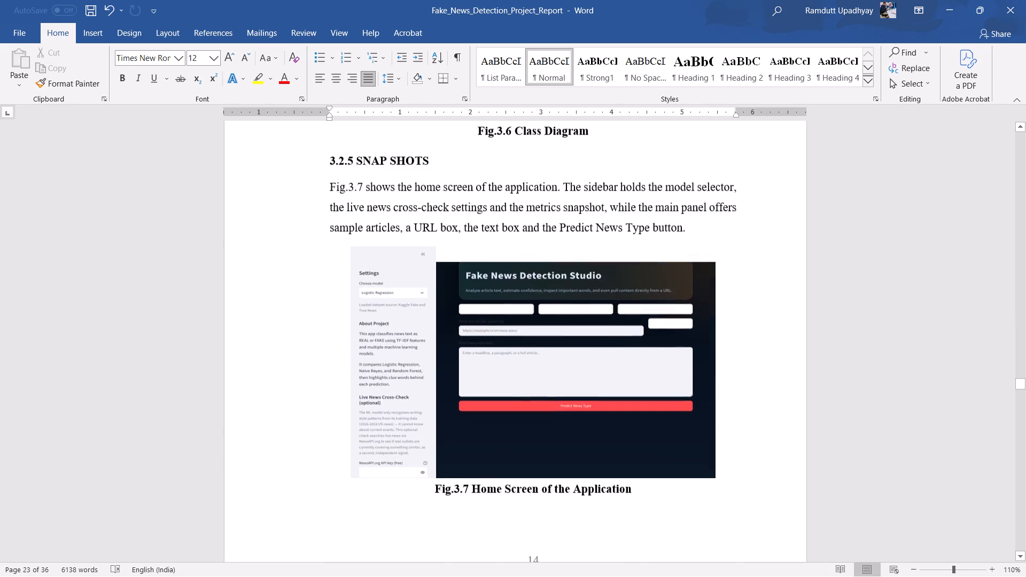
{"action": "scroll", "coordinate": [628, 300], "scroll_direction": "up", "scroll_amount": 1}
{"action": "scroll", "coordinate": [628, 300], "scroll_direction": "down", "scroll_amount": 1}
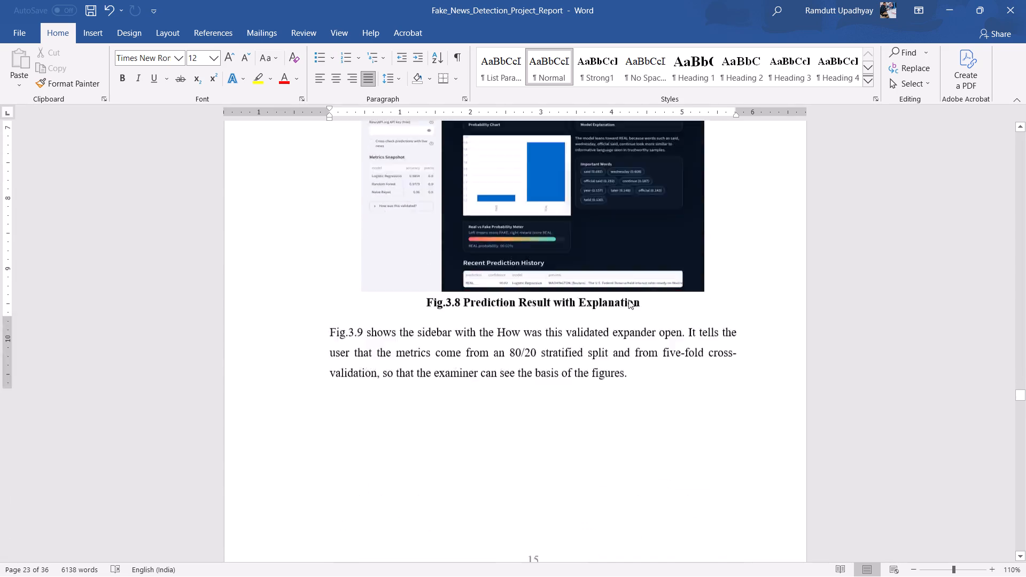
{"action": "scroll", "coordinate": [628, 300], "scroll_direction": "down", "scroll_amount": 6}
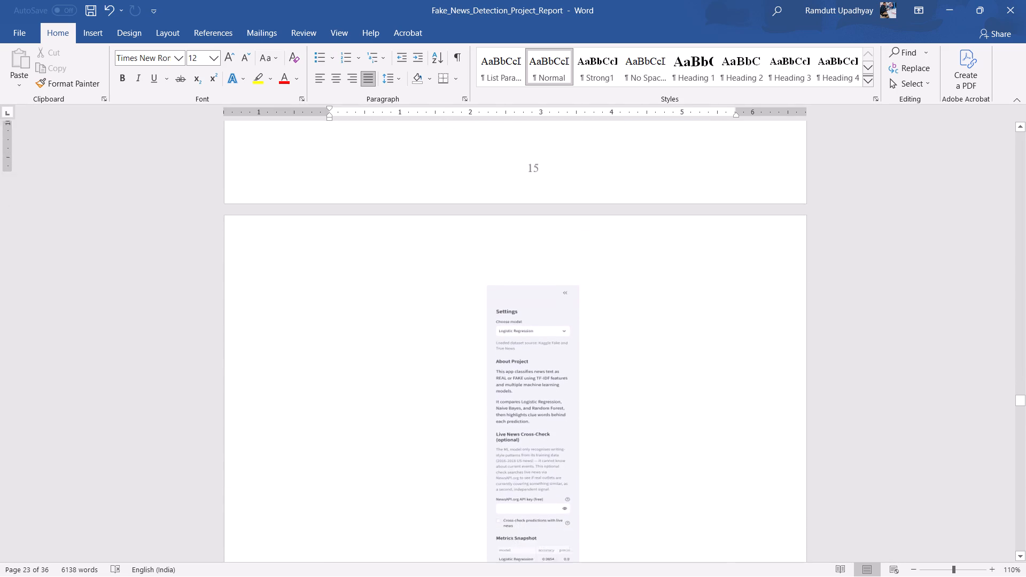
Check the layout of Chapter IV TESTING from section 4.1.1 through the model settings table to section 4.1.4.
{"action": "scroll", "coordinate": [628, 300], "scroll_direction": "down", "scroll_amount": 3}
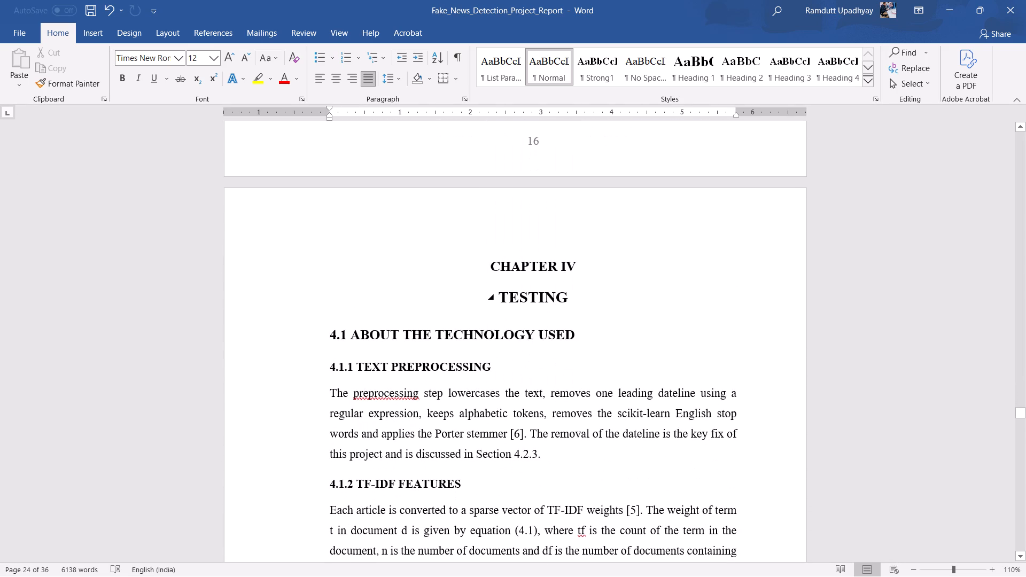
{"action": "scroll", "coordinate": [628, 300], "scroll_direction": "down", "scroll_amount": 8}
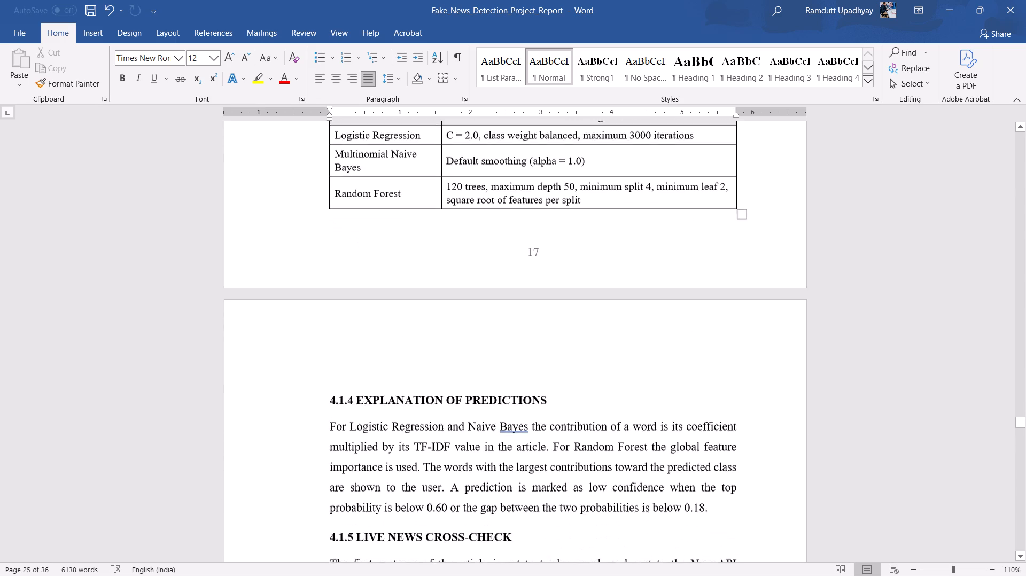
{"action": "scroll", "coordinate": [628, 300], "scroll_direction": "down", "scroll_amount": 1}
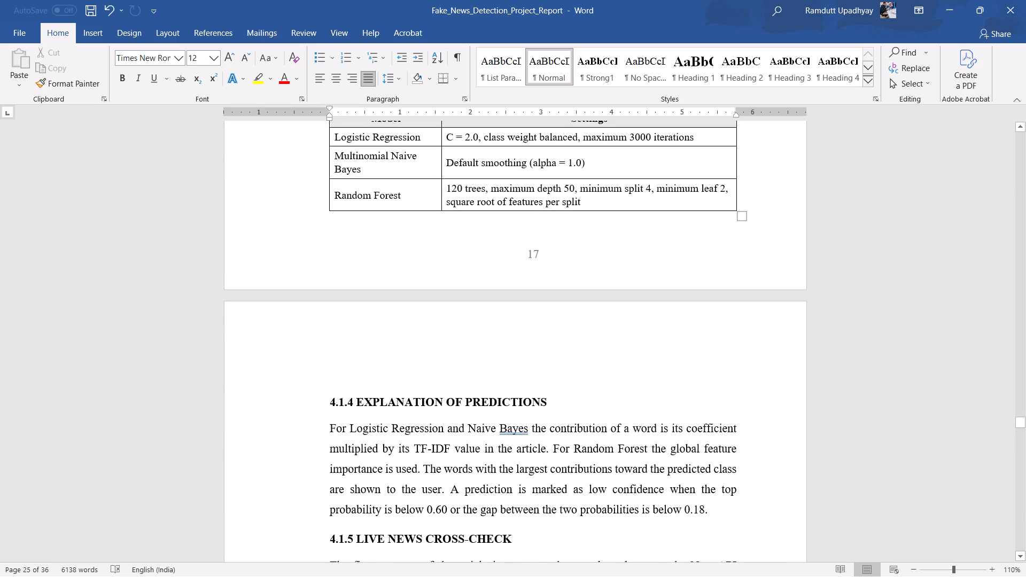
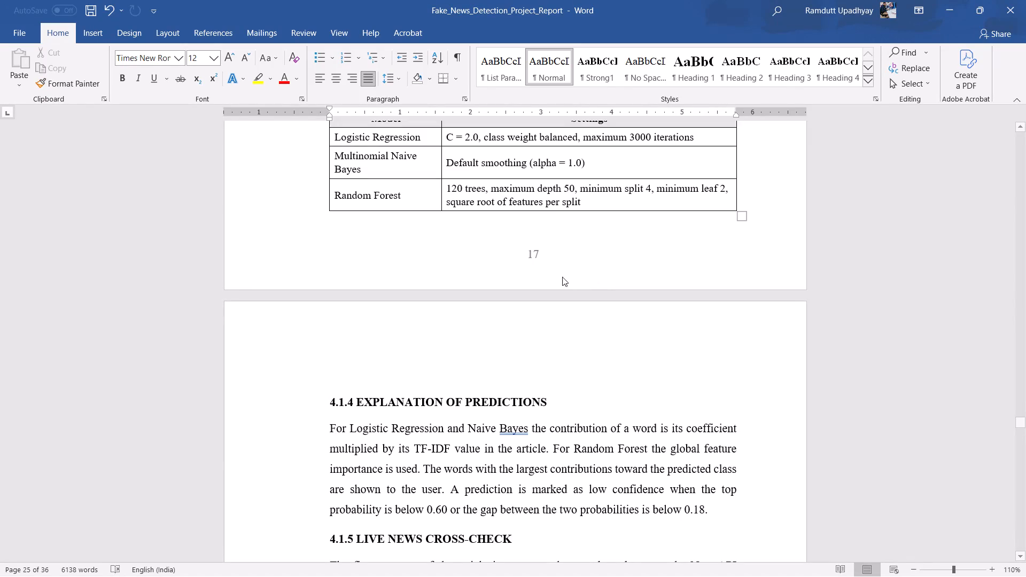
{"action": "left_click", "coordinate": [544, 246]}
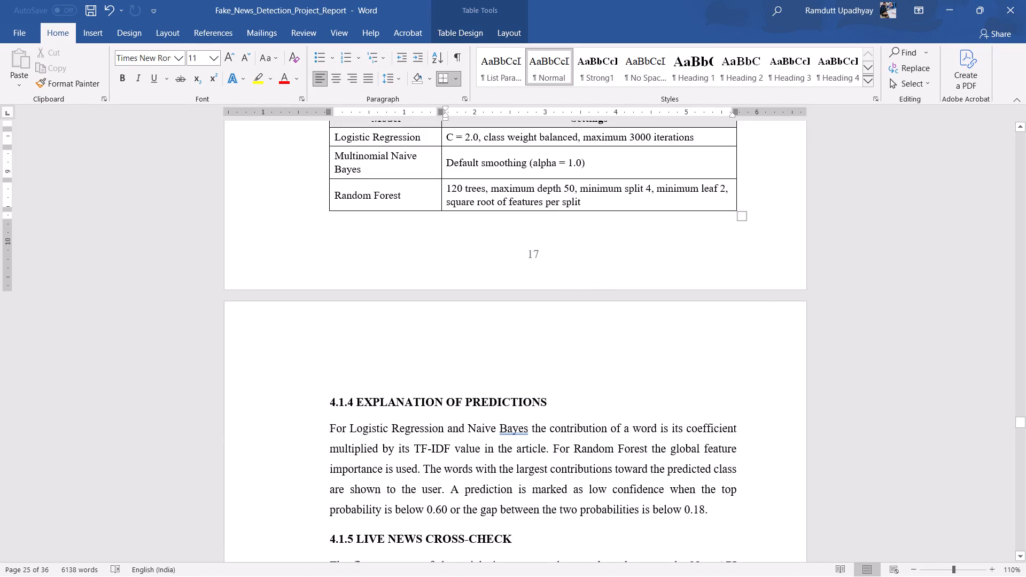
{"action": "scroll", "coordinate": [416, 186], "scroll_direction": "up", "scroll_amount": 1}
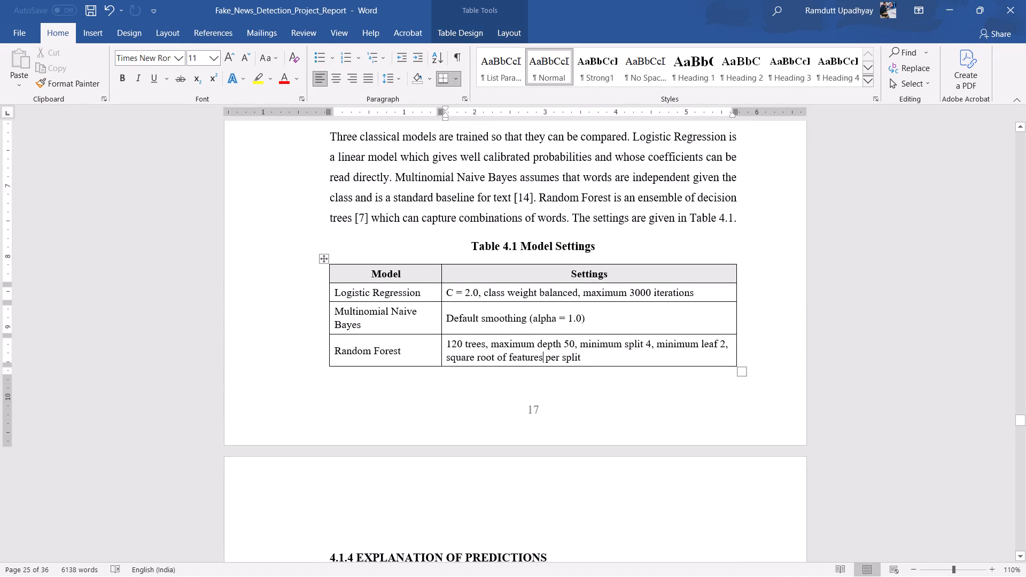
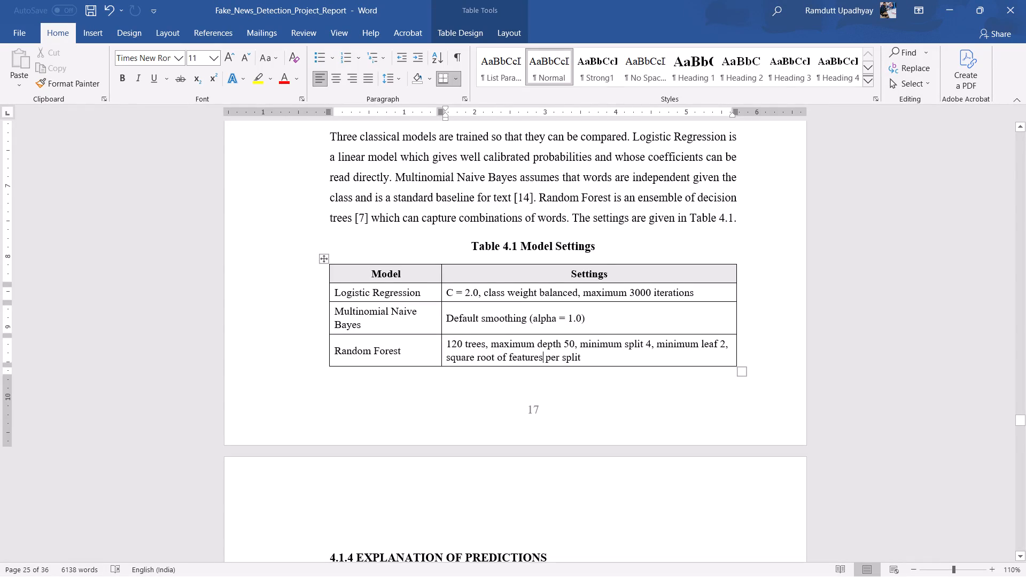
Examine section 4.1.3 Classification Models, highlighting its heading and paragraph above Table 4.1 while reading.
{"action": "scroll", "coordinate": [618, 235], "scroll_direction": "up", "scroll_amount": 1}
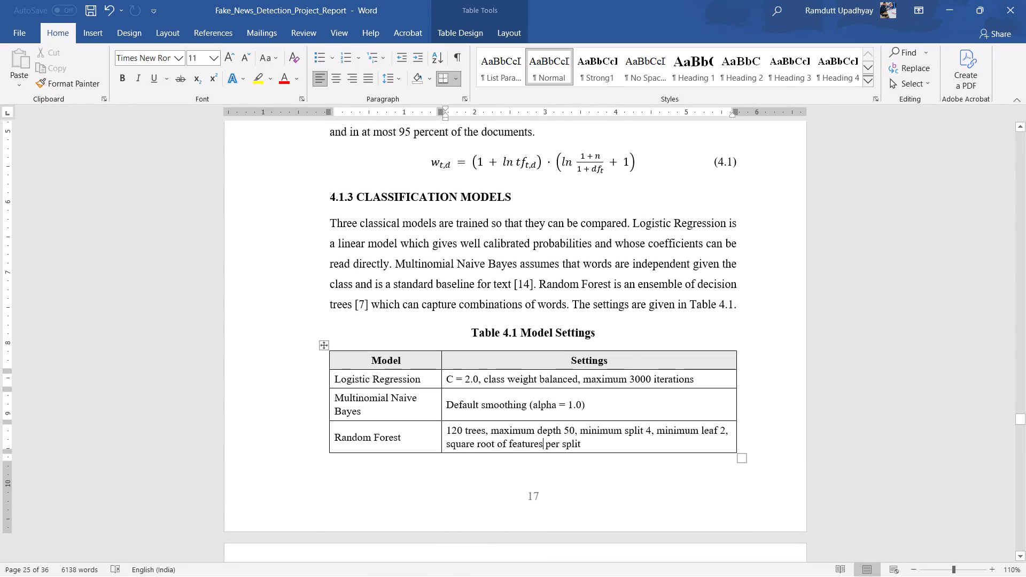
{"action": "left_click_drag", "start_coordinate": [331, 227], "coordinate": [701, 314]}
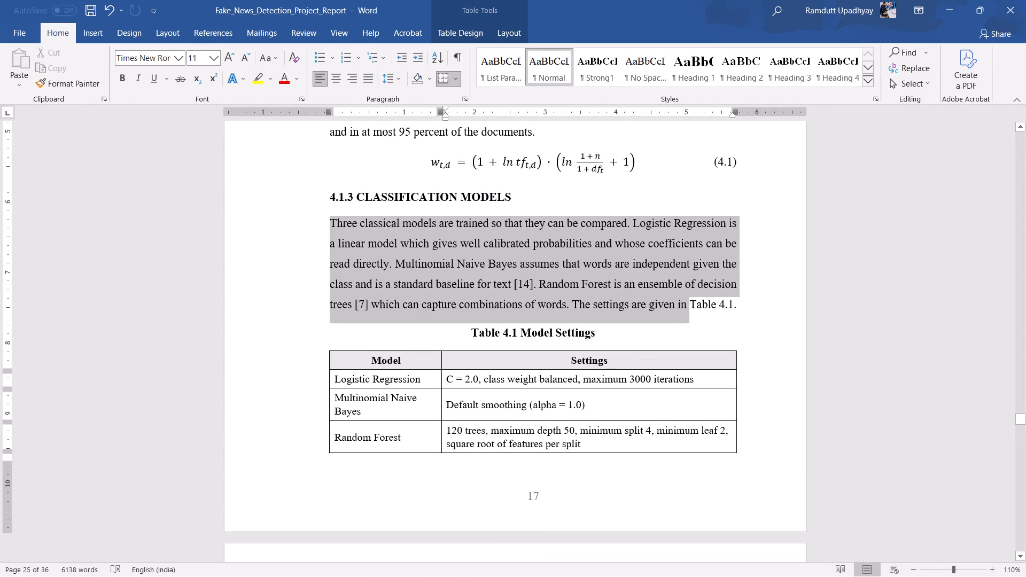
{"action": "left_click_drag", "start_coordinate": [701, 314], "coordinate": [733, 311]}
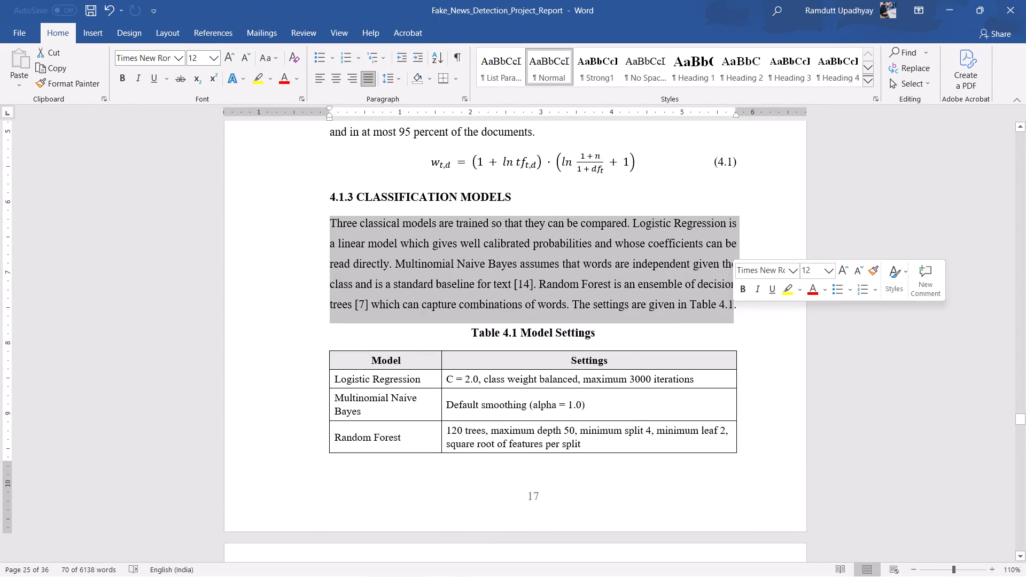
{"action": "left_click", "coordinate": [740, 311]}
{"action": "left_click_drag", "start_coordinate": [739, 311], "coordinate": [353, 211]}
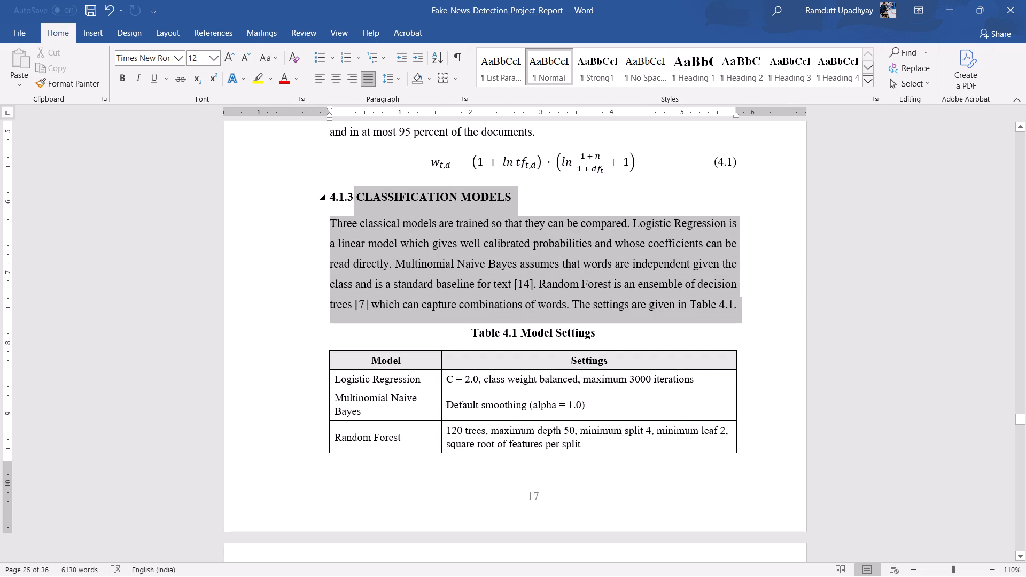
{"action": "left_click_drag", "start_coordinate": [353, 211], "coordinate": [330, 201]}
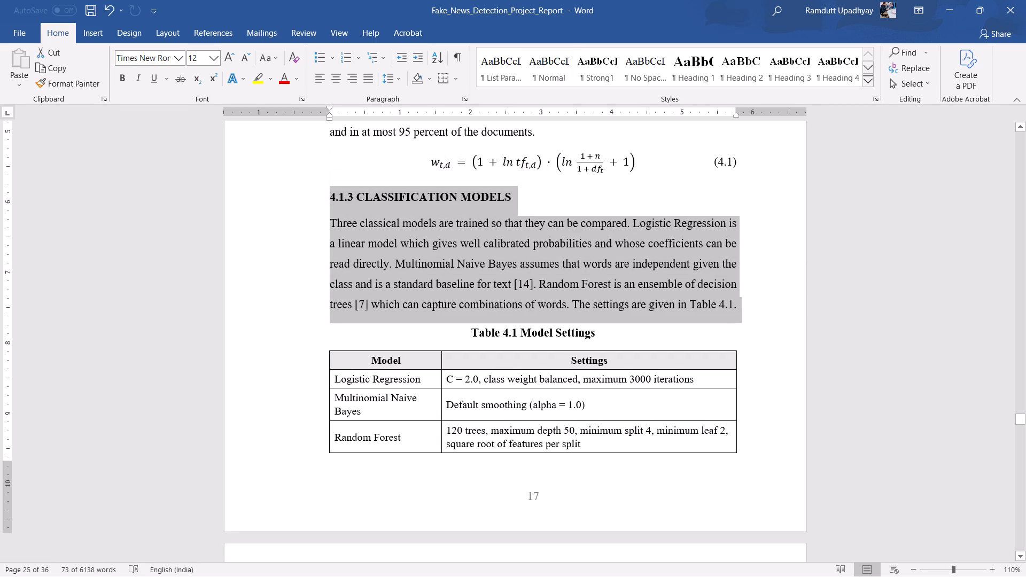
{"action": "left_click", "coordinate": [272, 174]}
{"action": "left_click", "coordinate": [197, 150]}
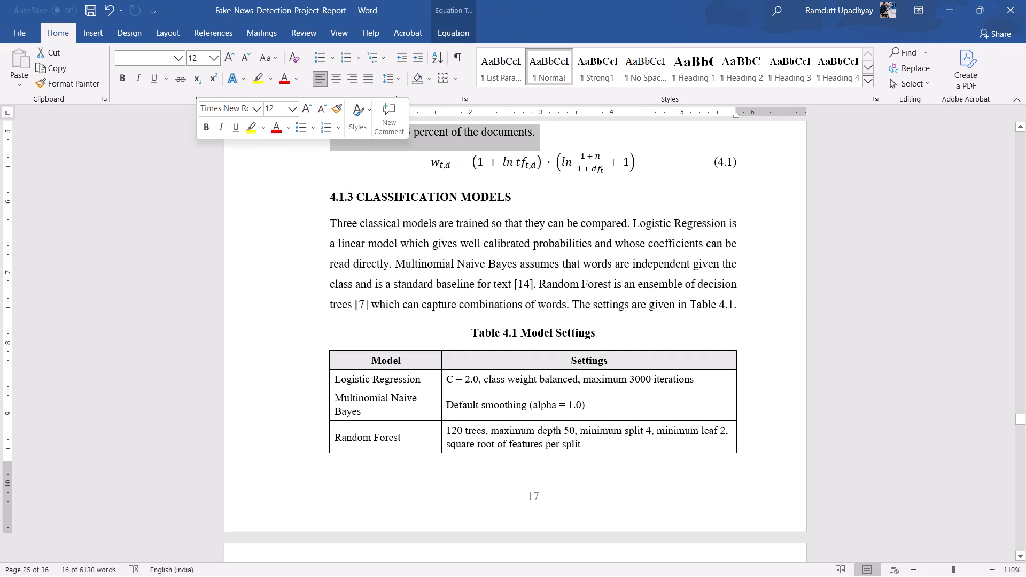
{"action": "left_click", "coordinate": [120, 196]}
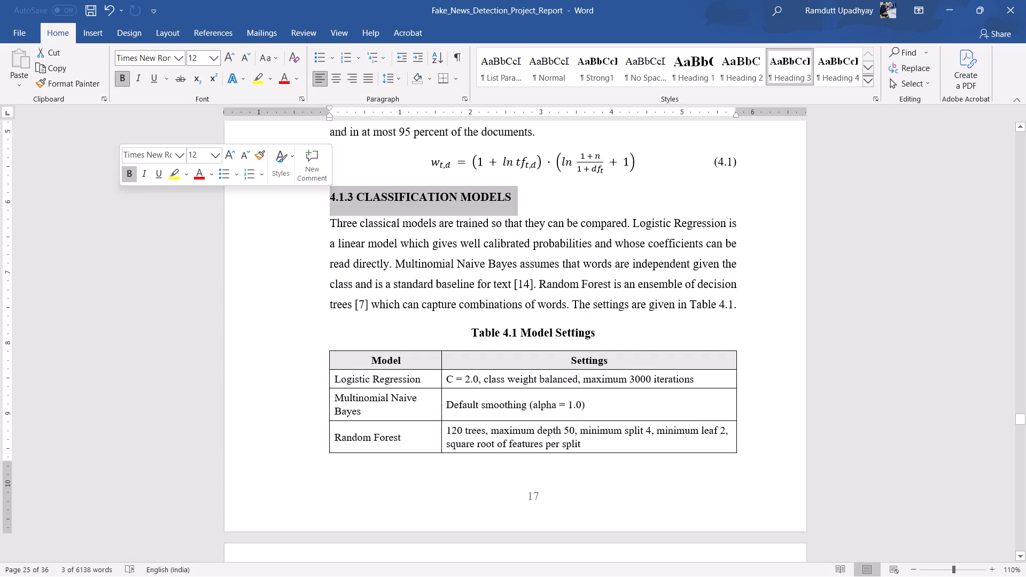
{"action": "left_click", "coordinate": [647, 244]}
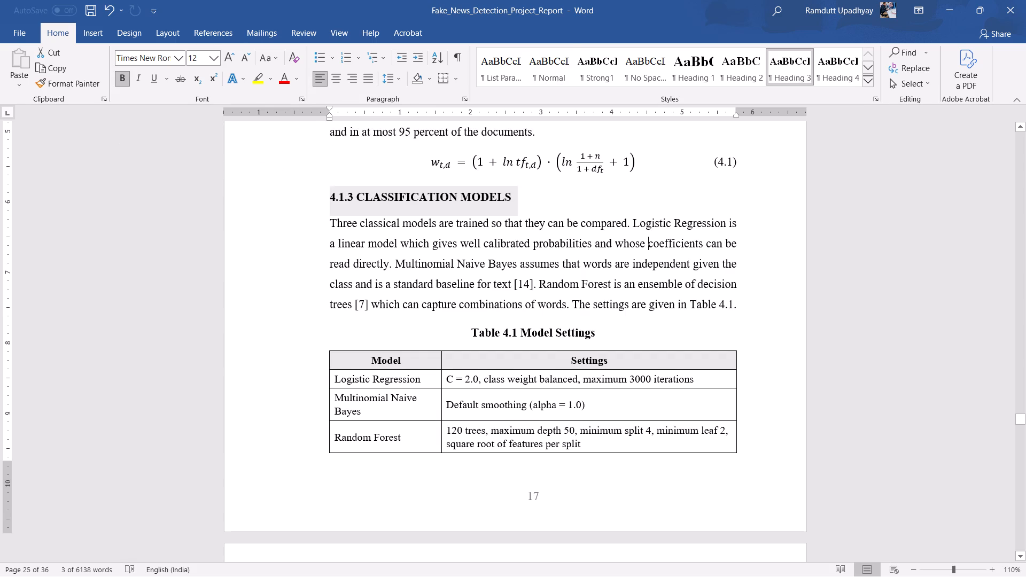
Read on from Table 4.1 through sections 4.1.4, 4.1.5 and 4.2.1 to the start of Table 4.2 Summary of Unit Tests.
{"action": "key", "text": "Down"}
{"action": "key", "text": "Down"}
{"action": "key", "text": "Down"}
{"action": "key", "text": "Down"}
{"action": "key", "text": "Down"}
{"action": "key", "text": "Down"}
{"action": "key", "text": "Down"}
{"action": "key", "text": "Down"}
{"action": "key", "text": "Down"}
{"action": "key", "text": "Down"}
{"action": "key", "text": "Down"}
{"action": "key", "text": "Down"}
{"action": "key", "text": "Down"}
{"action": "key", "text": "Down"}
{"action": "key", "text": "Down"}
{"action": "key", "text": "Down"}
{"action": "key", "text": "Down"}
{"action": "key", "text": "Down"}
{"action": "key", "text": "Down"}
{"action": "key", "text": "Down"}
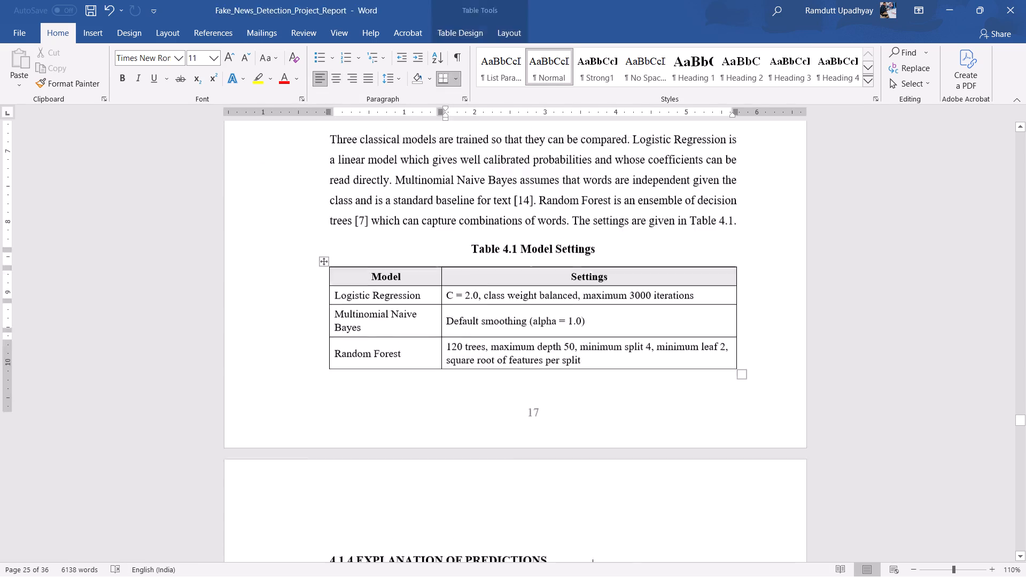
{"action": "key", "text": "Down"}
{"action": "key", "text": "Down"}
{"action": "key", "text": "Down"}
{"action": "key", "text": "Down"}
{"action": "key", "text": "Down"}
{"action": "key", "text": "Down"}
{"action": "key", "text": "Down"}
{"action": "key", "text": "Down"}
{"action": "key", "text": "Down"}
{"action": "key", "text": "Down"}
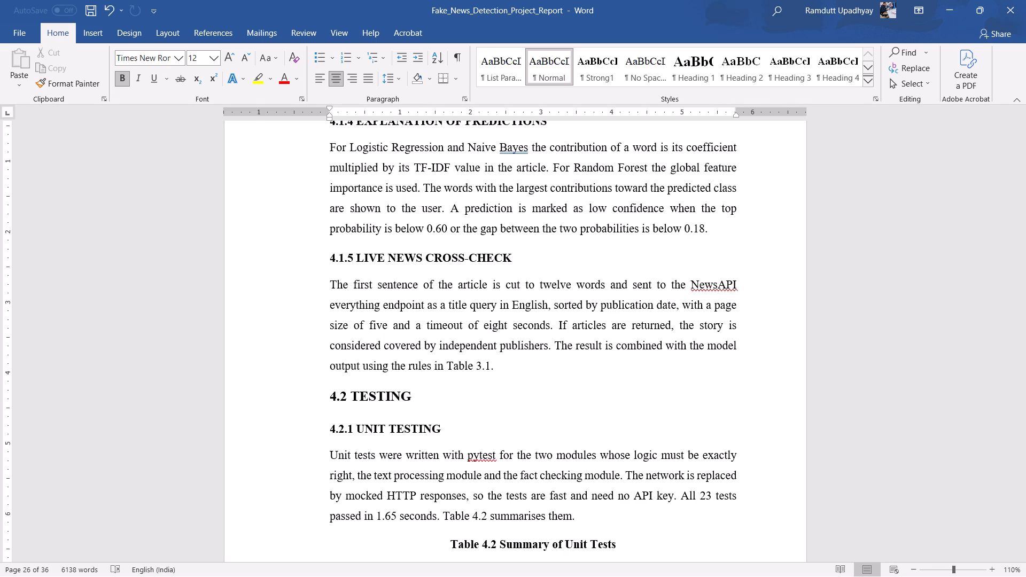
{"action": "key", "text": "Down"}
{"action": "key", "text": "Down"}
{"action": "key", "text": "Down"}
{"action": "key", "text": "Down"}
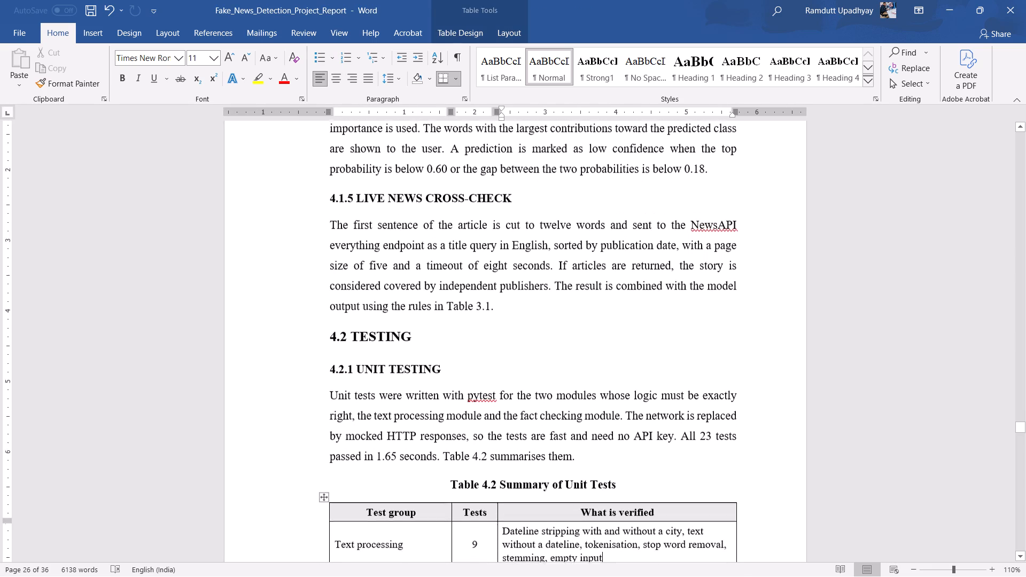
Review Table 4.2, section 4.2.2 Integration Testing and the first rows of Table 4.3 Integration Test Cases.
{"action": "key", "text": "Down"}
{"action": "key", "text": "Down"}
{"action": "key", "text": "Down"}
{"action": "key", "text": "Down"}
{"action": "key", "text": "Down"}
{"action": "key", "text": "Down"}
{"action": "key", "text": "Down"}
{"action": "key", "text": "Down"}
{"action": "key", "text": "Down"}
{"action": "key", "text": "Down"}
{"action": "key", "text": "Down"}
{"action": "key", "text": "Down"}
{"action": "key", "text": "Down"}
{"action": "key", "text": "Down"}
{"action": "key", "text": "Down"}
{"action": "key", "text": "Down"}
{"action": "key", "text": "Down"}
{"action": "key", "text": "Down"}
{"action": "key", "text": "Down"}
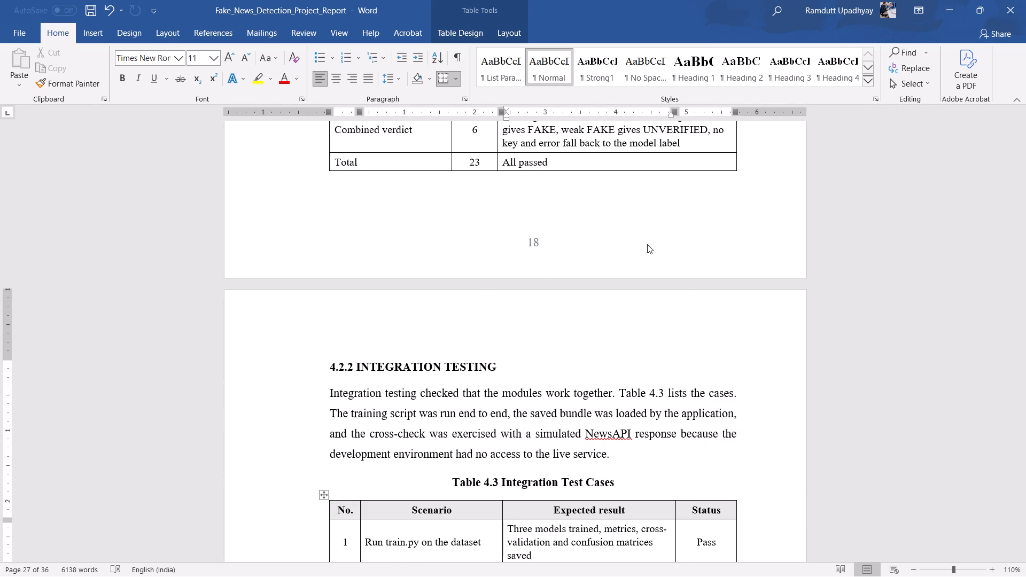
{"action": "key", "text": "Down"}
{"action": "key", "text": "Down"}
{"action": "key", "text": "Down"}
{"action": "key", "text": "Down"}
{"action": "key", "text": "Down"}
{"action": "key", "text": "Down"}
{"action": "key", "text": "Down"}
{"action": "key", "text": "Down"}
{"action": "key", "text": "Down"}
{"action": "key", "text": "Down"}
{"action": "key", "text": "Down"}
{"action": "key", "text": "Down"}
{"action": "key", "text": "Down"}
{"action": "key", "text": "Down"}
{"action": "key", "text": "Down"}
{"action": "key", "text": "Down"}
{"action": "key", "text": "Down"}
{"action": "key", "text": "Down"}
{"action": "key", "text": "Down"}
{"action": "key", "text": "Down"}
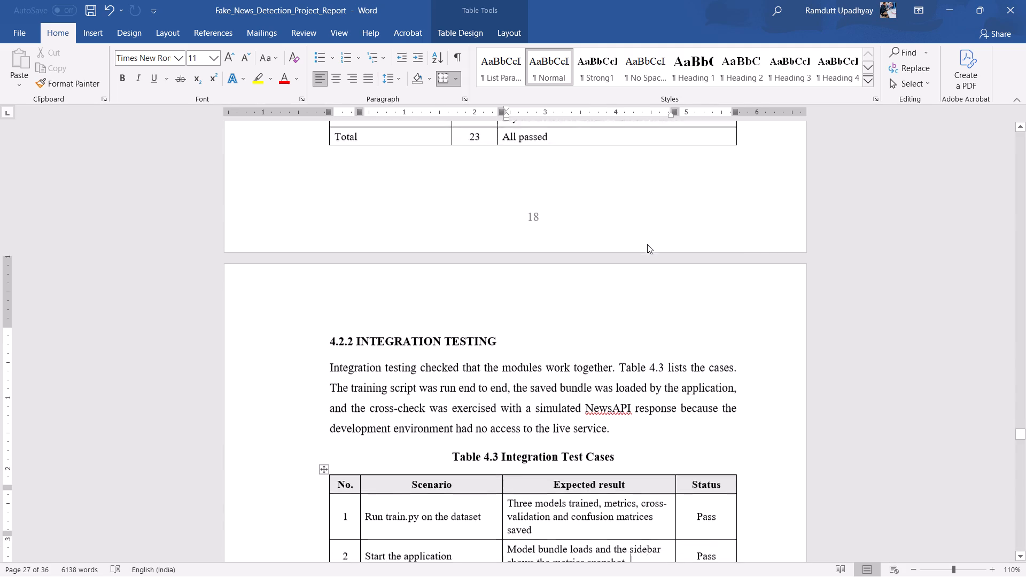
Page on through the test results to section 4.2.3.3 Effect of Removing the Dateline and Table 4.7.
{"action": "key", "text": "Down"}
{"action": "key", "text": "Down"}
{"action": "key", "text": "Down"}
{"action": "key", "text": "Down"}
{"action": "key", "text": "Down"}
{"action": "key", "text": "Down"}
{"action": "key", "text": "Down"}
{"action": "key", "text": "Down"}
{"action": "key", "text": "Down"}
{"action": "key", "text": "Down"}
{"action": "key", "text": "Down"}
{"action": "key", "text": "Down"}
{"action": "key", "text": "Down"}
{"action": "key", "text": "Down"}
{"action": "key", "text": "Down"}
{"action": "key", "text": "Down"}
{"action": "key", "text": "Down"}
{"action": "key", "text": "Down"}
{"action": "key", "text": "Down"}
{"action": "key", "text": "Down"}
{"action": "key", "text": "Down"}
{"action": "key", "text": "Down"}
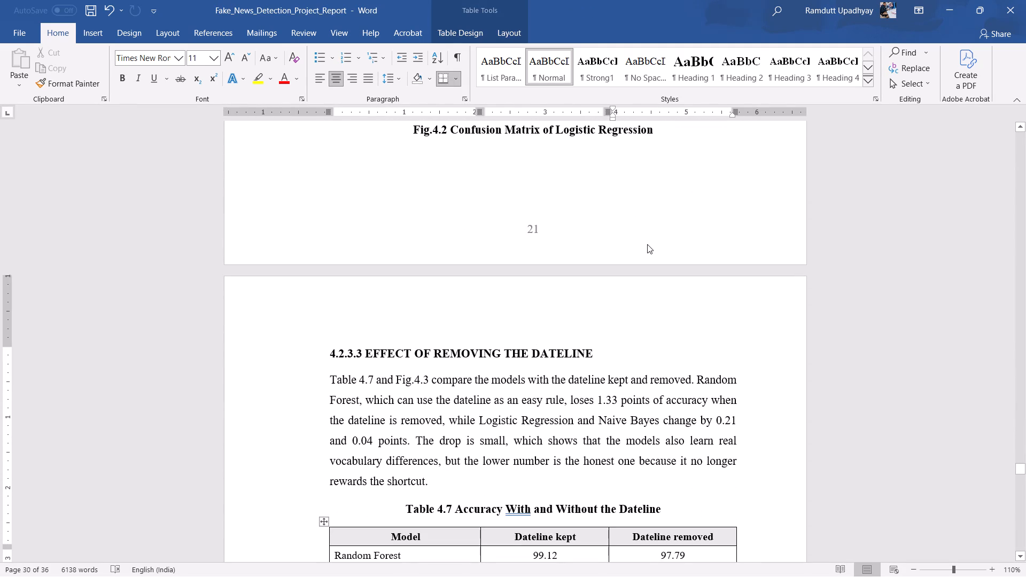
{"action": "key", "text": "Down"}
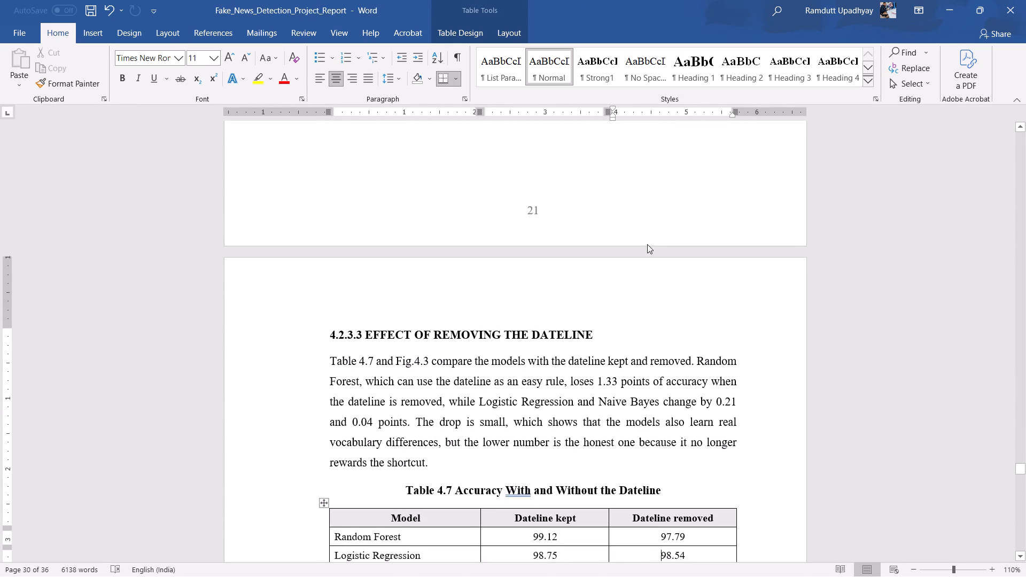
Continue past Table 4.7, Fig.4.3 and section 4.2.3.4 to the paragraph below Table 4.8 Output of the Models on New Text.
{"action": "key", "text": "Down"}
{"action": "key", "text": "Down"}
{"action": "key", "text": "Down"}
{"action": "key", "text": "Down"}
{"action": "key", "text": "Down"}
{"action": "key", "text": "Down"}
{"action": "key", "text": "Down"}
{"action": "key", "text": "Down"}
{"action": "key", "text": "Down"}
{"action": "key", "text": "Down"}
{"action": "key", "text": "Down"}
{"action": "key", "text": "Down"}
{"action": "key", "text": "Down"}
{"action": "key", "text": "Down"}
{"action": "key", "text": "Down"}
{"action": "key", "text": "Down"}
{"action": "key", "text": "Down"}
{"action": "key", "text": "Down"}
{"action": "key", "text": "Down"}
{"action": "key", "text": "Down"}
{"action": "key", "text": "Down"}
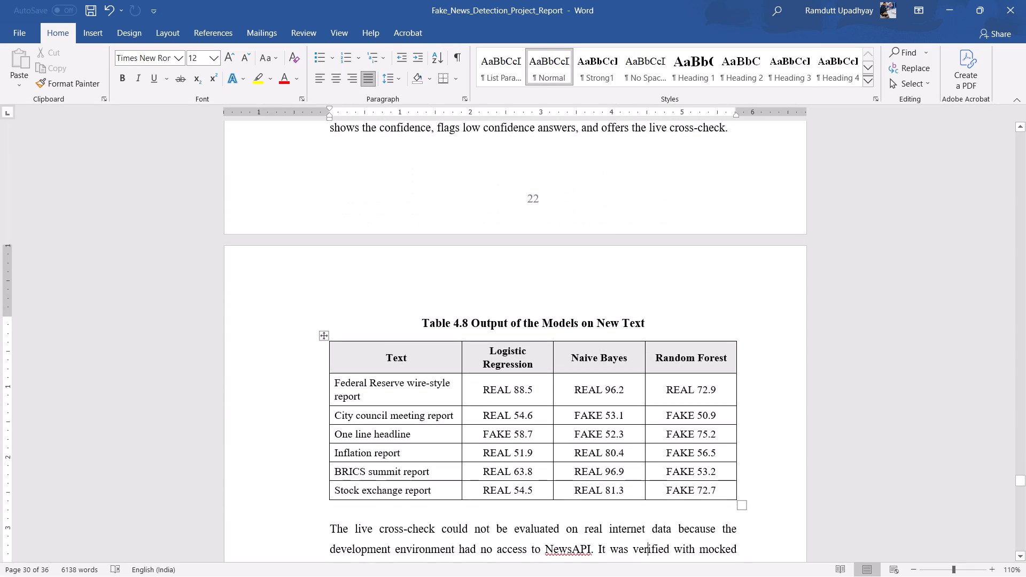
Check the Random Forest entries of Table 4.8 row by row, from the Federal Reserve report to the stock exchange report.
{"action": "key", "text": "Up"}
{"action": "key", "text": "Up"}
{"action": "key", "text": "Up"}
{"action": "key", "text": "Up"}
{"action": "key", "text": "Up"}
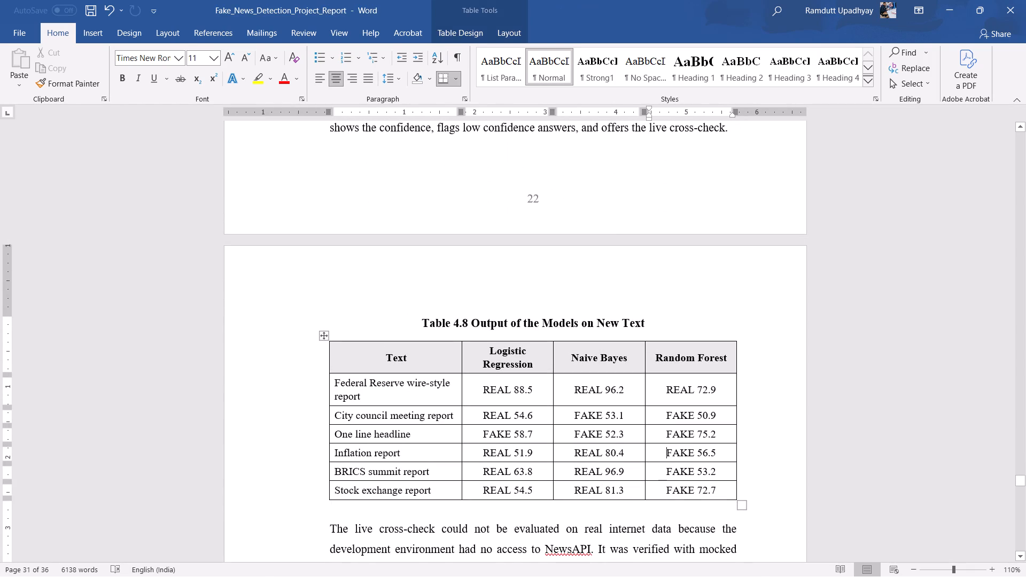
{"action": "key", "text": "Up"}
{"action": "key", "text": "Up"}
{"action": "key", "text": "Right"}
{"action": "key", "text": "Up"}
{"action": "key", "text": "Left"}
{"action": "key", "text": "Down"}
{"action": "key", "text": "Right"}
{"action": "key", "text": "Right"}
{"action": "key", "text": "Down"}
{"action": "key", "text": "Left"}
{"action": "key", "text": "Right"}
{"action": "key", "text": "Down"}
{"action": "key", "text": "Left"}
{"action": "key", "text": "Down"}
{"action": "key", "text": "Right"}
{"action": "key", "text": "Left"}
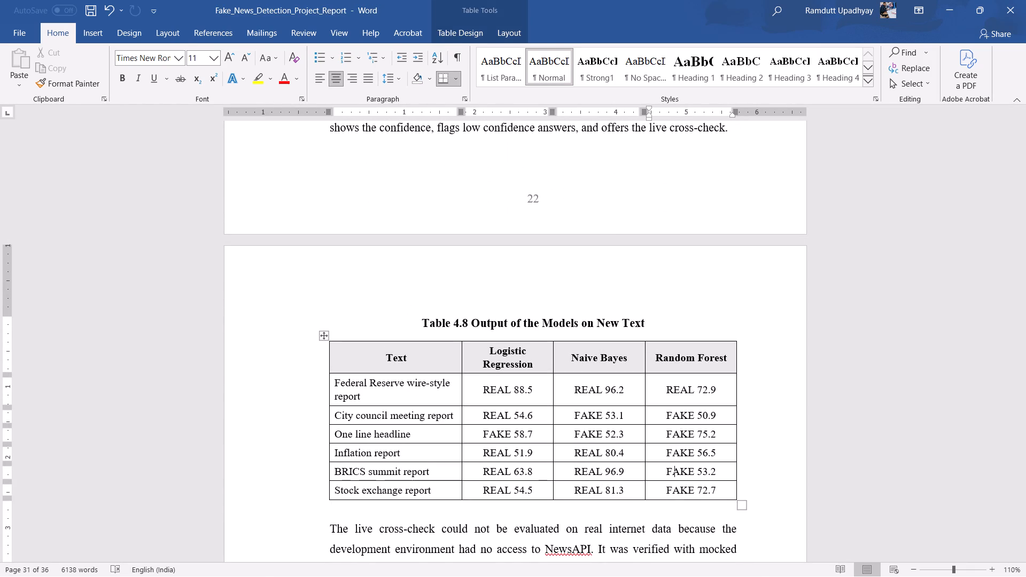
{"action": "key", "text": "Down"}
{"action": "key", "text": "Left"}
{"action": "key", "text": "Down"}
{"action": "key", "text": "Left"}
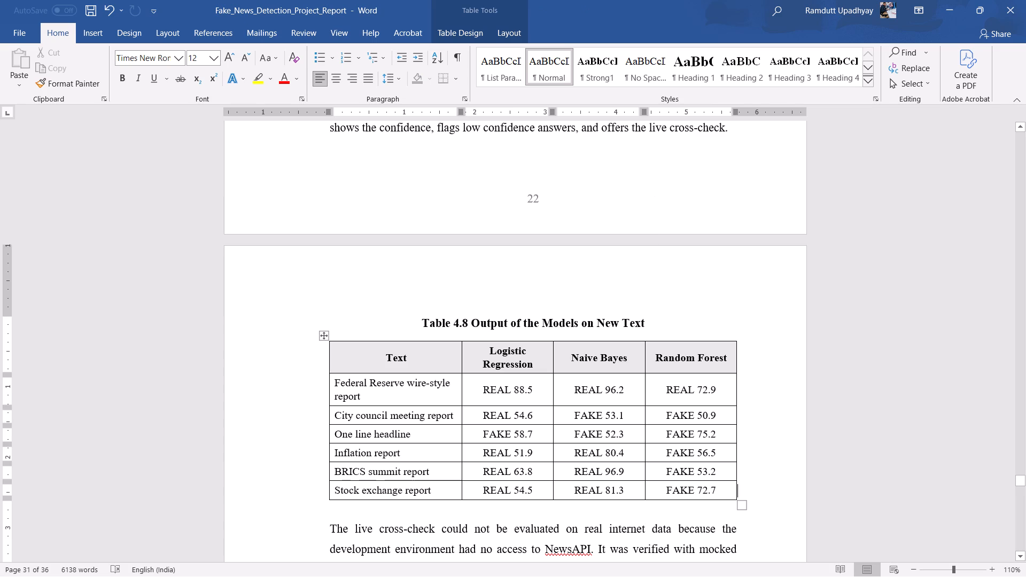
Examine section 4.2.3.4 Behaviour on Out-of-Domain News, highlighting its heading and paragraph while reading.
{"action": "scroll", "coordinate": [658, 185], "scroll_direction": "up", "scroll_amount": 2}
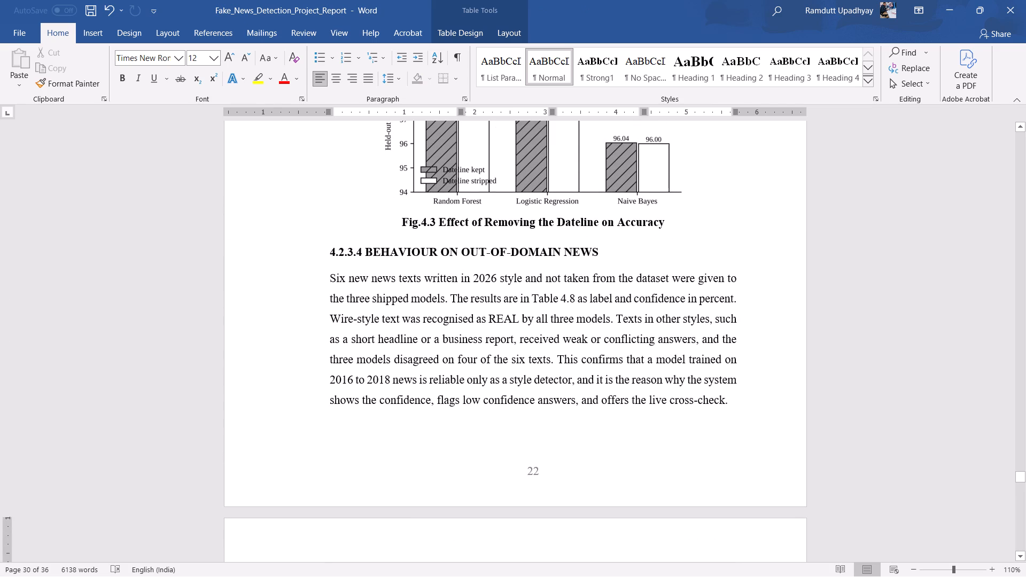
{"action": "left_click_drag", "start_coordinate": [729, 396], "coordinate": [352, 246]}
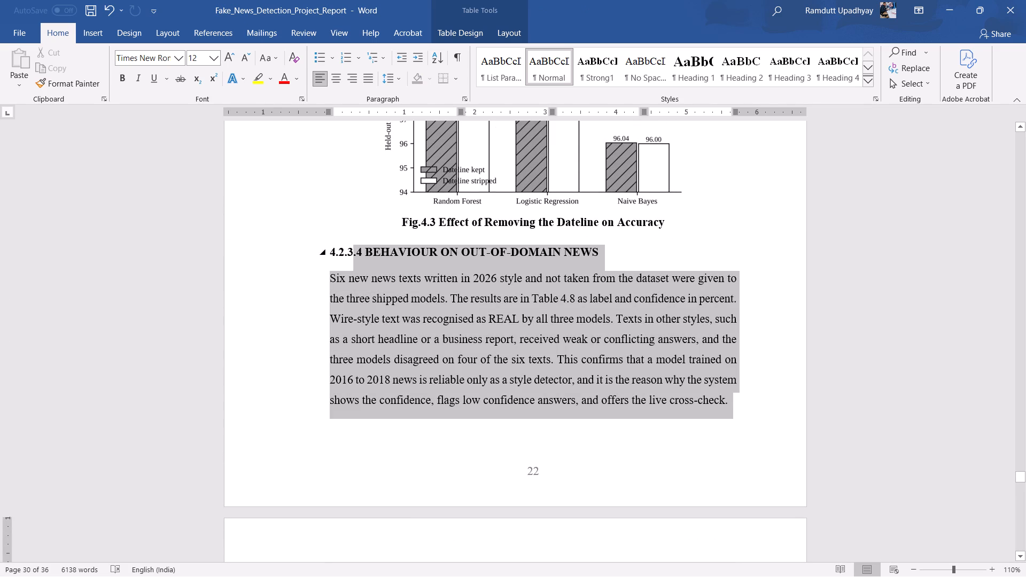
{"action": "left_click_drag", "start_coordinate": [352, 246], "coordinate": [330, 245]}
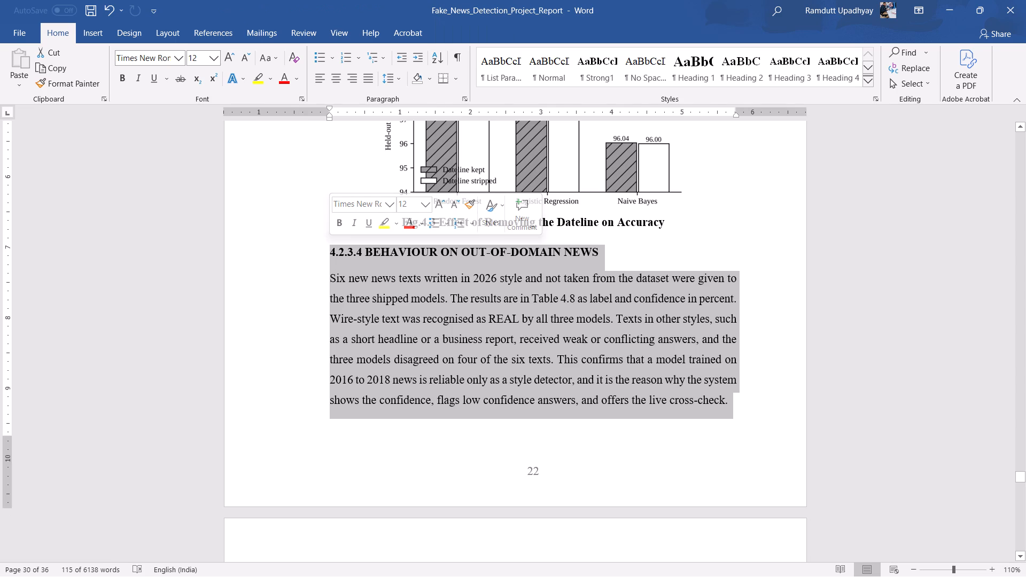
{"action": "left_click", "coordinate": [206, 200]}
{"action": "left_click", "coordinate": [46, 247]}
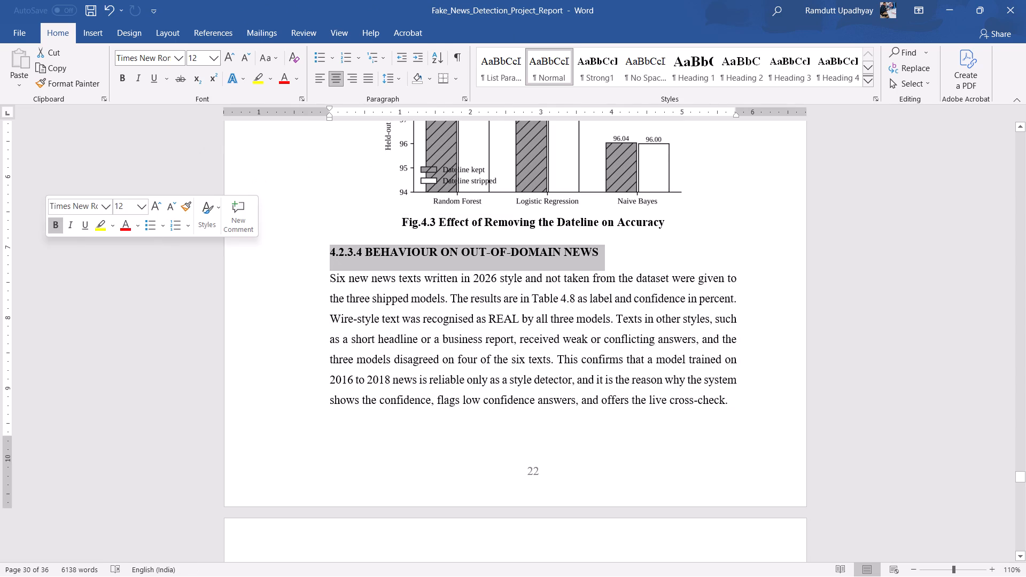
{"action": "left_click", "coordinate": [289, 375]}
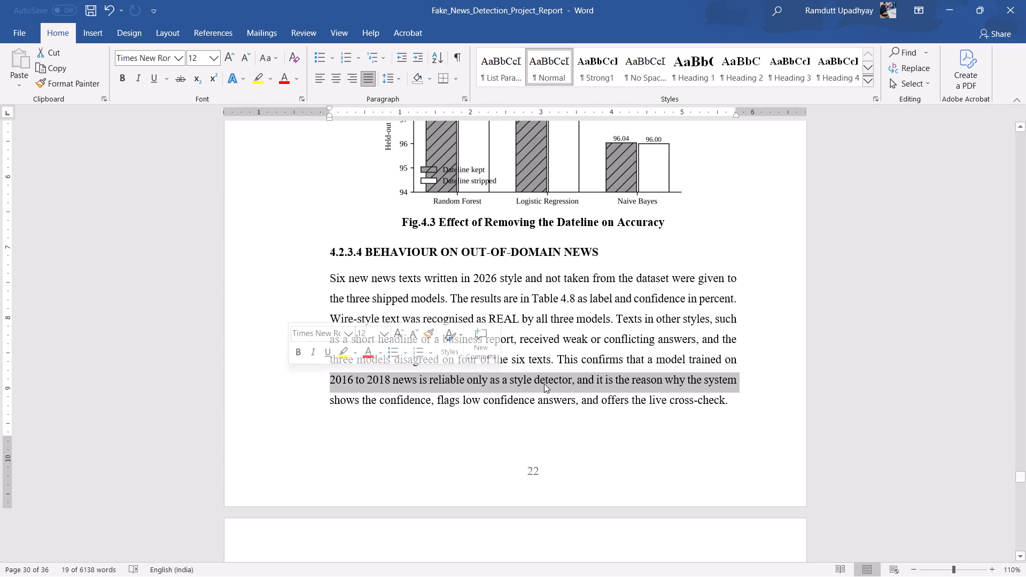
{"action": "left_click", "coordinate": [895, 237]}
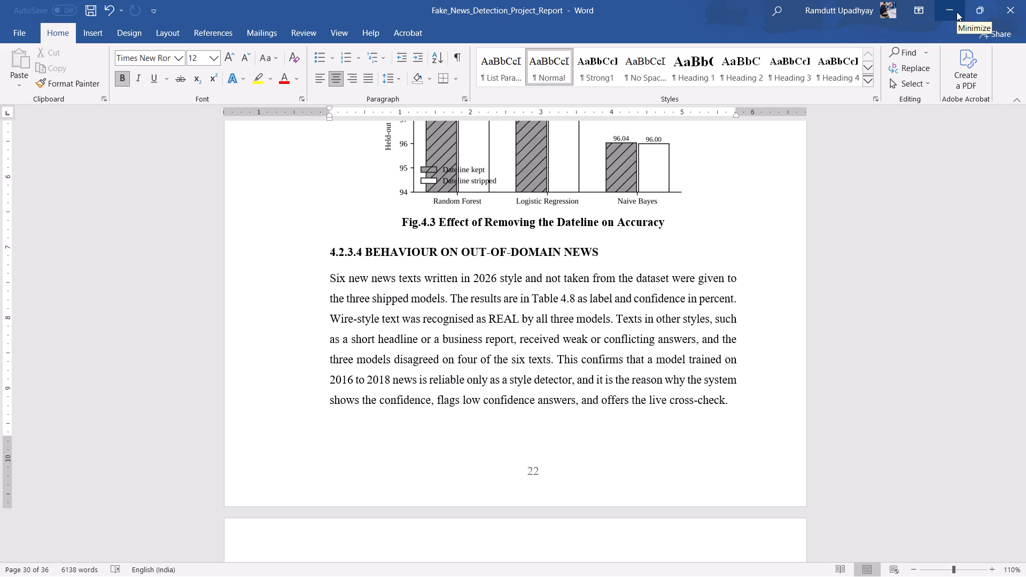
Skim the rest of the report from section 4.2.3.4 past Chapter V to the end of the last page.
{"action": "scroll", "coordinate": [692, 144], "scroll_direction": "down", "scroll_amount": 7}
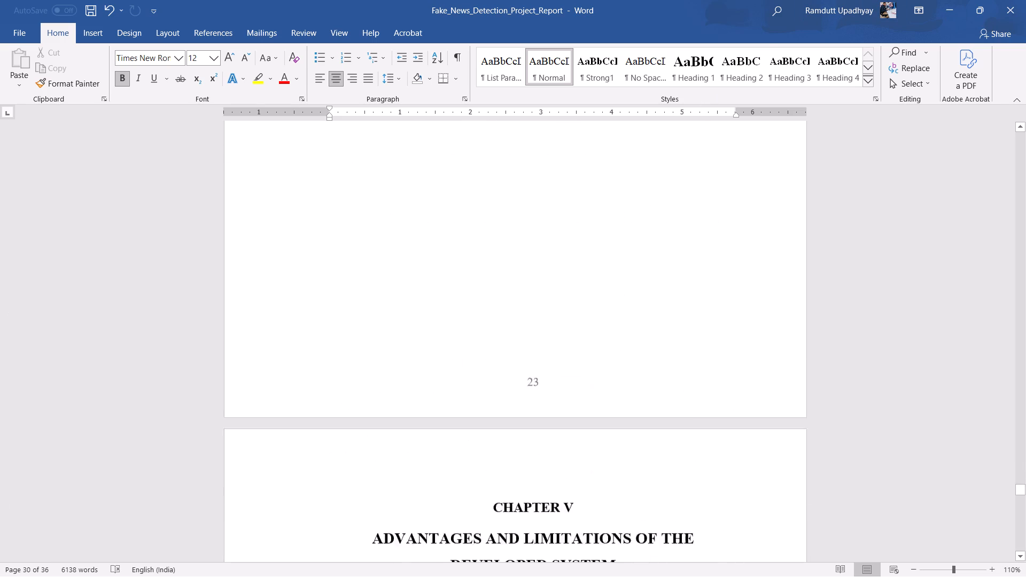
{"action": "scroll", "coordinate": [692, 144], "scroll_direction": "up", "scroll_amount": 6}
{"action": "scroll", "coordinate": [692, 144], "scroll_direction": "down", "scroll_amount": 5}
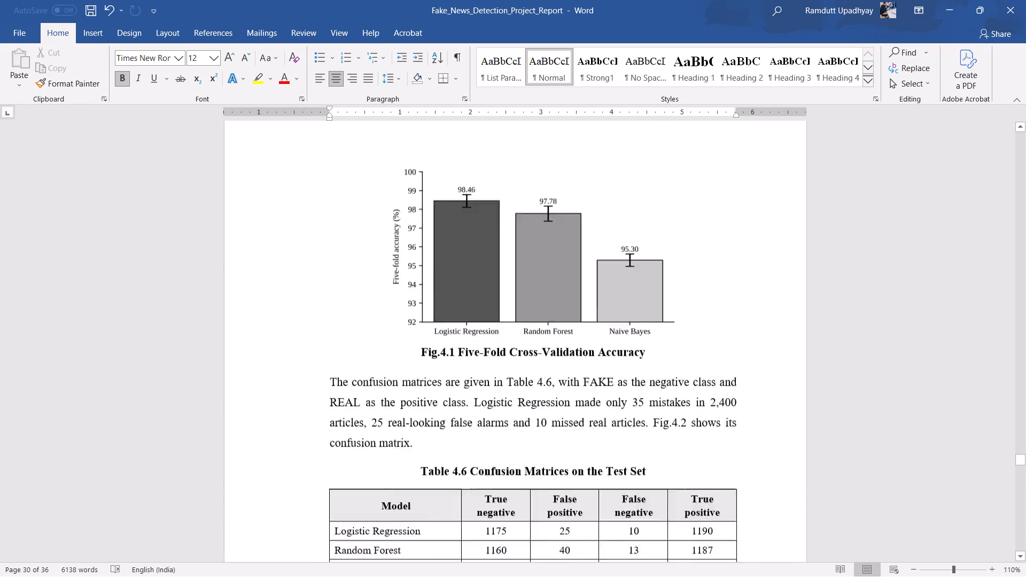
{"action": "scroll", "coordinate": [692, 144], "scroll_direction": "down", "scroll_amount": 18}
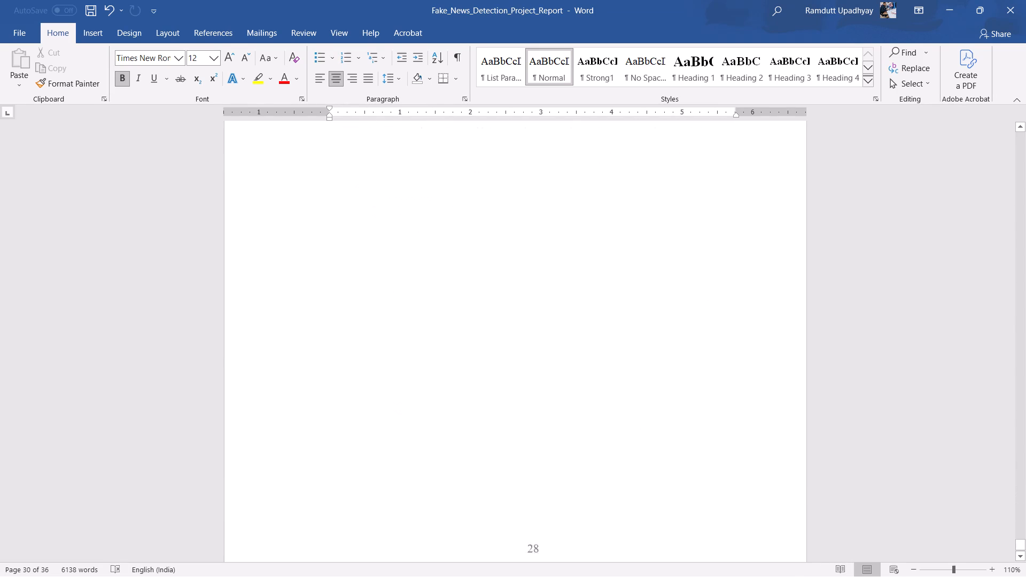
{"action": "scroll", "coordinate": [692, 144], "scroll_direction": "down", "scroll_amount": 1}
Check reference entries [13] to [18] and the remainder of the final page.
{"action": "scroll", "coordinate": [685, 271], "scroll_direction": "up", "scroll_amount": 2}
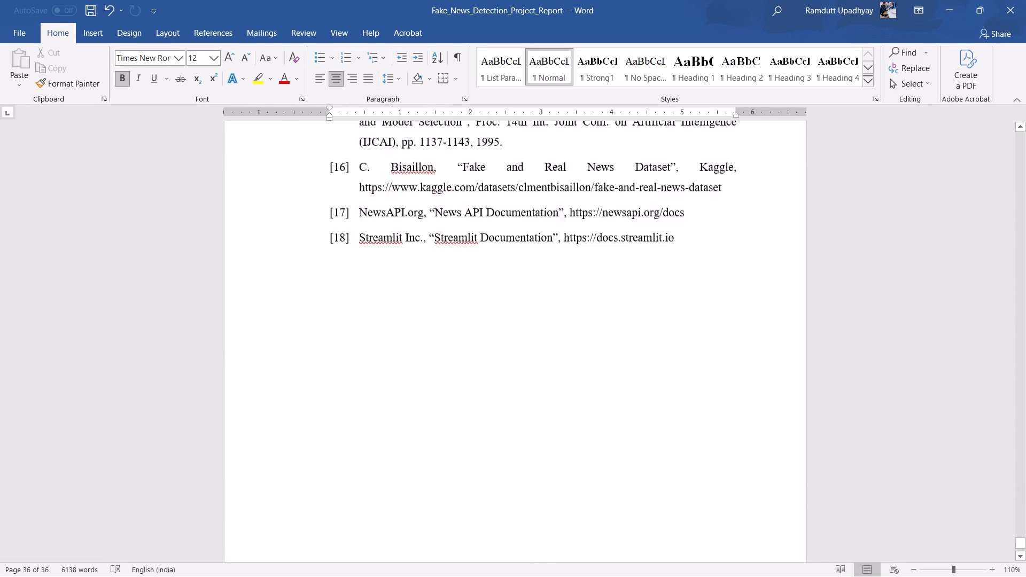
{"action": "scroll", "coordinate": [685, 271], "scroll_direction": "up", "scroll_amount": 1}
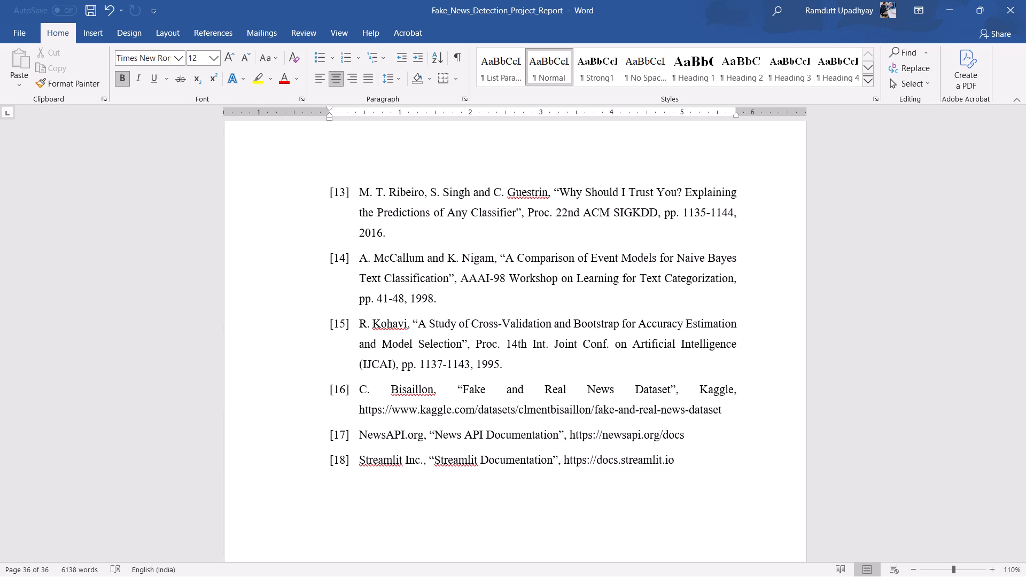
{"action": "scroll", "coordinate": [691, 275], "scroll_direction": "down", "scroll_amount": 6}
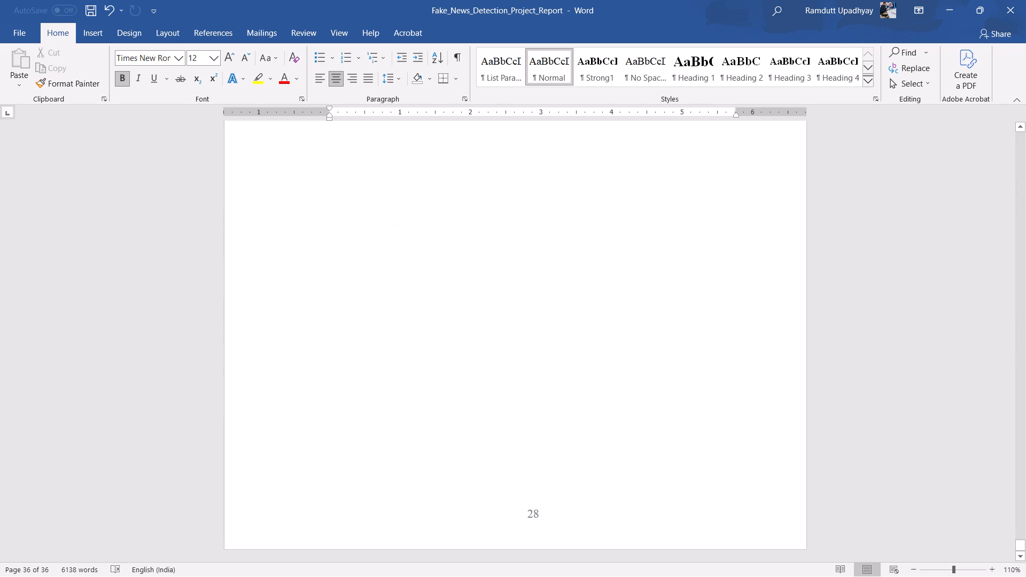
{"action": "scroll", "coordinate": [691, 275], "scroll_direction": "down", "scroll_amount": 2}
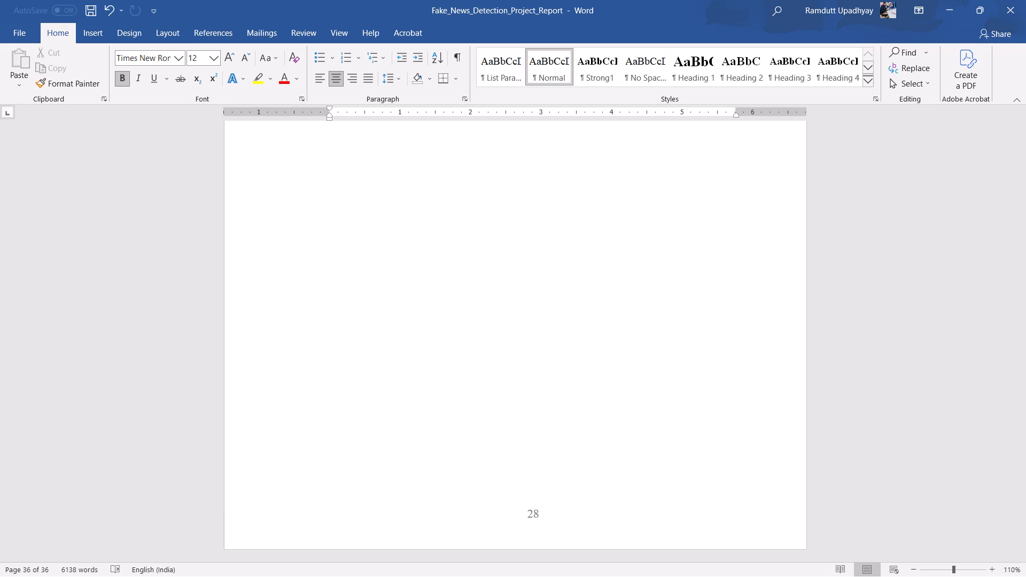
Go back from the final page to the bulleted limitations about the cross-check, NewsAPI plan and English-only text.
{"action": "scroll", "coordinate": [691, 275], "scroll_direction": "up", "scroll_amount": 2}
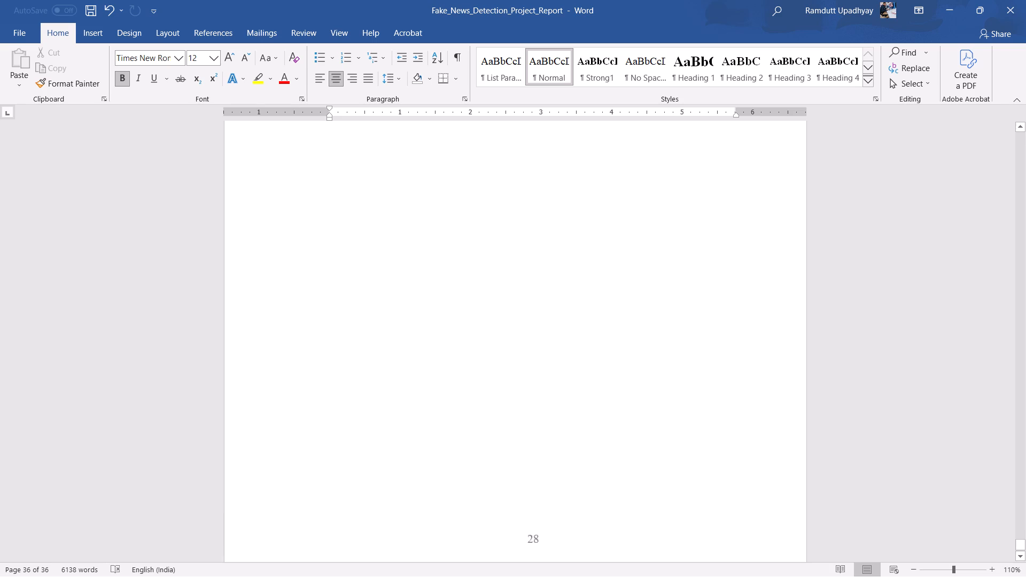
{"action": "scroll", "coordinate": [691, 275], "scroll_direction": "up", "scroll_amount": 12}
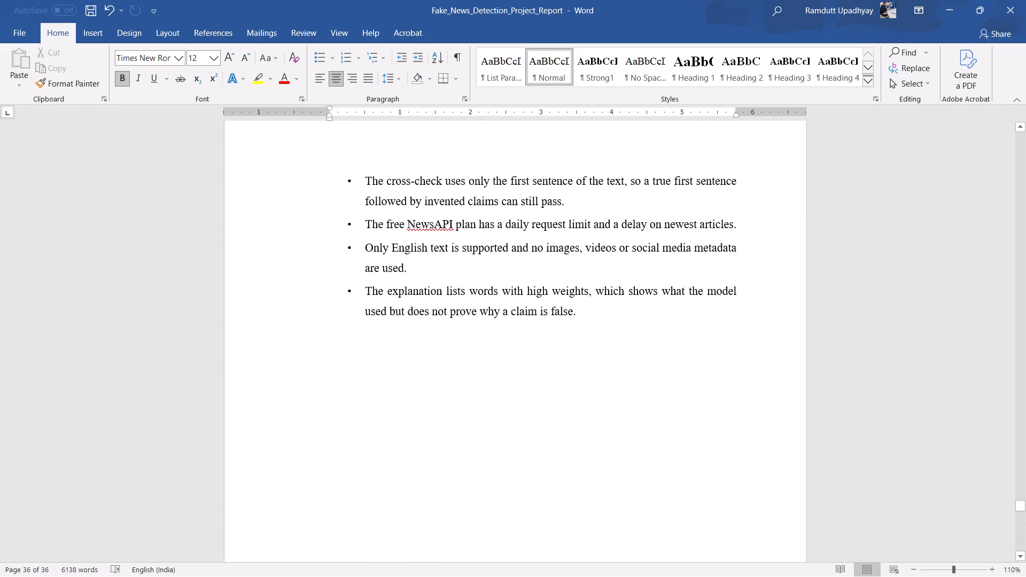
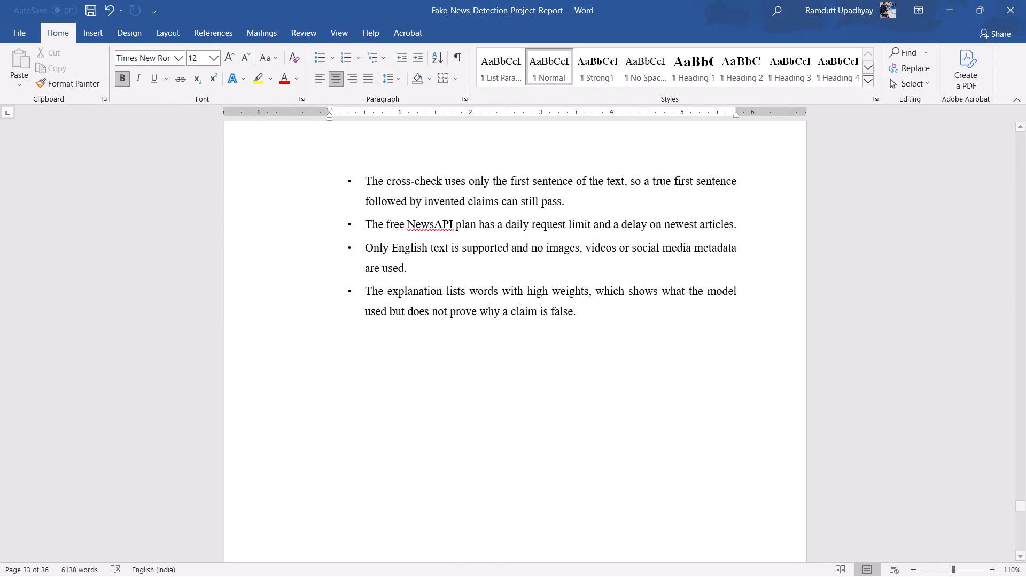
Delete the bold line "DEPARTMENT OF COMPUTER SCIENCE AND ENGINEERING" above the university name on the title page.
{"action": "scroll", "coordinate": [338, 172], "scroll_direction": "up", "scroll_amount": 19}
{"action": "scroll", "coordinate": [338, 172], "scroll_direction": "up", "scroll_amount": 10}
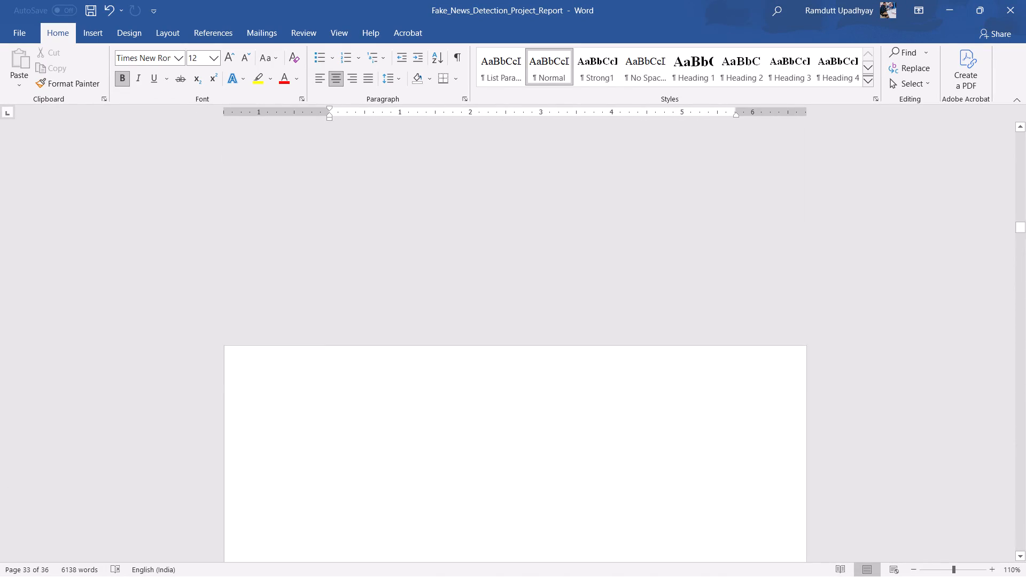
{"action": "scroll", "coordinate": [338, 172], "scroll_direction": "up", "scroll_amount": 4}
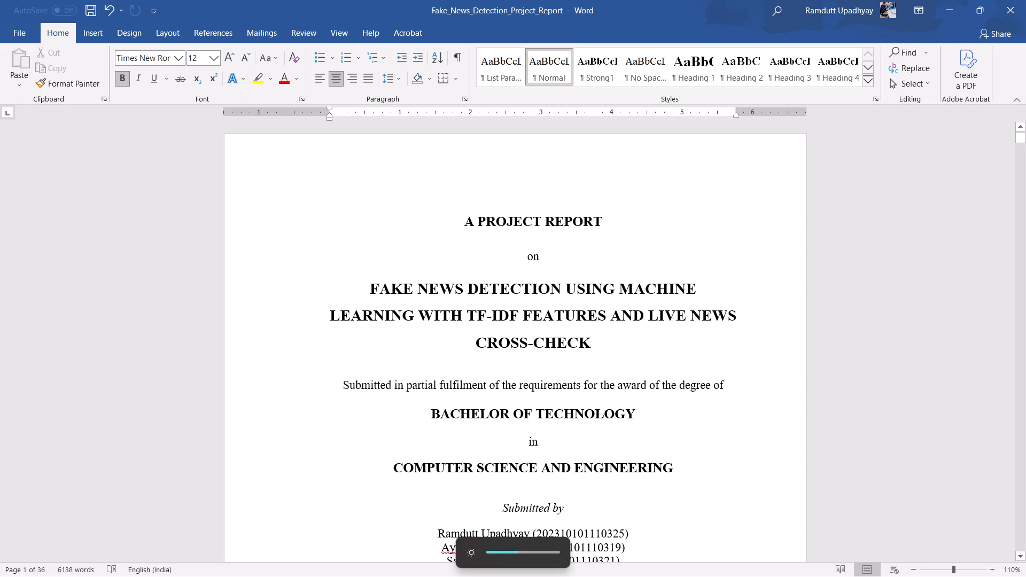
{"action": "scroll", "coordinate": [301, 336], "scroll_direction": "down", "scroll_amount": 4}
{"action": "scroll", "coordinate": [301, 336], "scroll_direction": "up", "scroll_amount": 1}
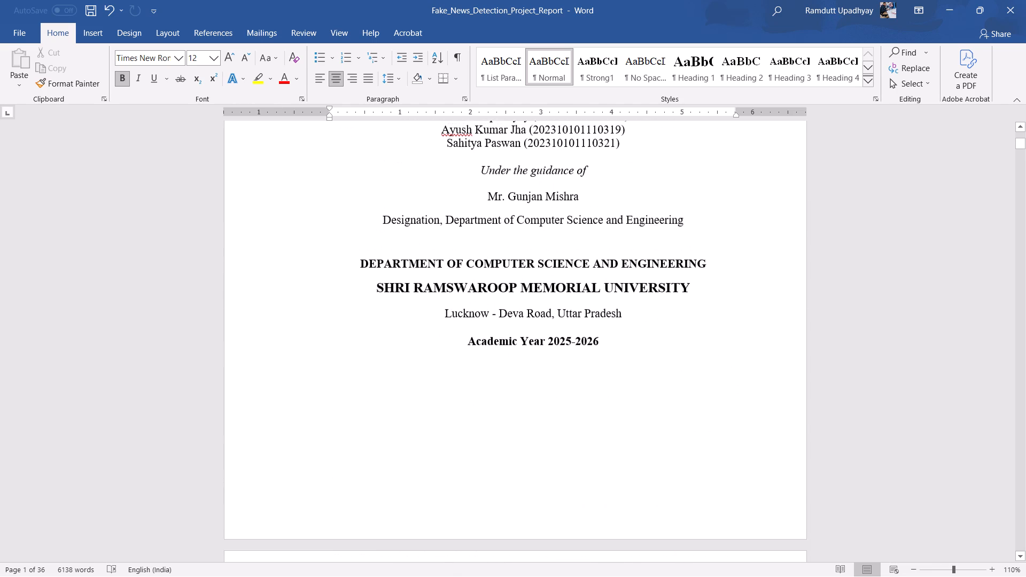
{"action": "scroll", "coordinate": [301, 336], "scroll_direction": "up", "scroll_amount": 1}
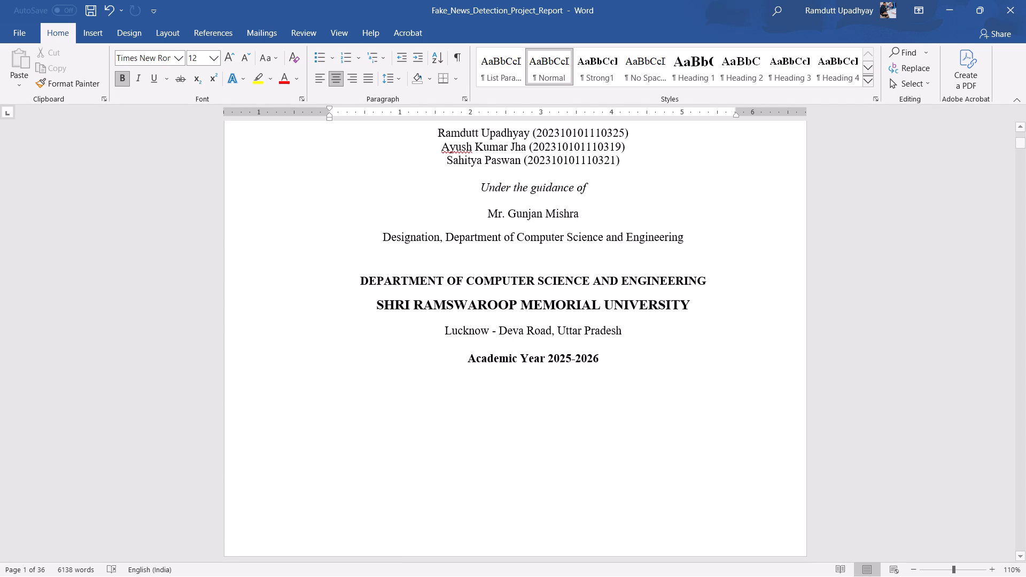
{"action": "left_click", "coordinate": [590, 213]}
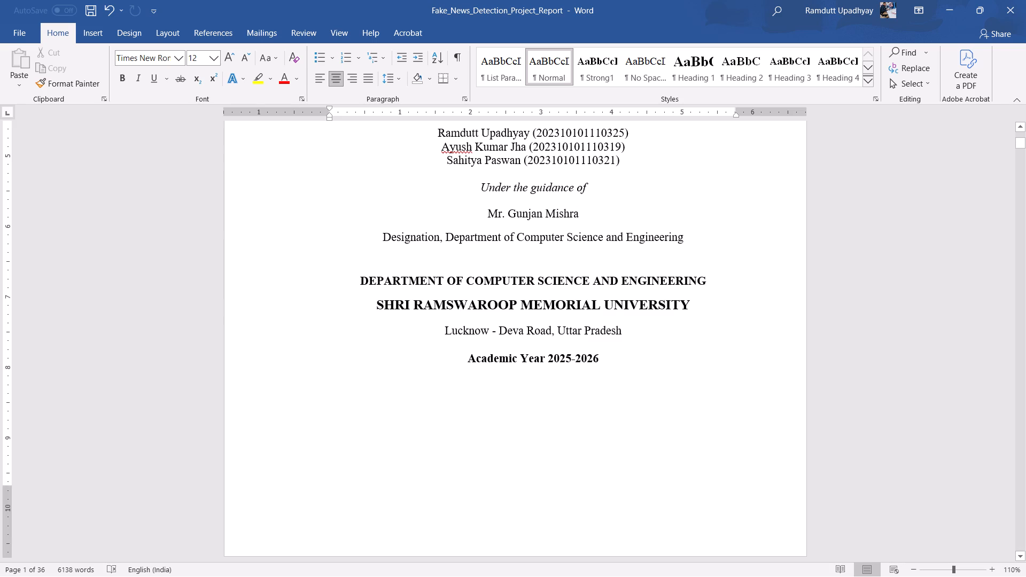
{"action": "left_click", "coordinate": [391, 261]}
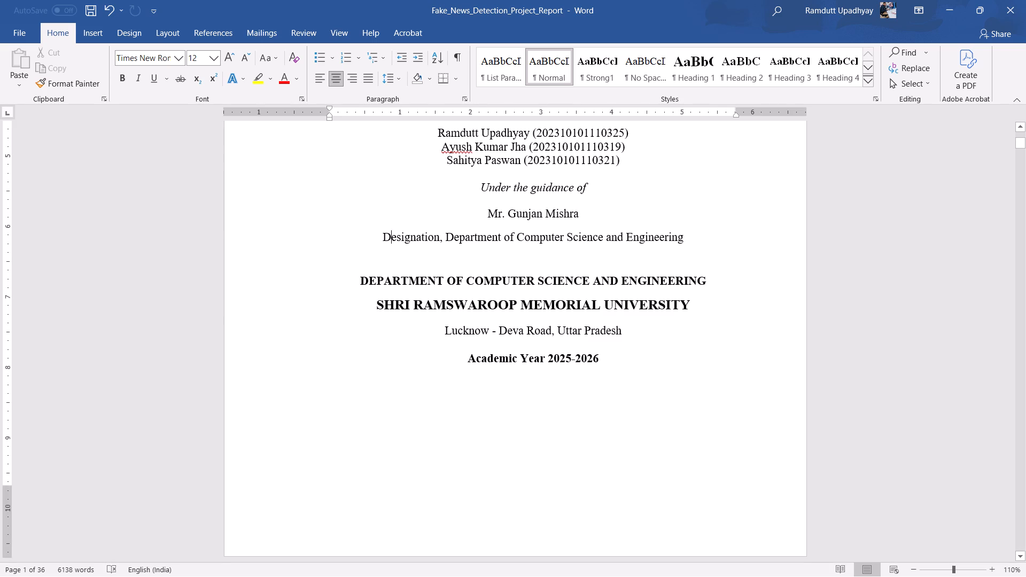
{"action": "left_click", "coordinate": [391, 261]}
{"action": "left_click_drag", "start_coordinate": [359, 277], "coordinate": [724, 247]}
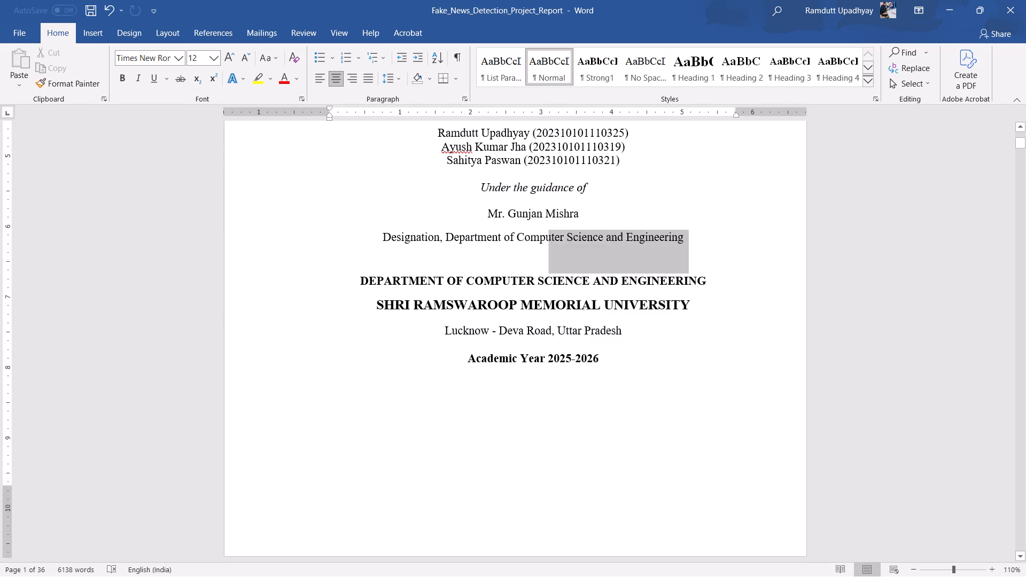
{"action": "left_click_drag", "start_coordinate": [724, 247], "coordinate": [837, 292]}
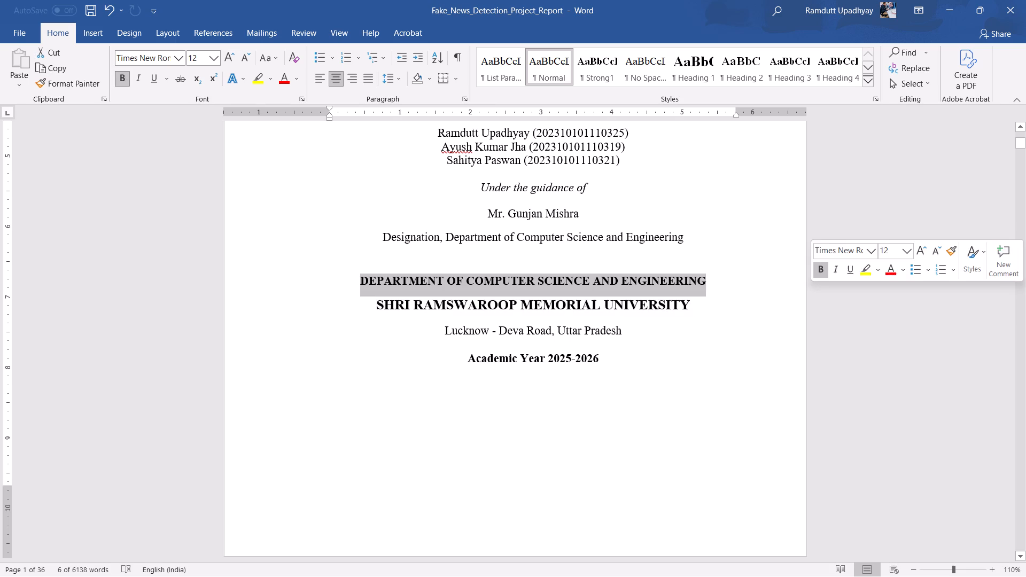
{"action": "key", "text": "BackSpace"}
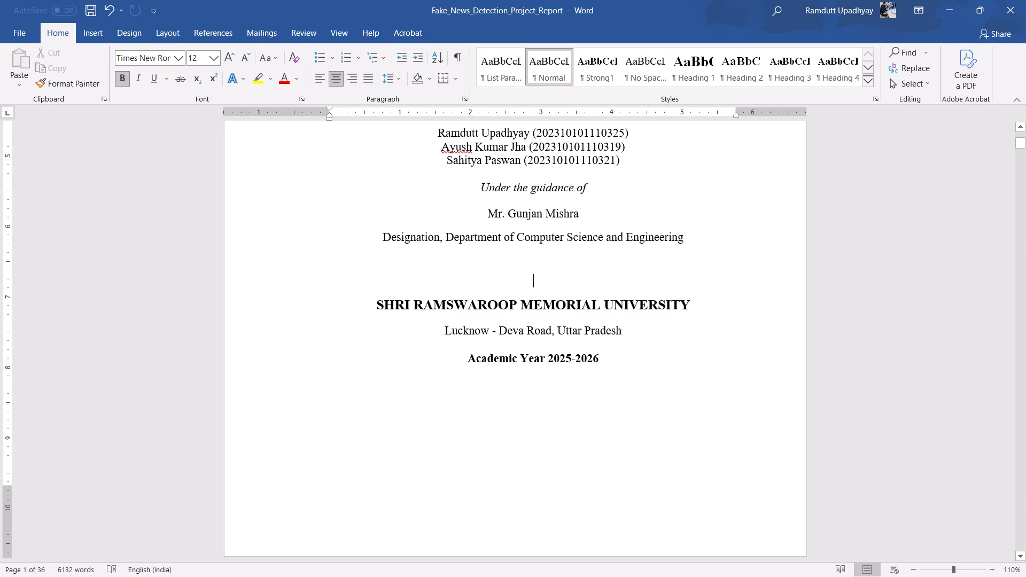
{"action": "key", "text": "BackSpace"}
{"action": "key", "text": "BackSpace"}
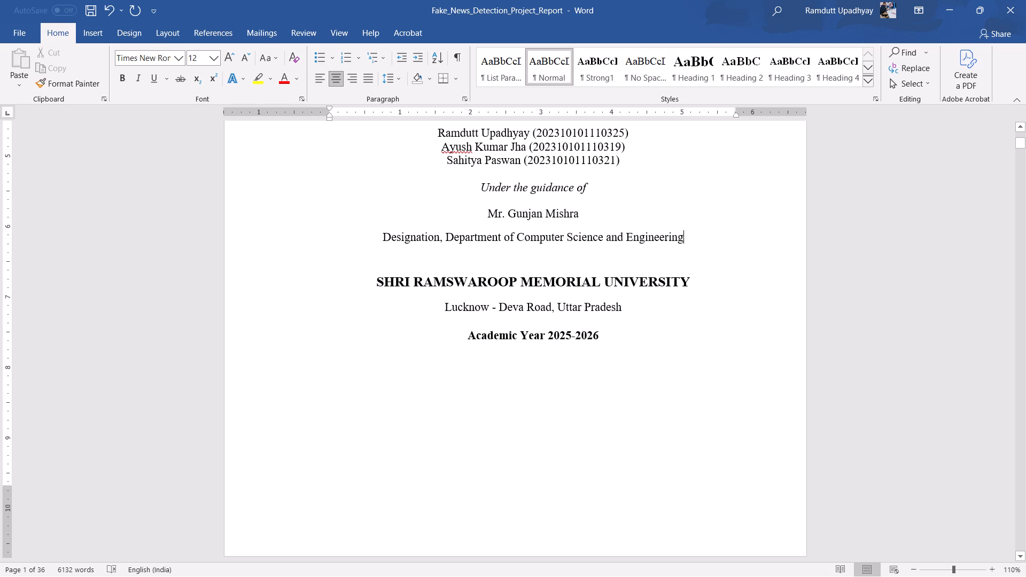
{"action": "key", "text": "BackSpace"}
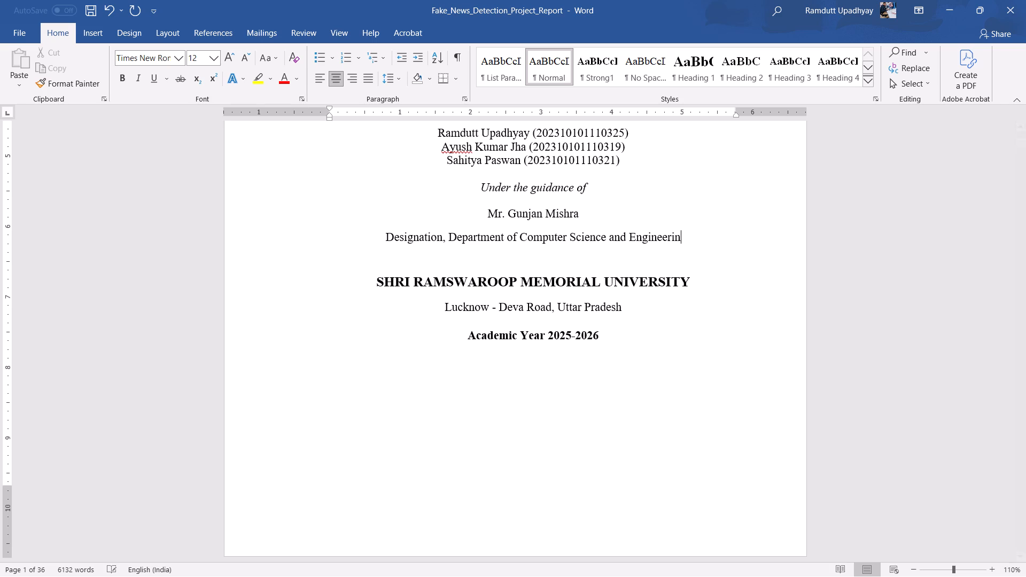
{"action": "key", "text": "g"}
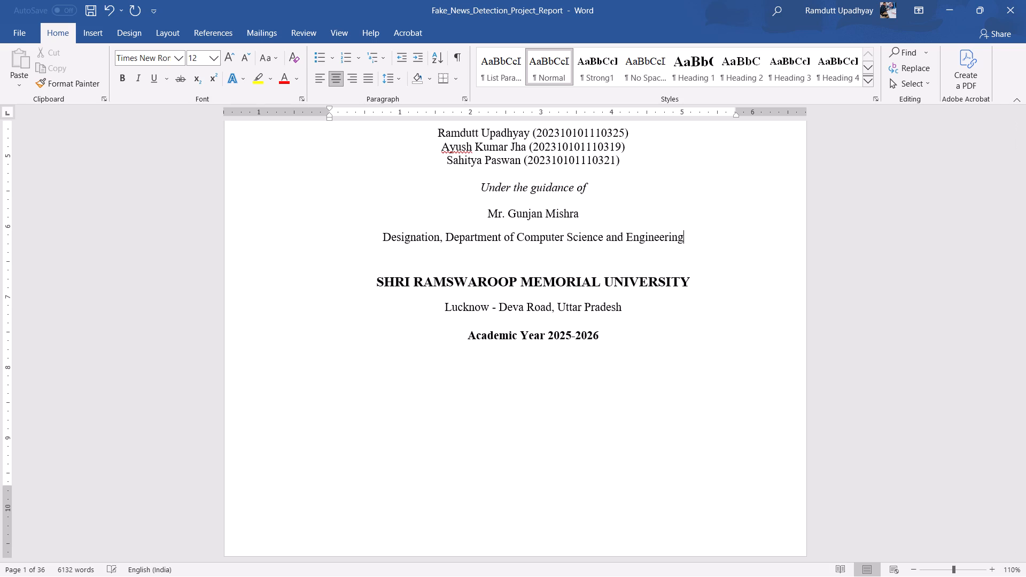
Delete the city and state address line beneath the university name on the title page.
{"action": "key", "text": "Down"}
{"action": "key", "text": "Down"}
{"action": "key", "text": "BackSpace"}
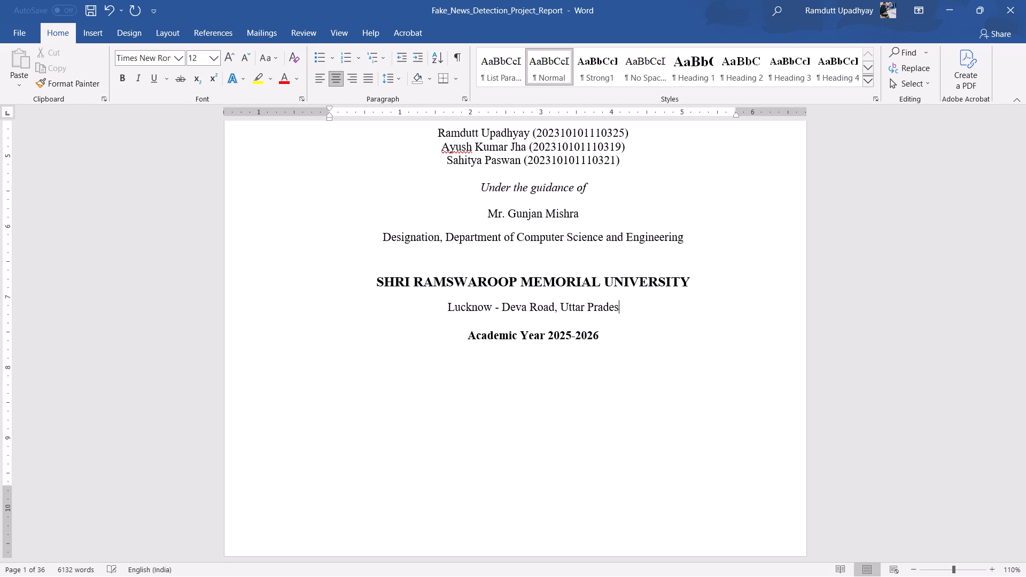
{"action": "key", "text": "BackSpace"}
{"action": "key", "text": "BackSpace"}
{"action": "key", "text": "BackSpace"}
{"action": "key", "text": "BackSpace"}
{"action": "key", "text": "BackSpace"}
{"action": "key", "text": "BackSpace"}
{"action": "key", "text": "BackSpace"}
{"action": "key", "text": "BackSpace"}
{"action": "key", "text": "BackSpace"}
{"action": "key", "text": "BackSpace"}
{"action": "key", "text": "BackSpace"}
{"action": "key", "text": "BackSpace"}
{"action": "key", "text": "BackSpace"}
{"action": "key", "text": "BackSpace"}
{"action": "key", "text": "BackSpace"}
{"action": "key", "text": "BackSpace"}
{"action": "key", "text": "BackSpace"}
{"action": "key", "text": "BackSpace"}
{"action": "key", "text": "BackSpace"}
{"action": "key", "text": "BackSpace"}
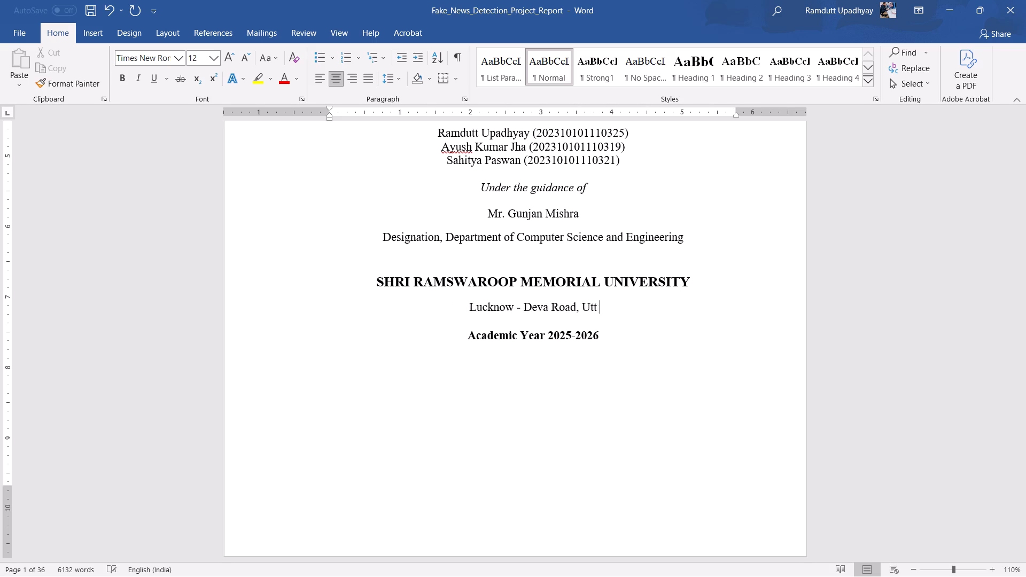
{"action": "key", "text": "BackSpace"}
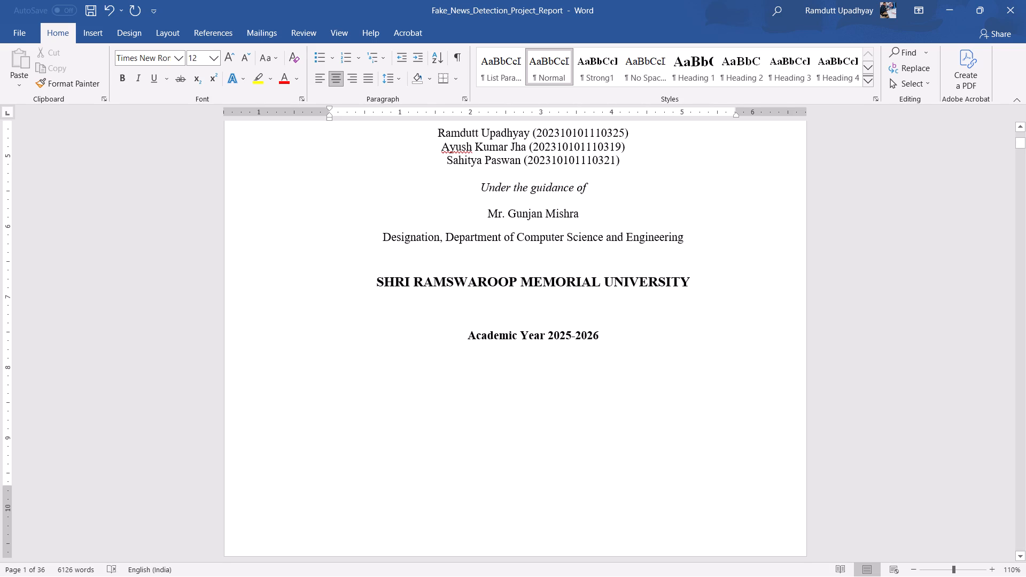
Remove the placeholder "Designation, " from the start of the guide's department line on the title page.
{"action": "left_click", "coordinate": [446, 237]}
{"action": "key", "text": "BackSpace"}
{"action": "key", "text": "BackSpace"}
{"action": "key", "text": "BackSpace"}
{"action": "key", "text": "BackSpace"}
{"action": "key", "text": "BackSpace"}
{"action": "key", "text": "BackSpace"}
{"action": "key", "text": "BackSpace"}
{"action": "key", "text": "BackSpace"}
{"action": "key", "text": "BackSpace"}
{"action": "key", "text": "BackSpace"}
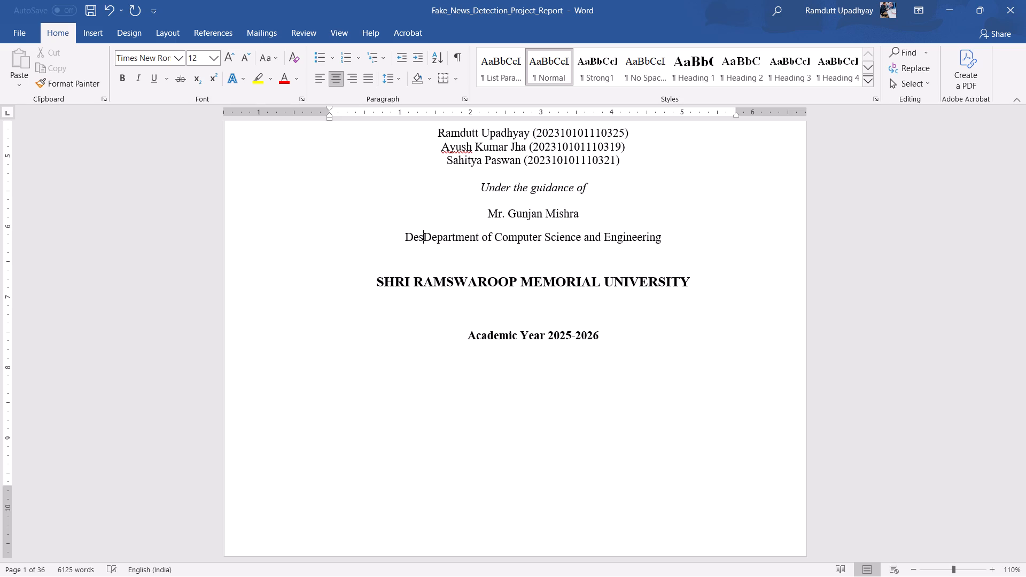
{"action": "key", "text": "BackSpace"}
{"action": "key", "text": "BackSpace"}
{"action": "key", "text": "BackSpace"}
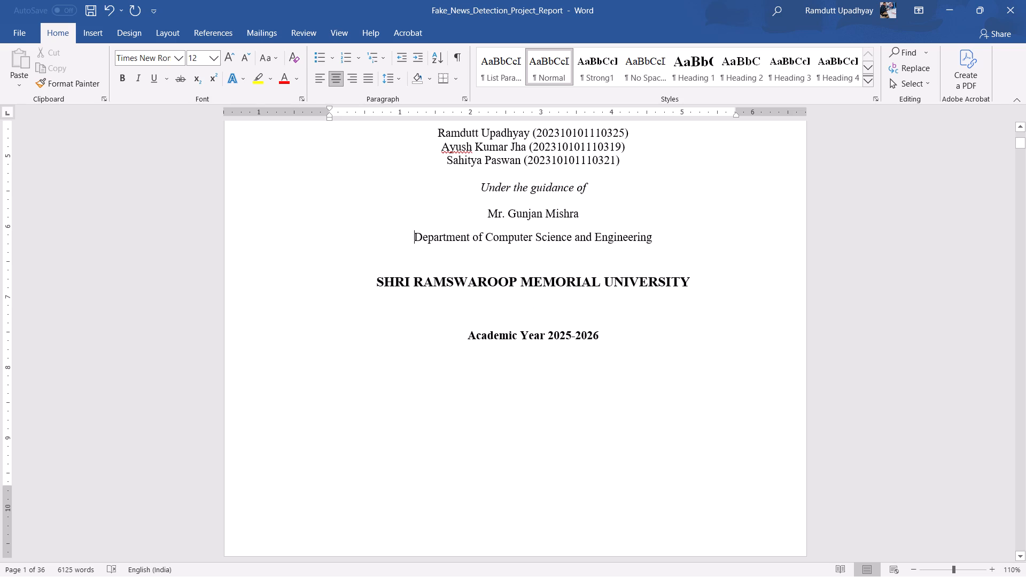
Add "(Asst. Professor)" after the guide's name on the title page.
{"action": "left_click", "coordinate": [582, 214]}
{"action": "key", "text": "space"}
{"action": "key", "text": "shift+parenleft"}
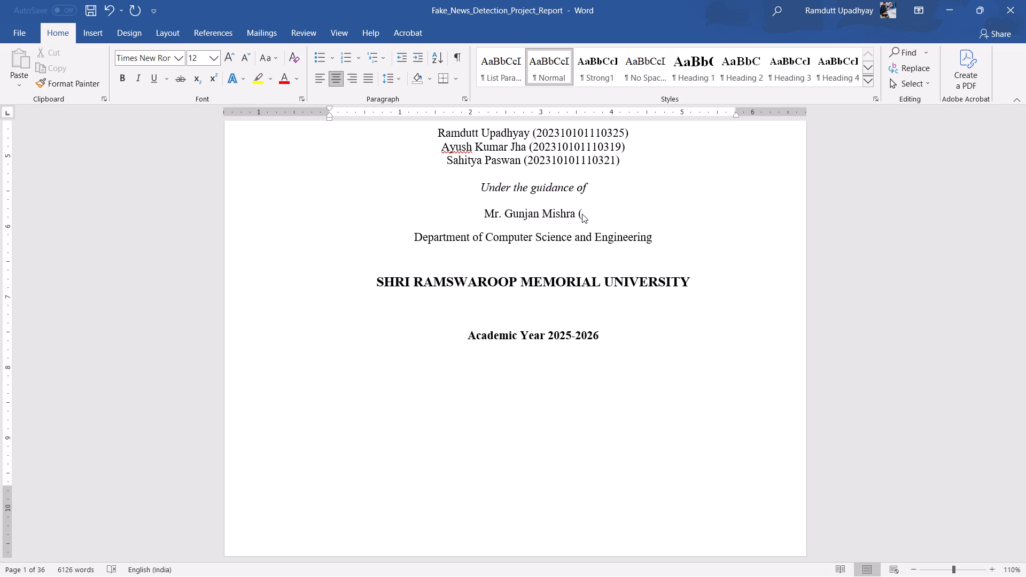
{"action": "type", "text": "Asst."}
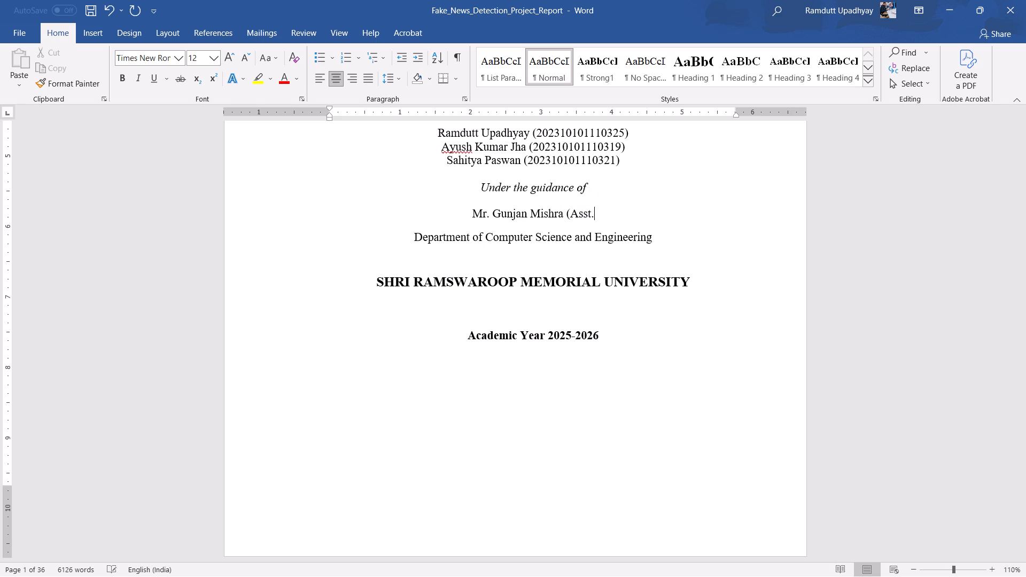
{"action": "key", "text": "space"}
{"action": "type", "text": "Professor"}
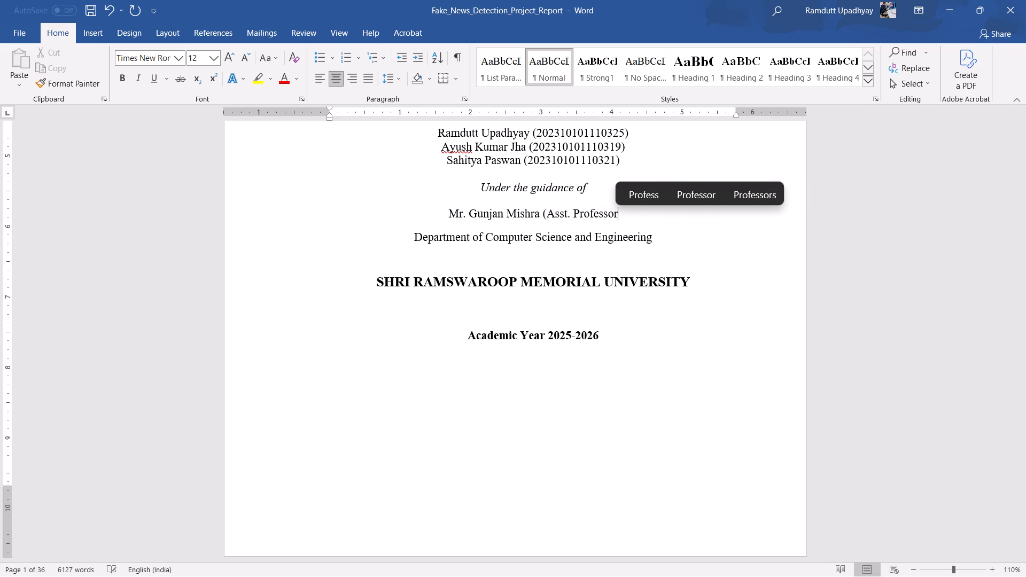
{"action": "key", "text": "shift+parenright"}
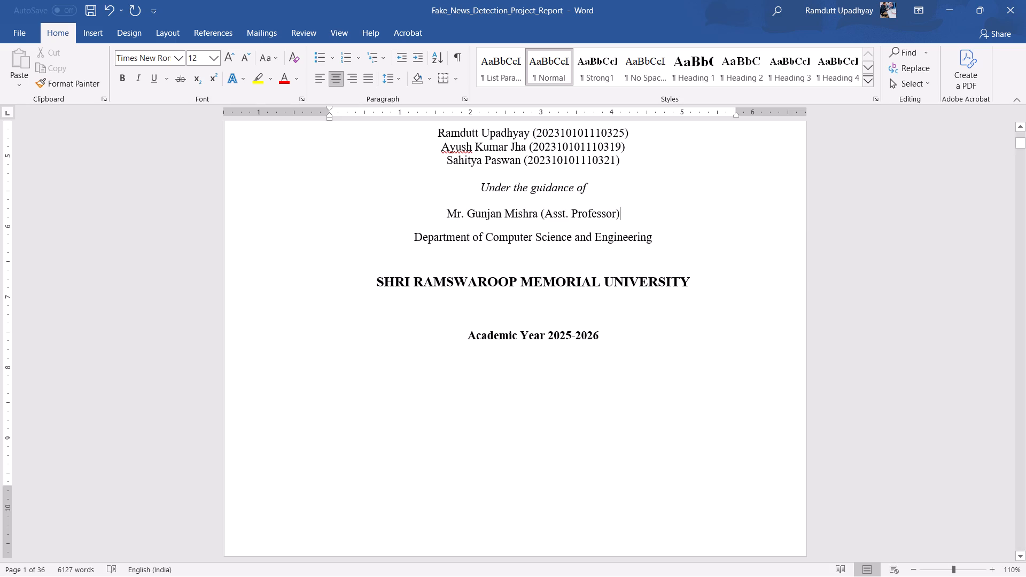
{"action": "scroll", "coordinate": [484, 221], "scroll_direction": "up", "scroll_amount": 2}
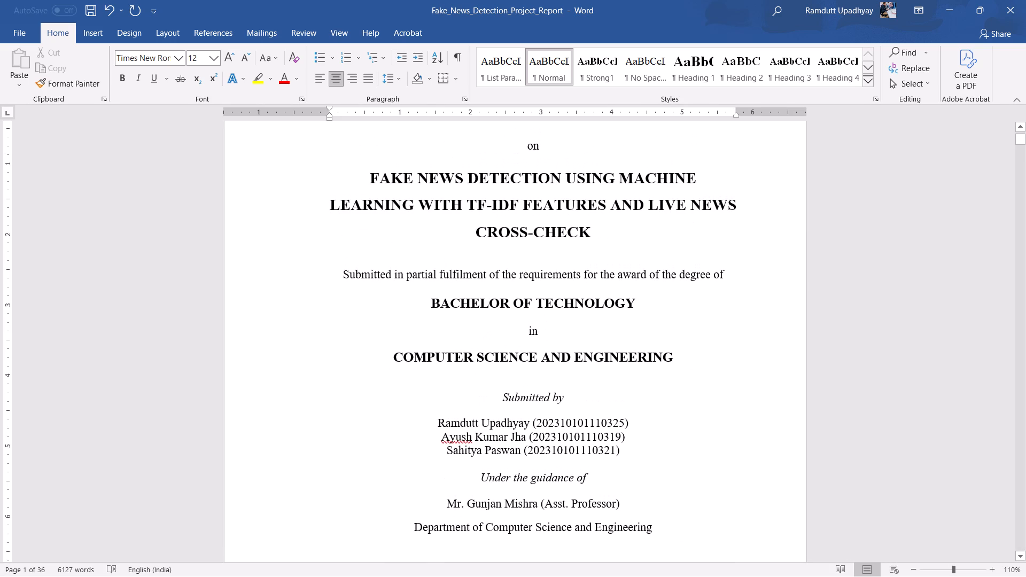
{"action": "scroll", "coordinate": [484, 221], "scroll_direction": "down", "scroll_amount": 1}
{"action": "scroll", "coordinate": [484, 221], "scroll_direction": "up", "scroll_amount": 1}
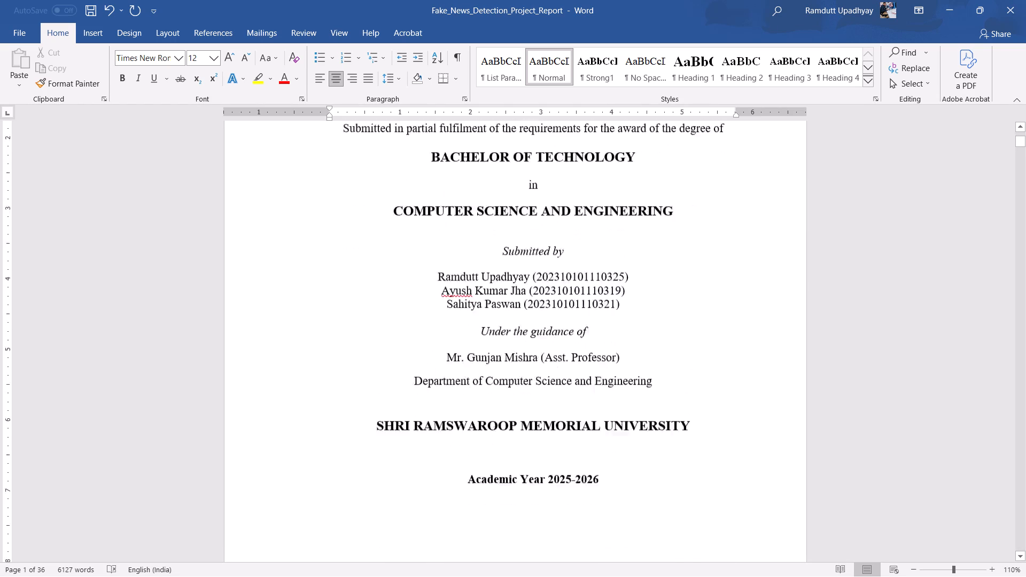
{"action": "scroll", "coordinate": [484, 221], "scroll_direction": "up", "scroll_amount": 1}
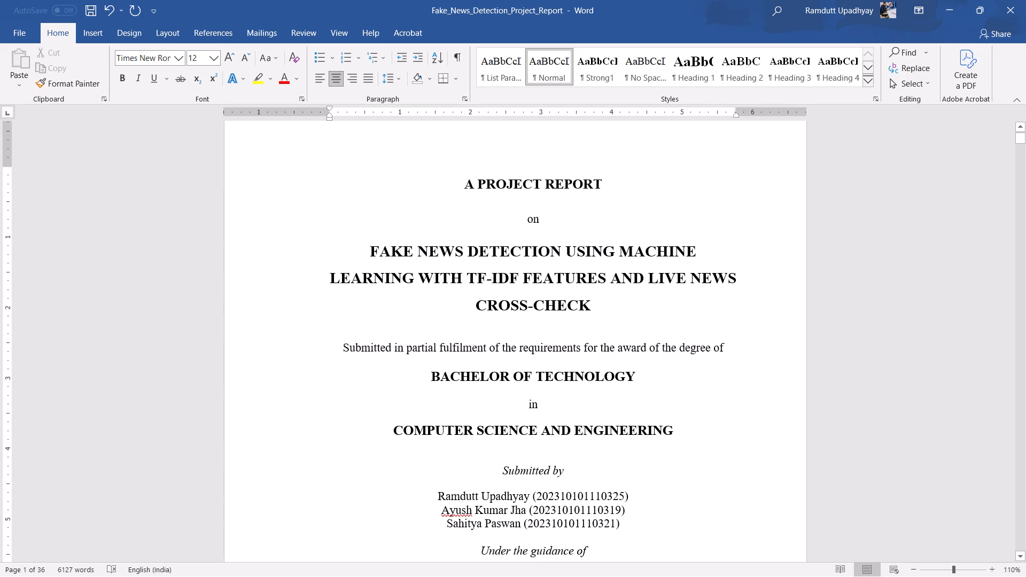
Check the title page text and spacing from the project title down to the academic year.
{"action": "scroll", "coordinate": [484, 221], "scroll_direction": "down", "scroll_amount": 1}
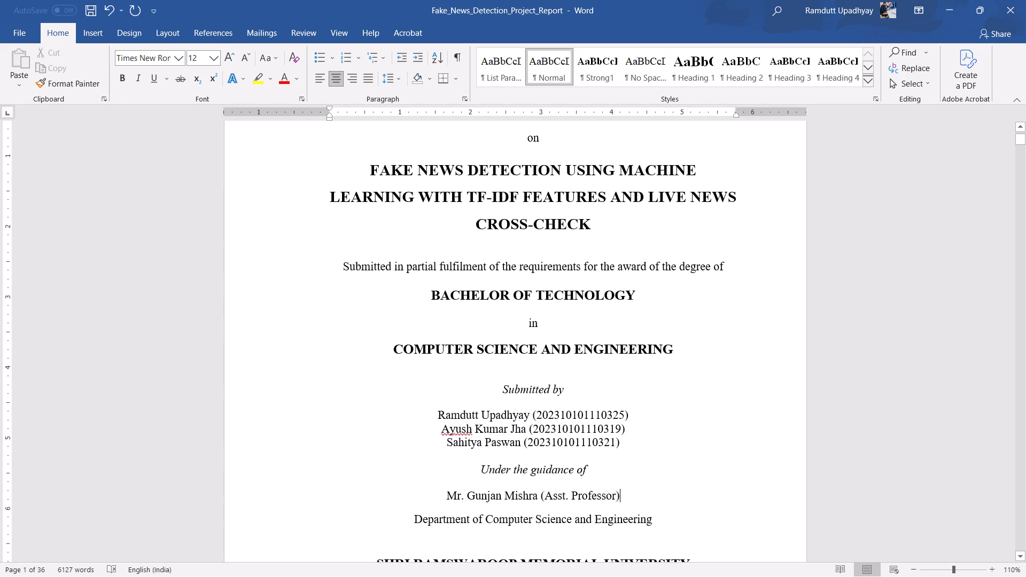
{"action": "left_click", "coordinate": [500, 253]}
{"action": "scroll", "coordinate": [415, 339], "scroll_direction": "down", "scroll_amount": 1}
{"action": "scroll", "coordinate": [415, 339], "scroll_direction": "up", "scroll_amount": 1}
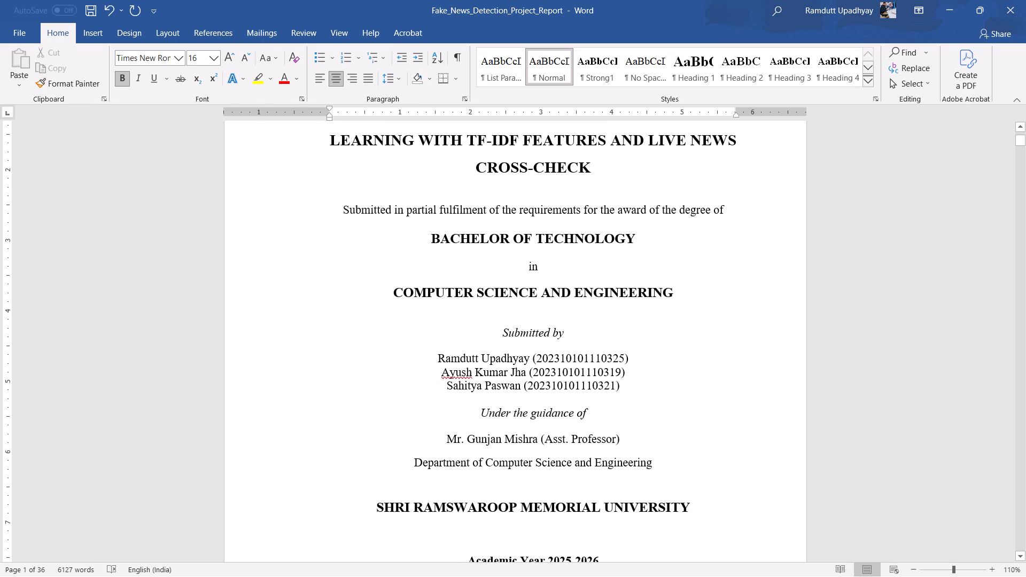
{"action": "scroll", "coordinate": [415, 339], "scroll_direction": "down", "scroll_amount": 1}
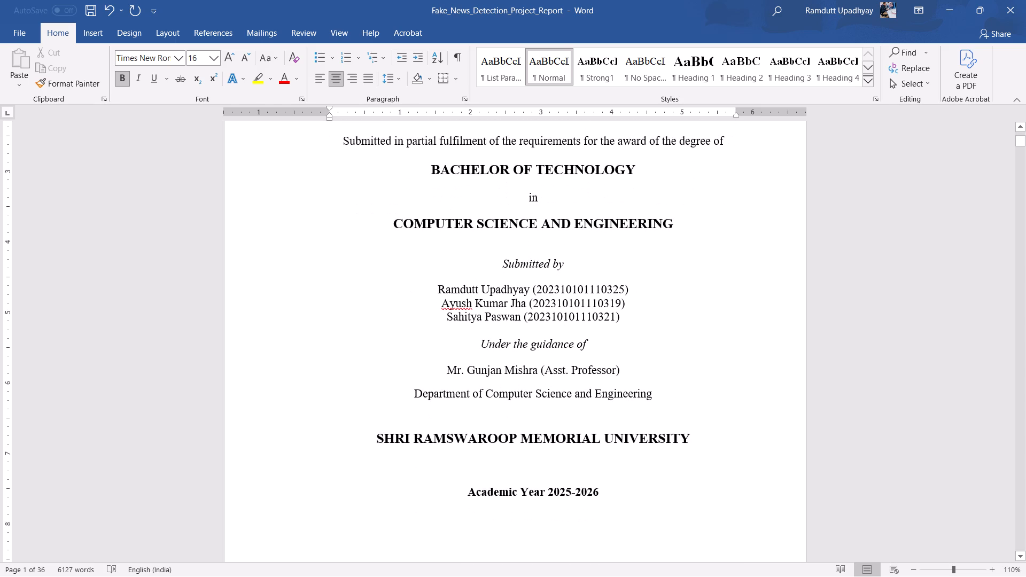
{"action": "left_click", "coordinate": [526, 239]}
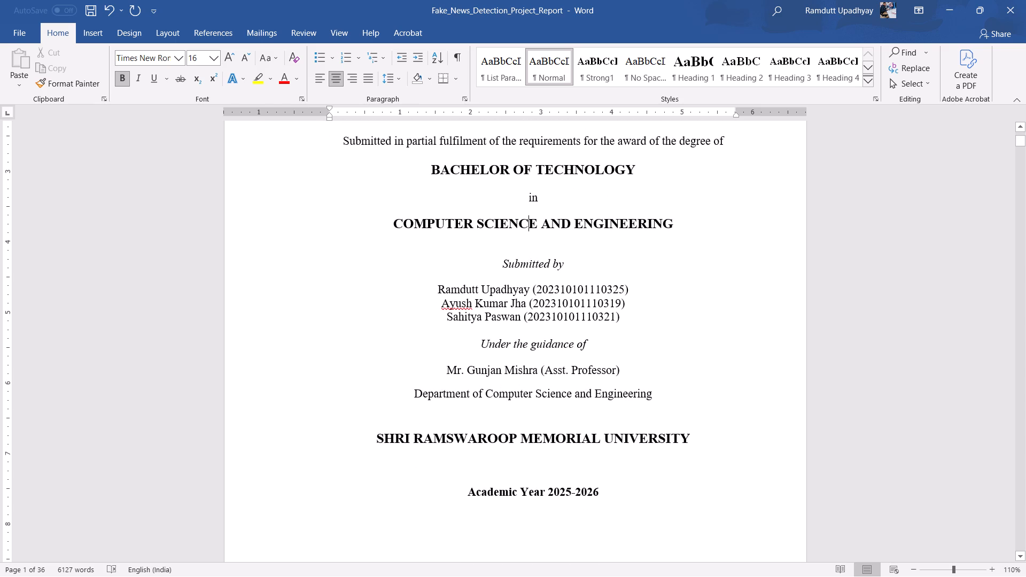
{"action": "left_click", "coordinate": [526, 239]}
{"action": "left_click", "coordinate": [377, 377]}
{"action": "scroll", "coordinate": [377, 377], "scroll_direction": "down", "scroll_amount": 2}
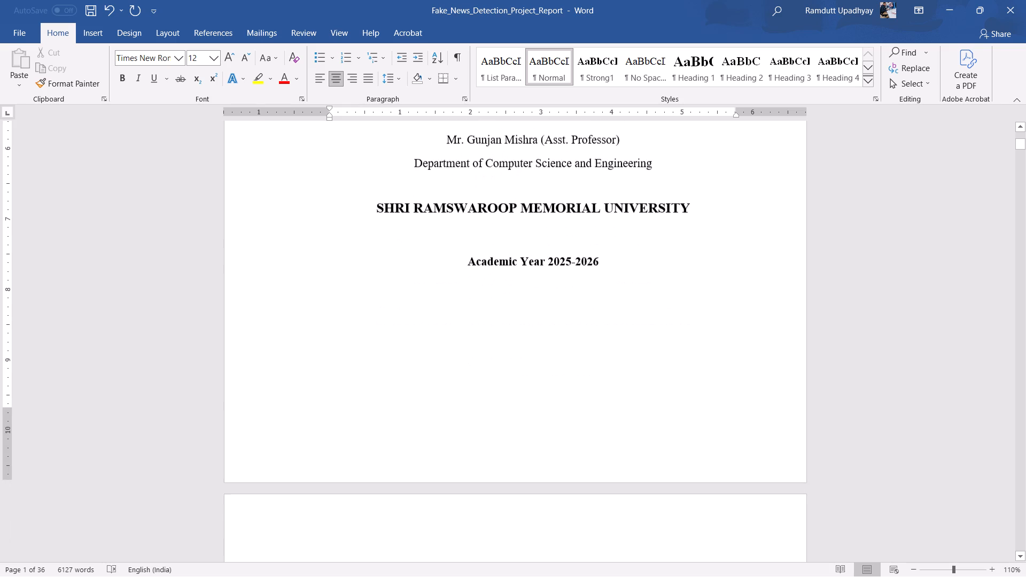
{"action": "scroll", "coordinate": [377, 377], "scroll_direction": "down", "scroll_amount": 1}
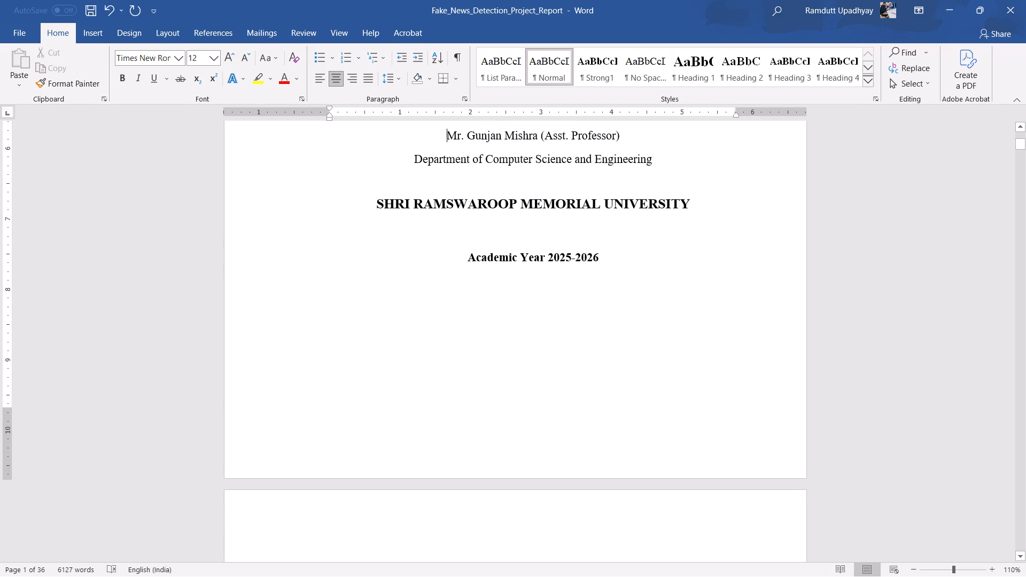
Delete the PROJECT PROGRESS REPORT heading, its title, students and guide lines, and the milestone table.
{"action": "scroll", "coordinate": [520, 225], "scroll_direction": "down", "scroll_amount": 1}
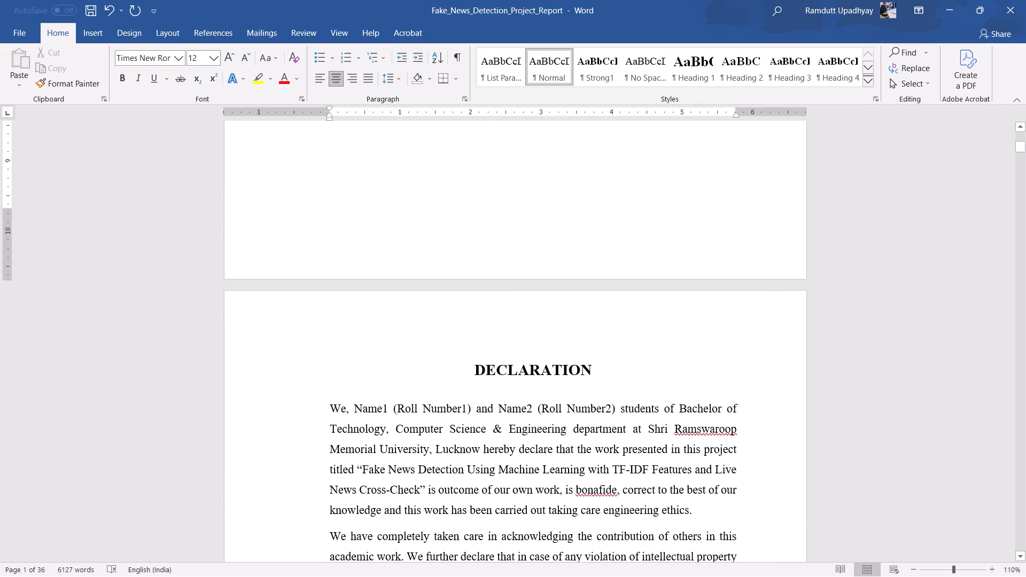
{"action": "left_click", "coordinate": [517, 332]}
{"action": "scroll", "coordinate": [517, 332], "scroll_direction": "down", "scroll_amount": 3}
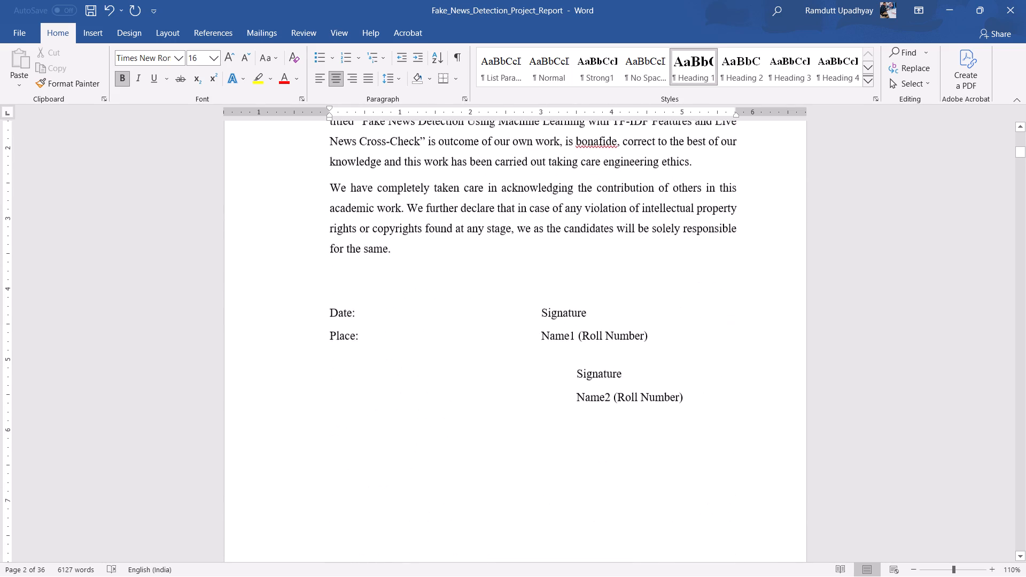
{"action": "scroll", "coordinate": [517, 332], "scroll_direction": "down", "scroll_amount": 3}
{"action": "left_click", "coordinate": [517, 332]}
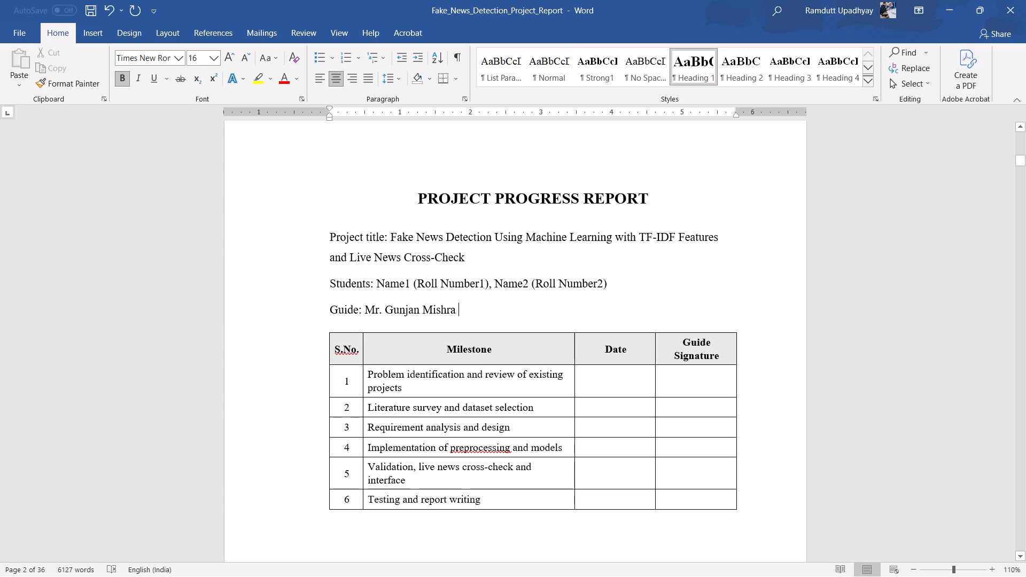
{"action": "key", "text": "ctrl+a"}
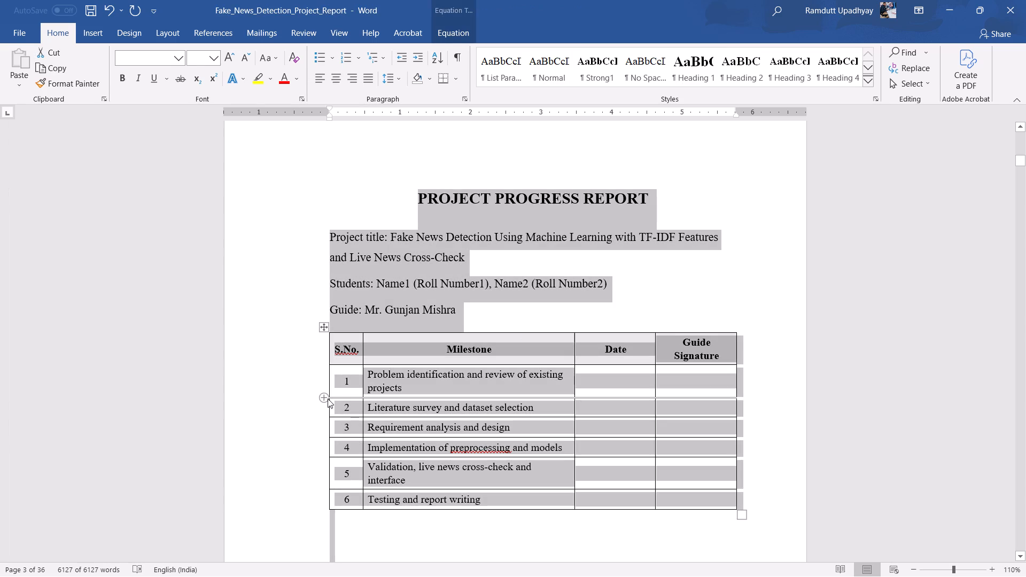
{"action": "left_click_drag", "start_coordinate": [328, 399], "coordinate": [284, 411]}
{"action": "left_click", "coordinate": [284, 411]}
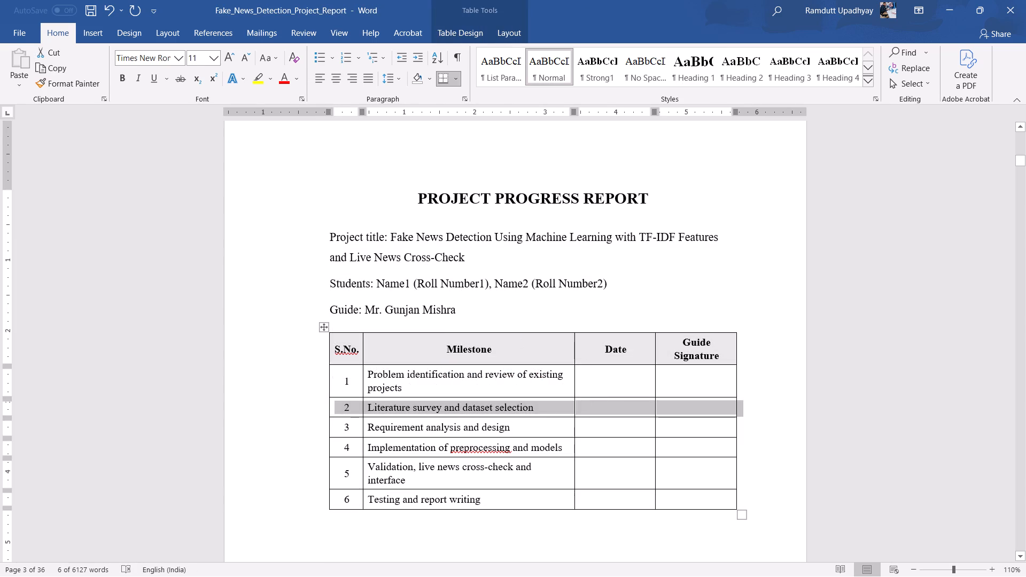
{"action": "left_click_drag", "start_coordinate": [412, 185], "coordinate": [704, 513]}
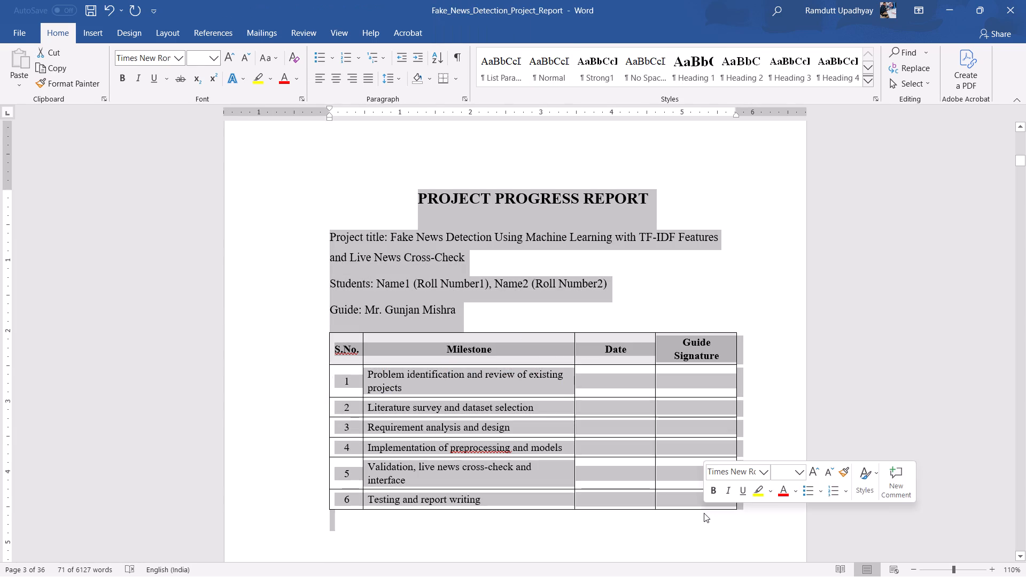
{"action": "key", "text": "BackSpace"}
Delete the leftover guide remarks line, the guide and project coordinator signature line, and the empty paragraph around them.
{"action": "scroll", "coordinate": [704, 513], "scroll_direction": "up", "scroll_amount": 3}
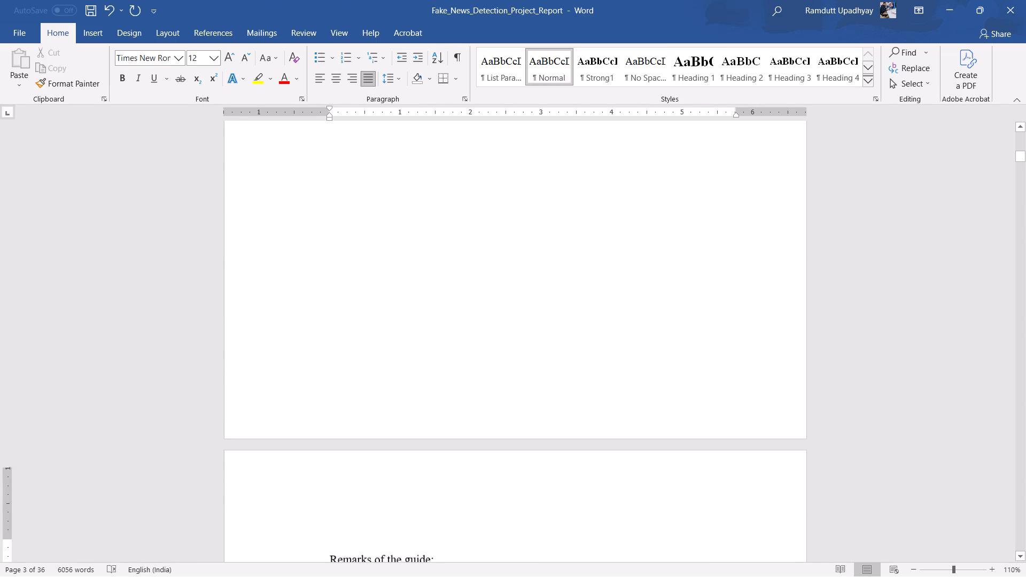
{"action": "scroll", "coordinate": [704, 513], "scroll_direction": "up", "scroll_amount": 2}
{"action": "scroll", "coordinate": [704, 513], "scroll_direction": "down", "scroll_amount": 3}
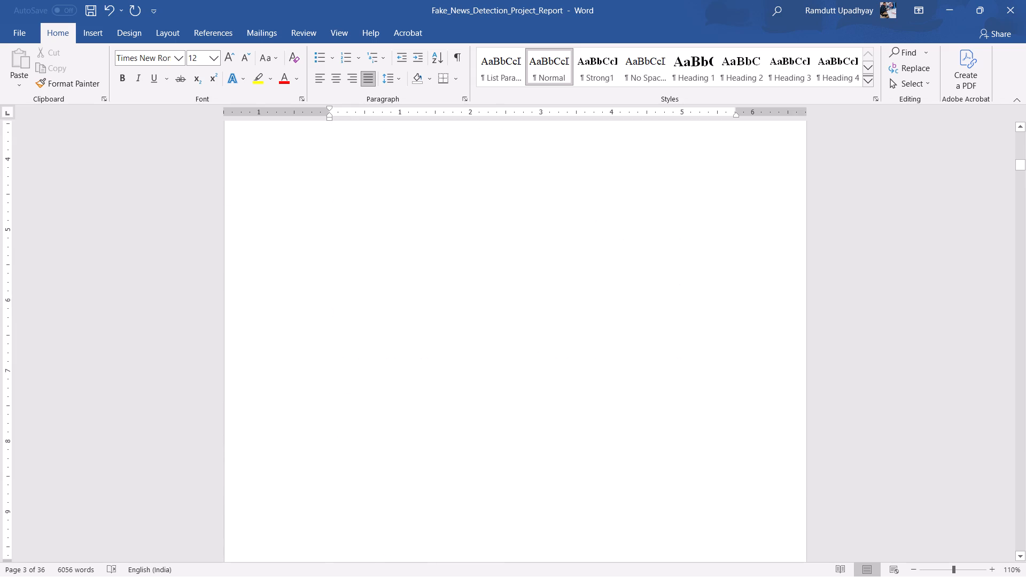
{"action": "scroll", "coordinate": [704, 513], "scroll_direction": "up", "scroll_amount": 3}
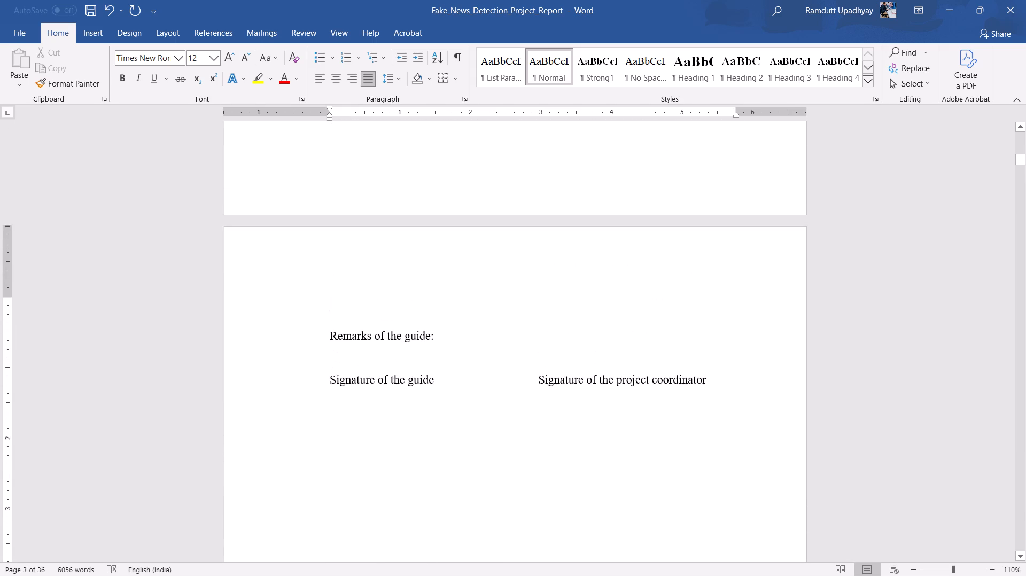
{"action": "key", "text": "shift+Down"}
{"action": "key", "text": "shift+Down"}
{"action": "key", "text": "shift+Down"}
{"action": "key", "text": "BackSpace"}
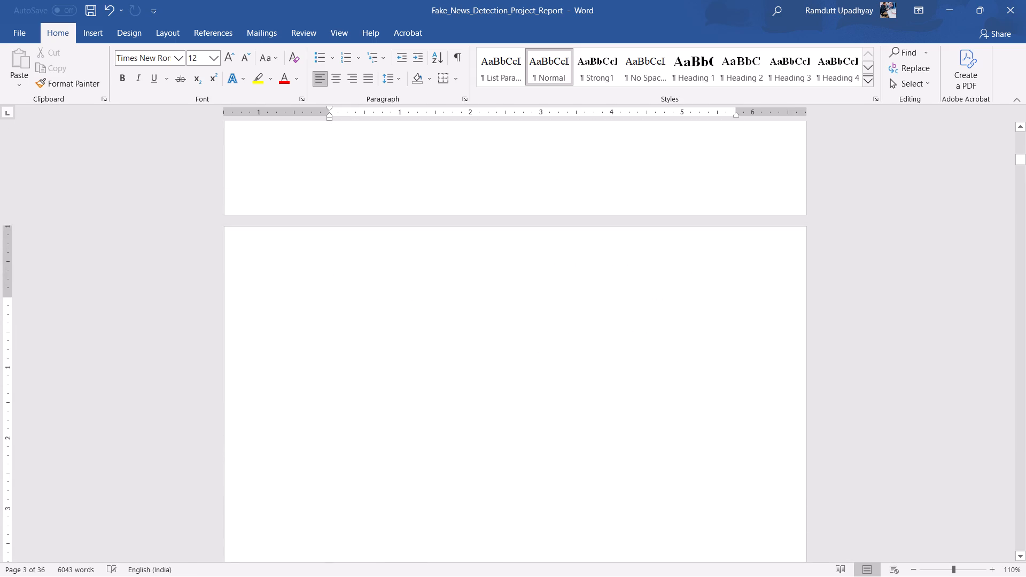
{"action": "key", "text": "BackSpace"}
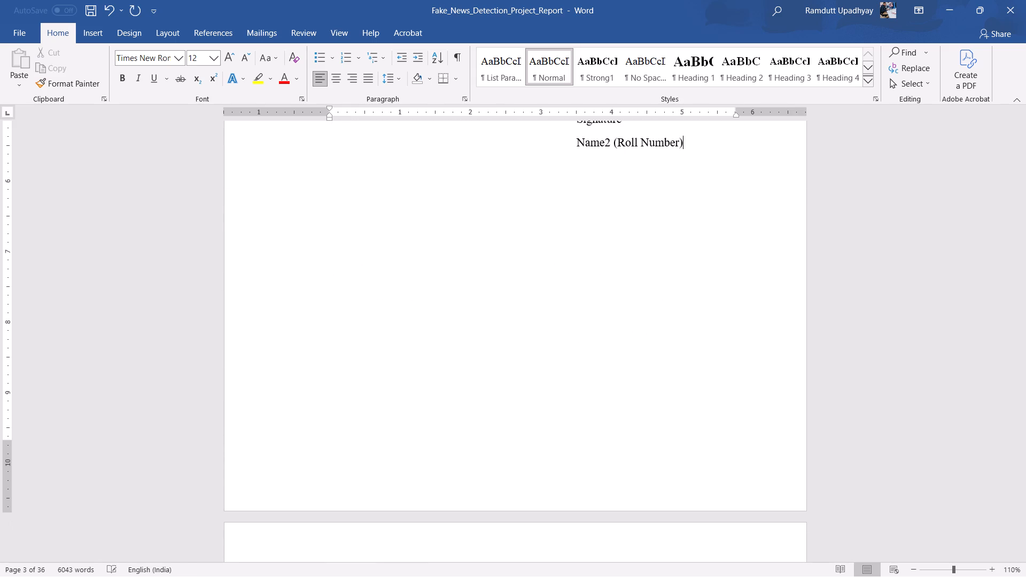
Remove the blank page between the declaration page and the ACKNOWLEDGEMENT page.
{"action": "scroll", "coordinate": [578, 493], "scroll_direction": "down", "scroll_amount": 5}
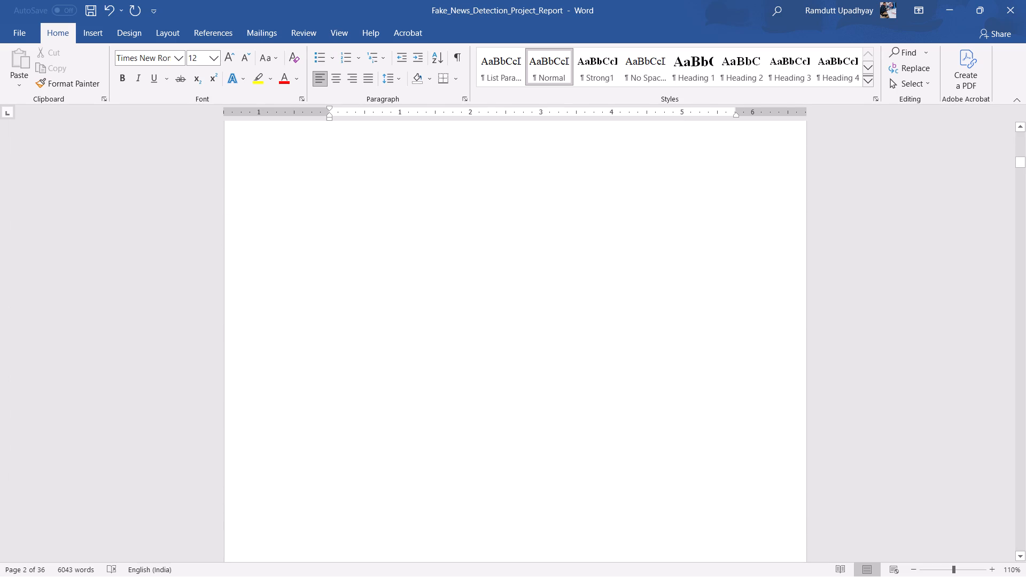
{"action": "scroll", "coordinate": [578, 493], "scroll_direction": "down", "scroll_amount": 1}
{"action": "scroll", "coordinate": [577, 493], "scroll_direction": "down", "scroll_amount": 4, "text": "ctrl"}
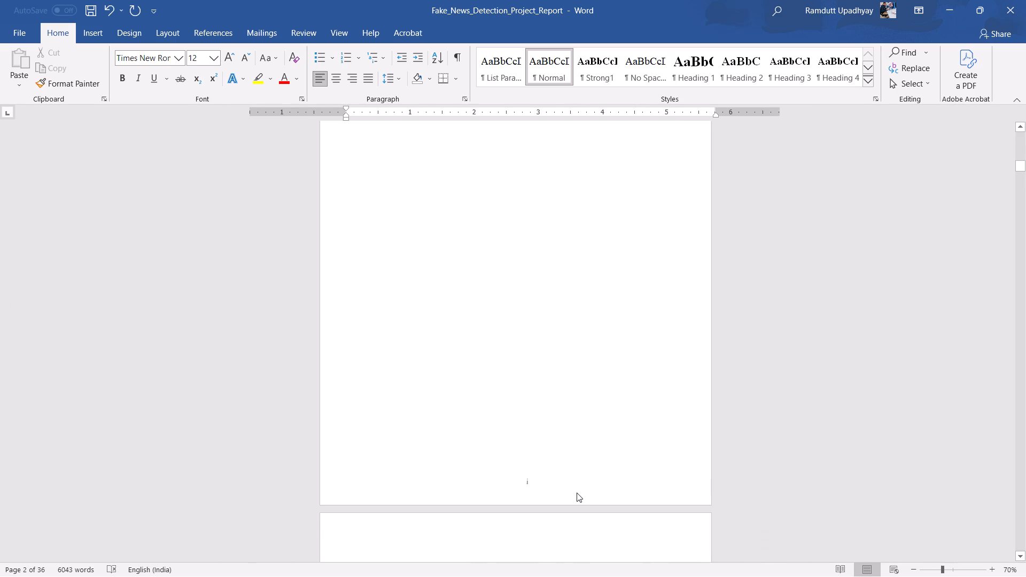
{"action": "left_click", "coordinate": [349, 389]}
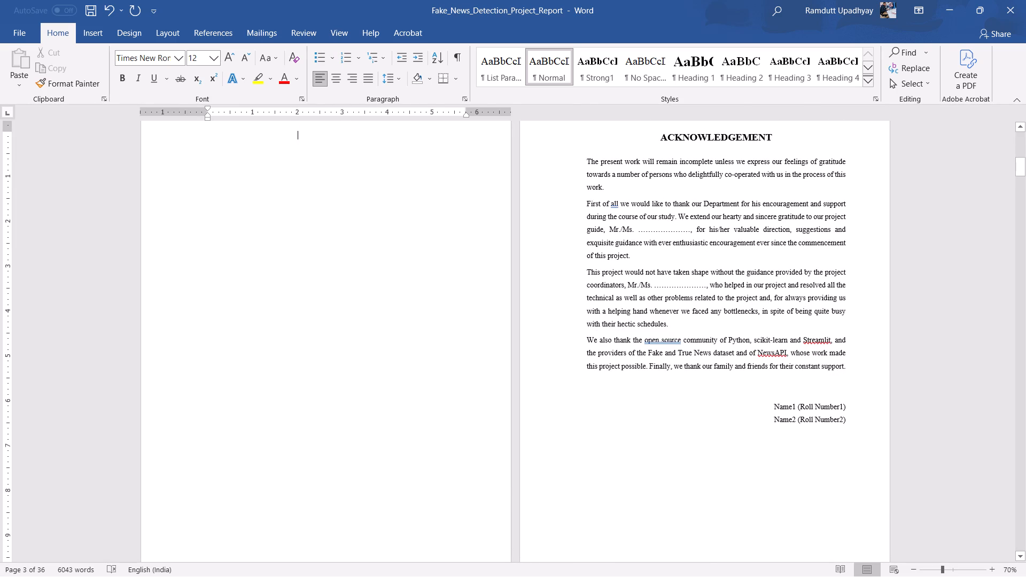
{"action": "key", "text": "Delete"}
{"action": "scroll", "coordinate": [349, 389], "scroll_direction": "up", "scroll_amount": 1}
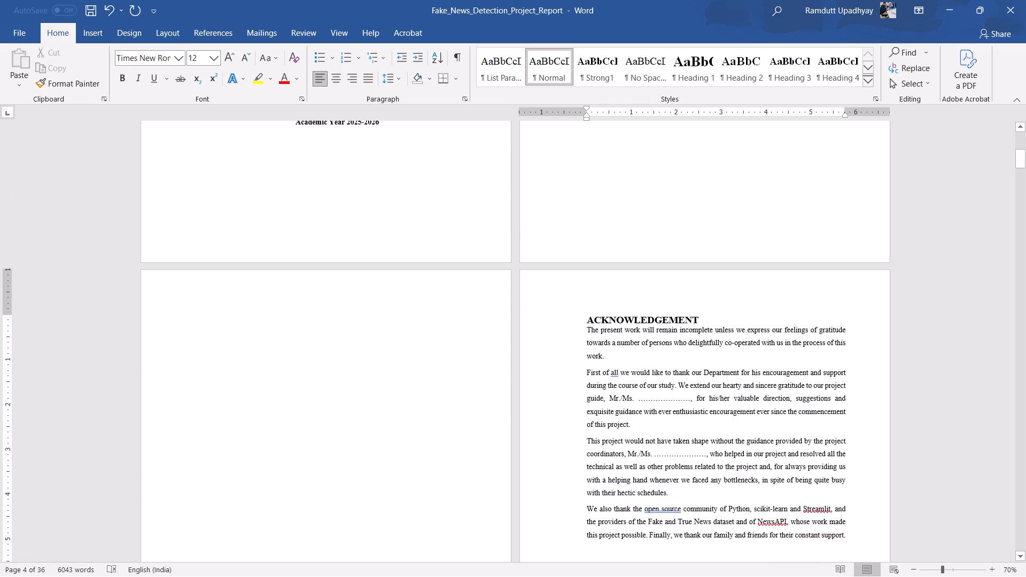
{"action": "scroll", "coordinate": [279, 393], "scroll_direction": "right", "scroll_amount": 1}
{"action": "scroll", "coordinate": [279, 393], "scroll_direction": "up", "scroll_amount": 1}
{"action": "scroll", "coordinate": [279, 393], "scroll_direction": "right", "scroll_amount": 1}
{"action": "scroll", "coordinate": [279, 393], "scroll_direction": "up", "scroll_amount": 1}
{"action": "scroll", "coordinate": [279, 393], "scroll_direction": "right", "scroll_amount": 1}
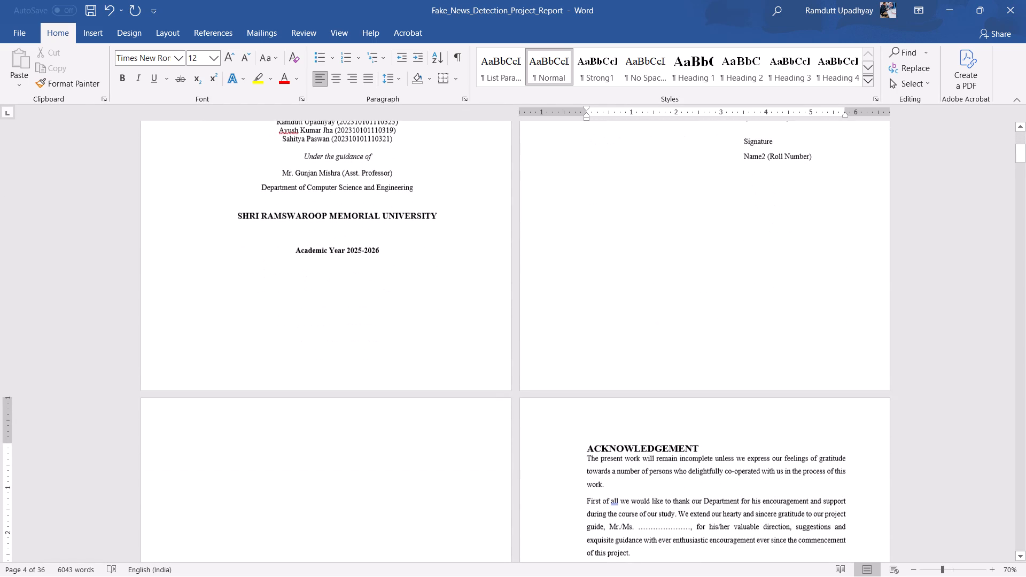
{"action": "left_click", "coordinate": [270, 464]}
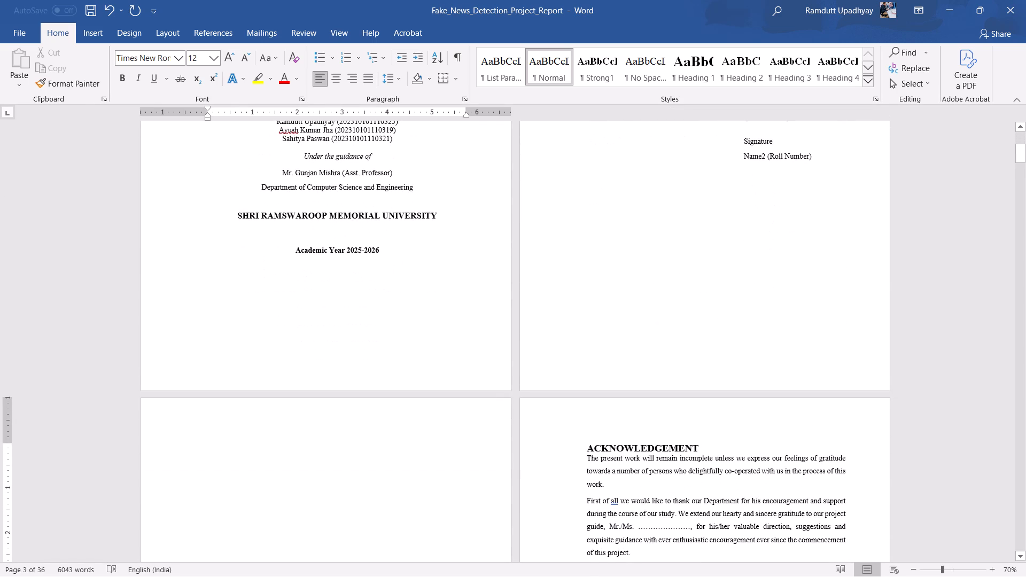
{"action": "left_click", "coordinate": [270, 464]}
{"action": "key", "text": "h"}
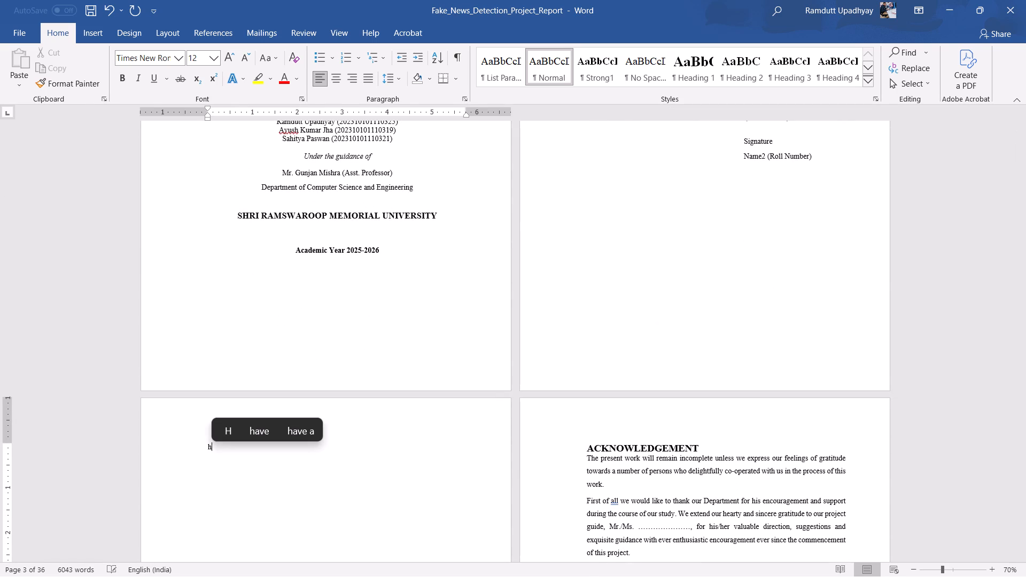
{"action": "key", "text": "Delete"}
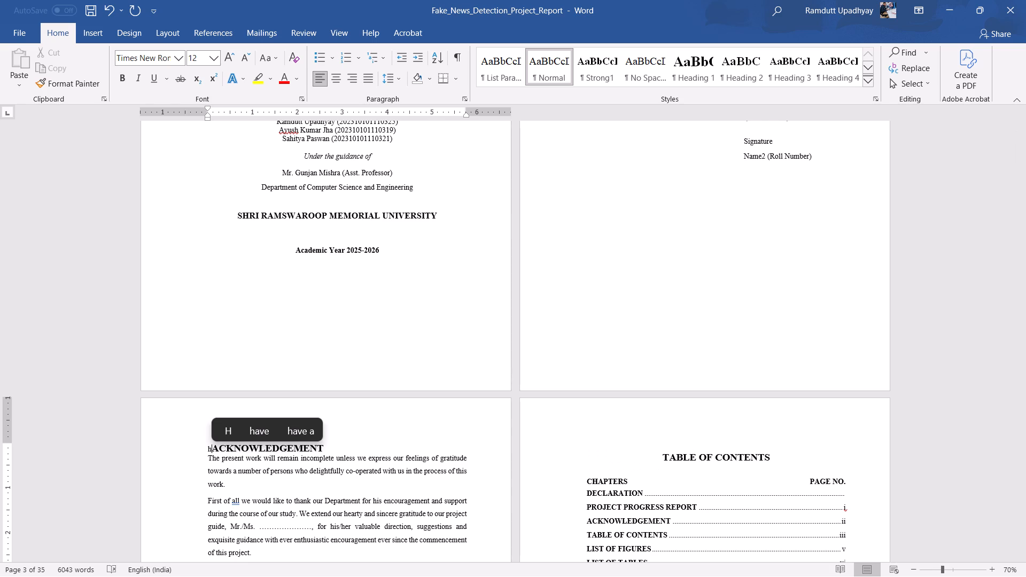
{"action": "key", "text": "BackSpace"}
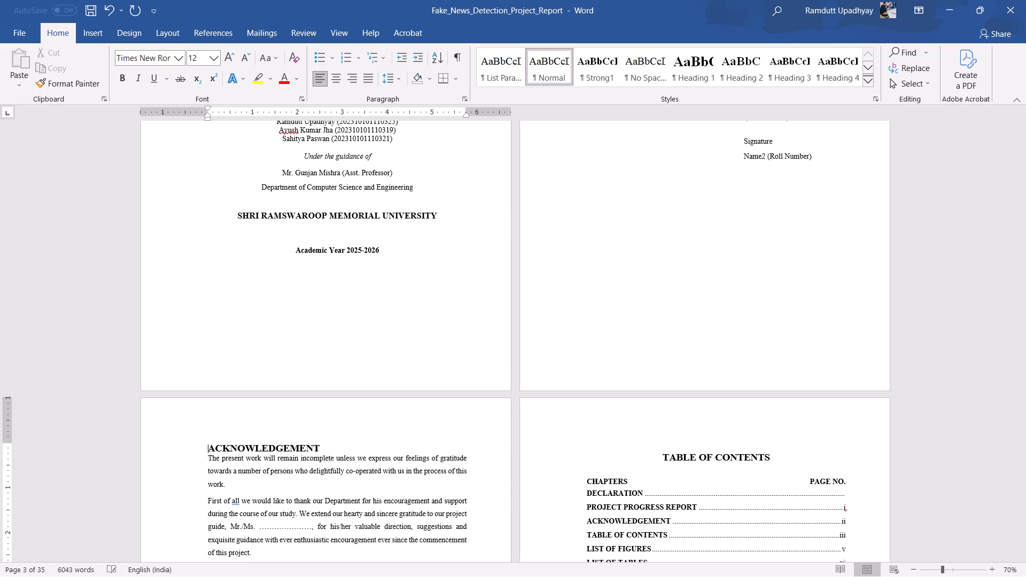
Review the title, declaration and acknowledgement pages for layout, blank space and remaining placeholders.
{"action": "scroll", "coordinate": [245, 407], "scroll_direction": "down", "scroll_amount": 1}
{"action": "scroll", "coordinate": [245, 407], "scroll_direction": "up", "scroll_amount": 1, "text": "ctrl"}
{"action": "scroll", "coordinate": [245, 407], "scroll_direction": "down", "scroll_amount": 1, "text": "ctrl"}
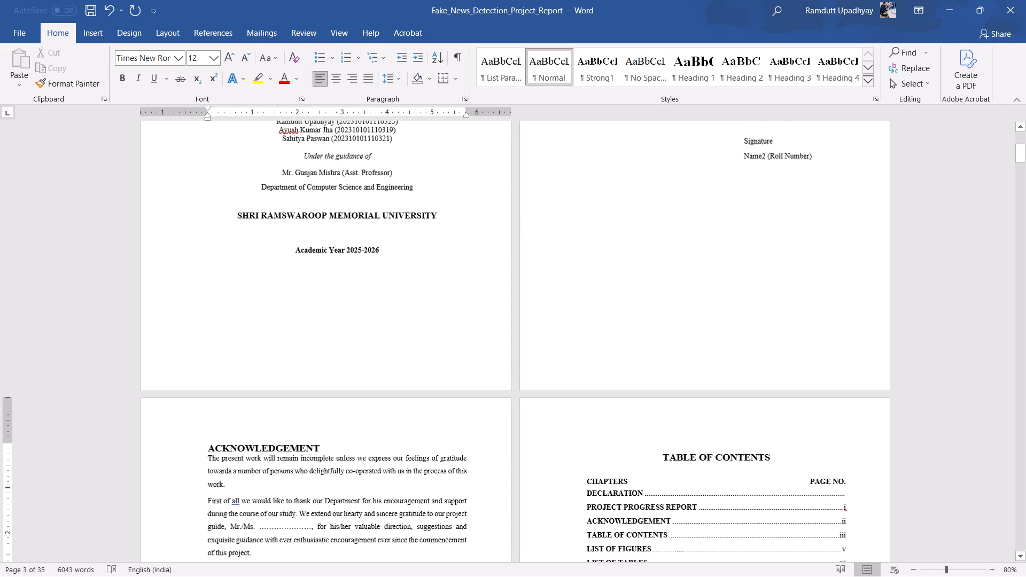
{"action": "scroll", "coordinate": [245, 407], "scroll_direction": "left", "scroll_amount": 1}
{"action": "scroll", "coordinate": [245, 407], "scroll_direction": "up", "scroll_amount": 1, "text": "ctrl"}
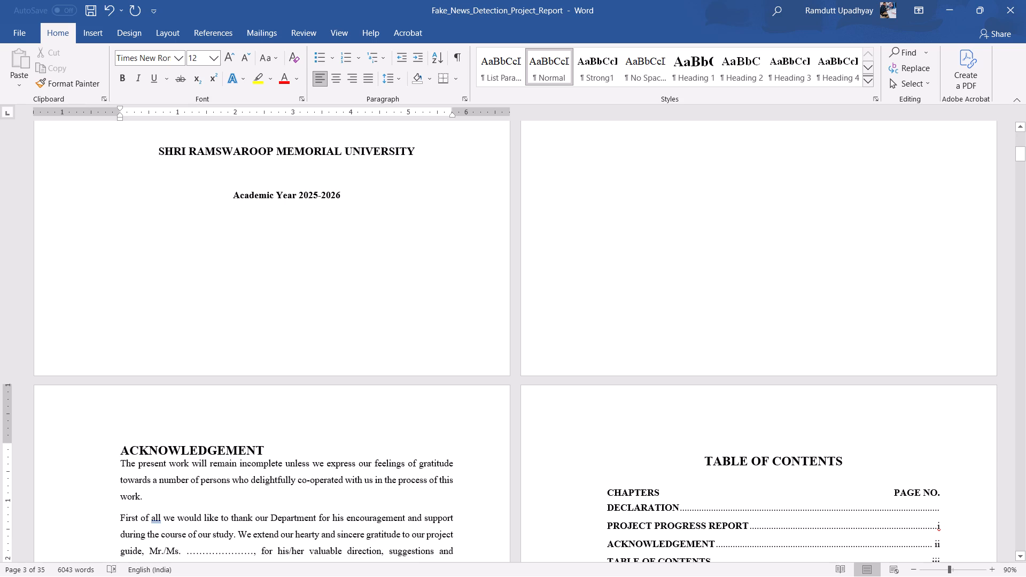
{"action": "scroll", "coordinate": [215, 404], "scroll_direction": "up", "scroll_amount": 6}
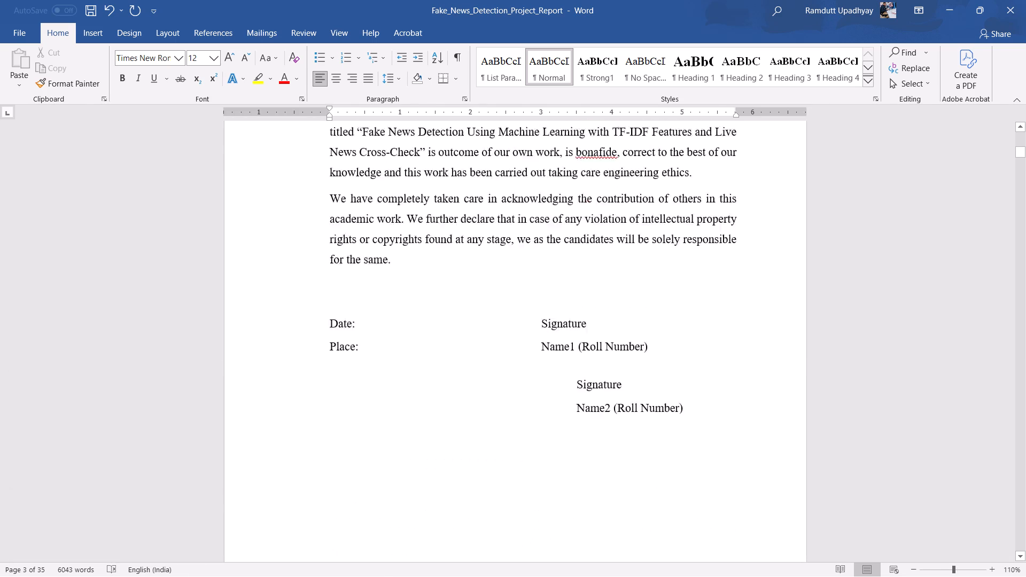
{"action": "scroll", "coordinate": [215, 404], "scroll_direction": "up", "scroll_amount": 1}
{"action": "scroll", "coordinate": [215, 404], "scroll_direction": "down", "scroll_amount": 2, "text": "ctrl"}
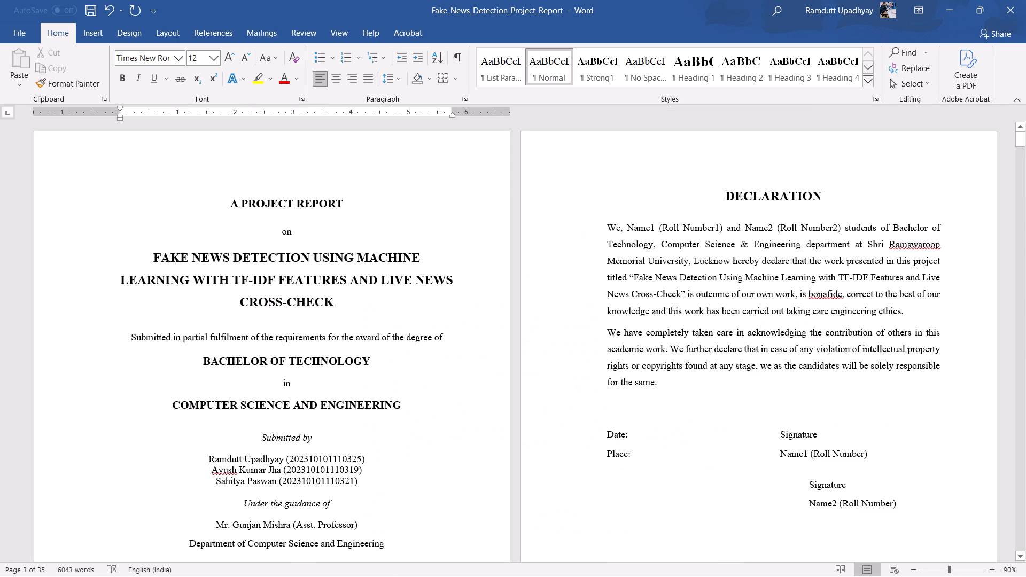
{"action": "scroll", "coordinate": [242, 376], "scroll_direction": "up", "scroll_amount": 2}
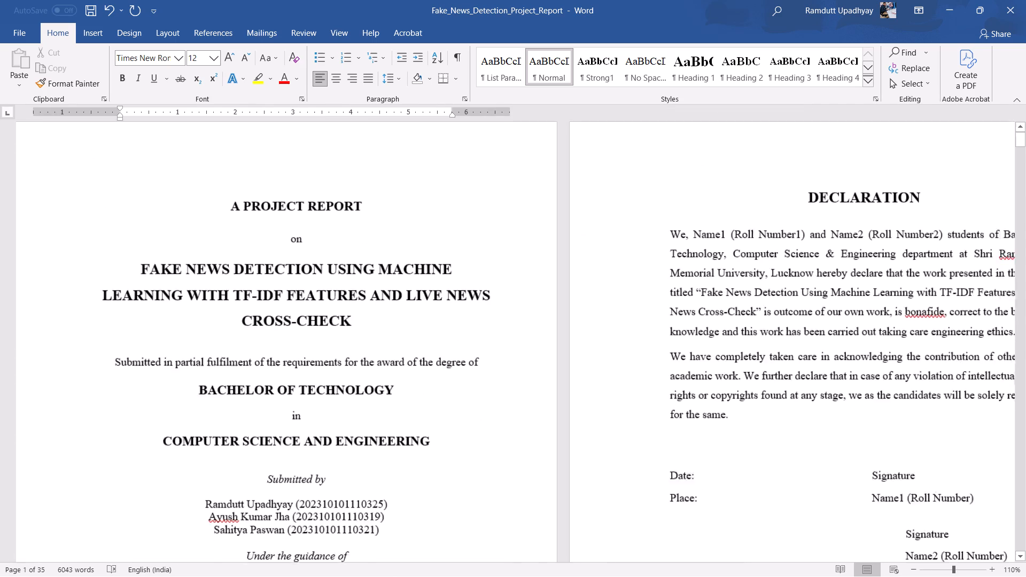
{"action": "scroll", "coordinate": [242, 376], "scroll_direction": "up", "scroll_amount": 1}
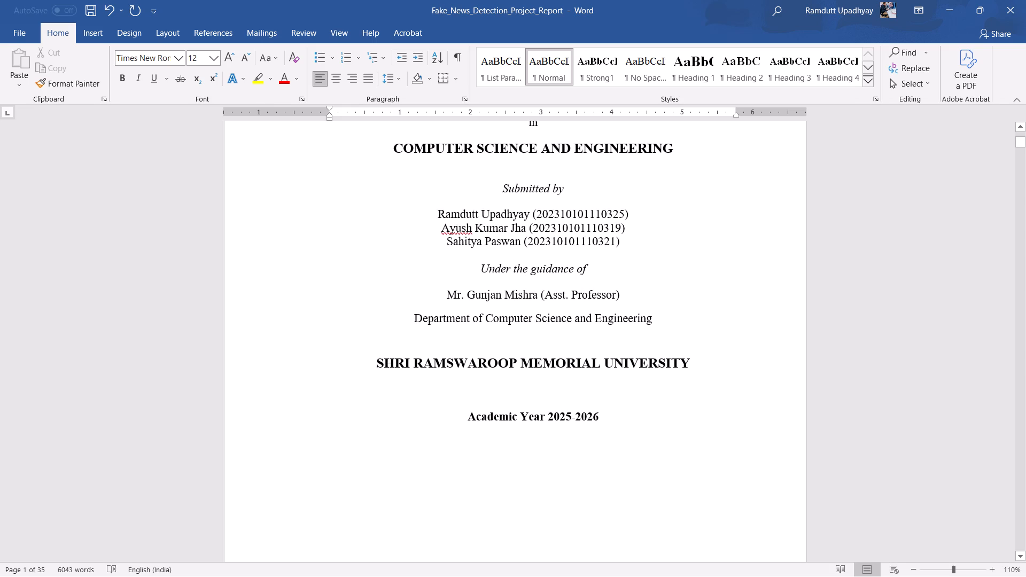
{"action": "scroll", "coordinate": [242, 376], "scroll_direction": "down", "scroll_amount": 6}
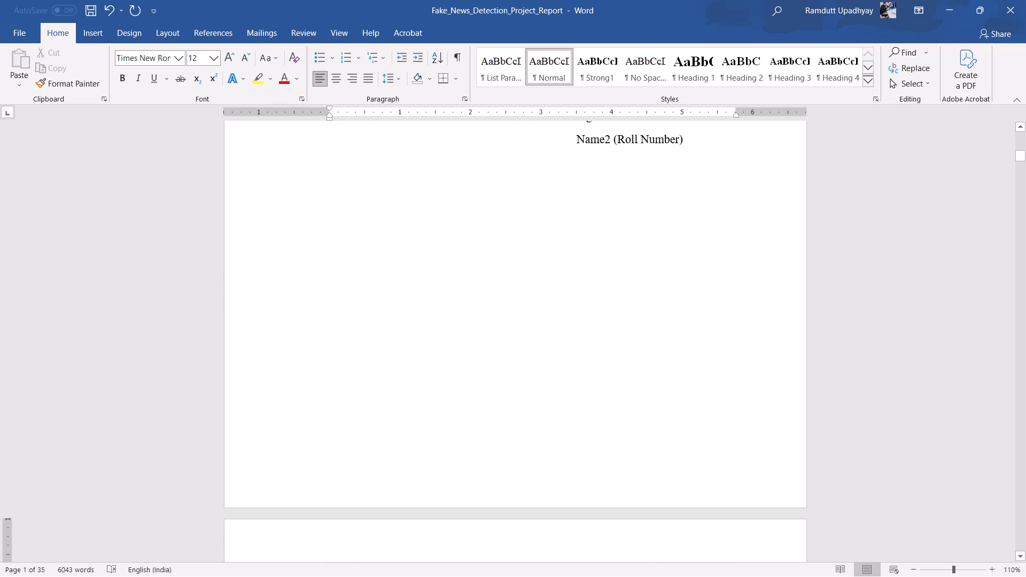
{"action": "scroll", "coordinate": [242, 376], "scroll_direction": "down", "scroll_amount": 3}
{"action": "scroll", "coordinate": [242, 376], "scroll_direction": "up", "scroll_amount": 1}
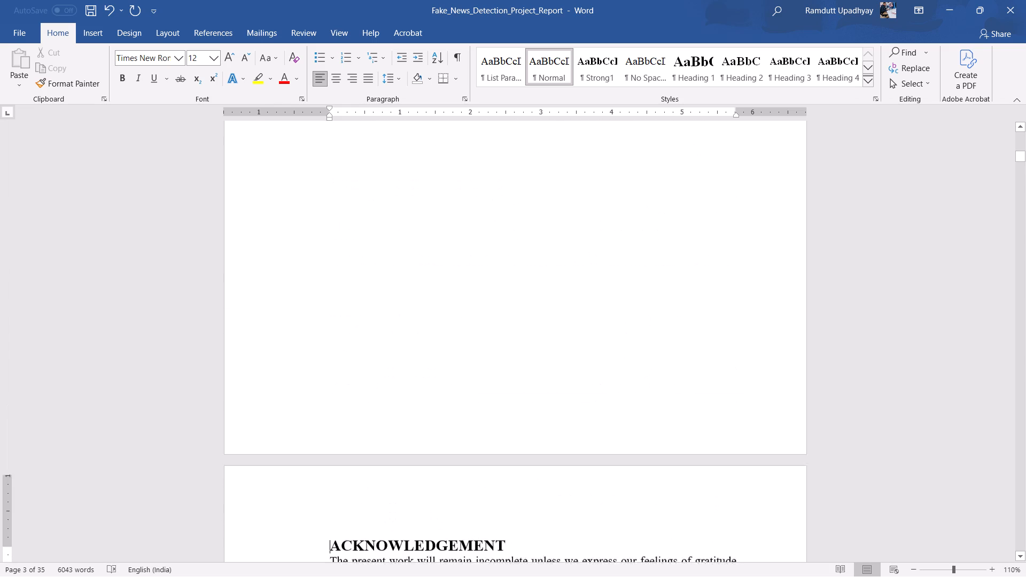
{"action": "scroll", "coordinate": [242, 376], "scroll_direction": "up", "scroll_amount": 1}
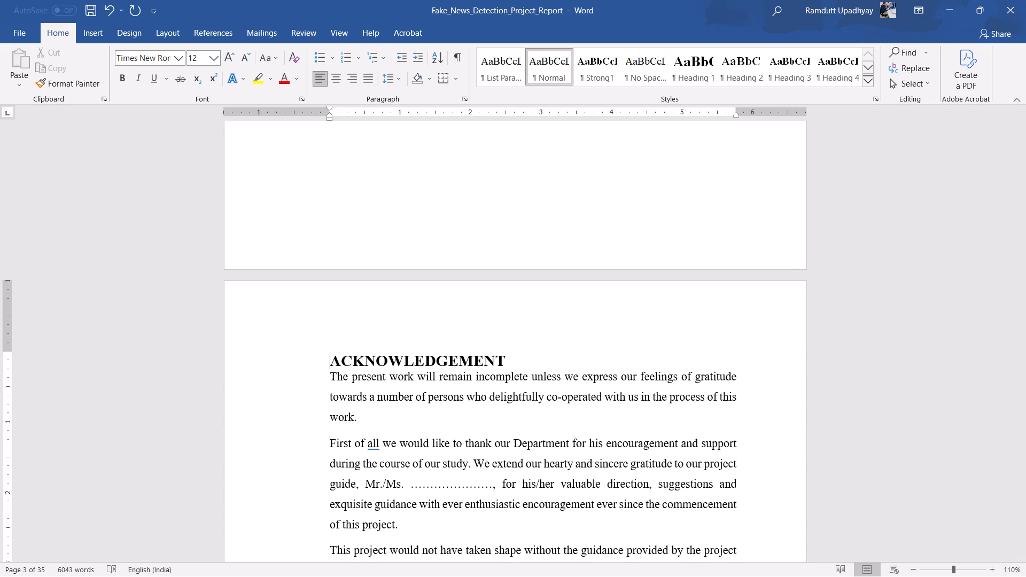
{"action": "scroll", "coordinate": [242, 376], "scroll_direction": "up", "scroll_amount": 4}
{"action": "scroll", "coordinate": [242, 376], "scroll_direction": "down", "scroll_amount": 4}
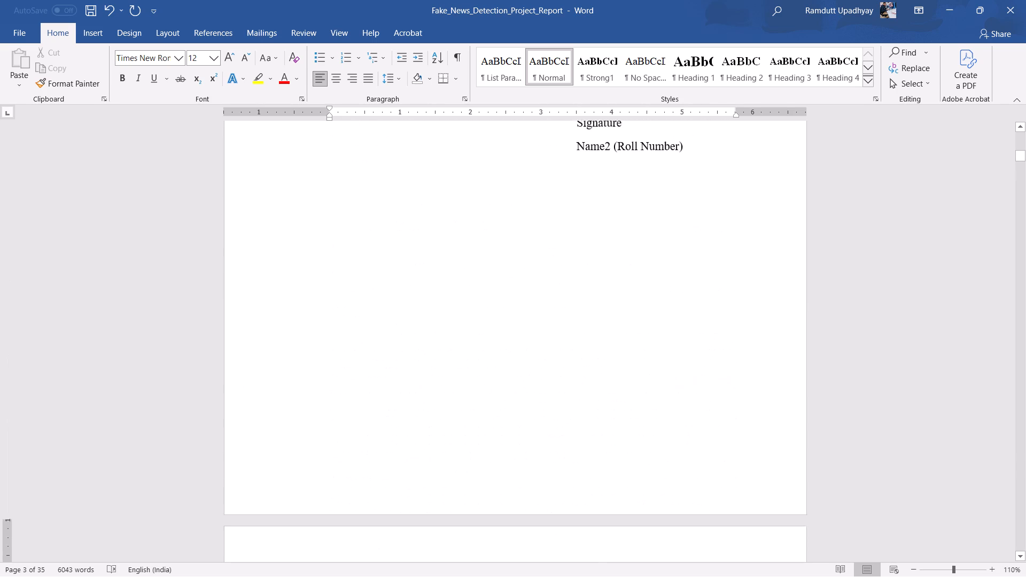
{"action": "scroll", "coordinate": [242, 376], "scroll_direction": "down", "scroll_amount": 1}
{"action": "scroll", "coordinate": [372, 377], "scroll_direction": "up", "scroll_amount": 1}
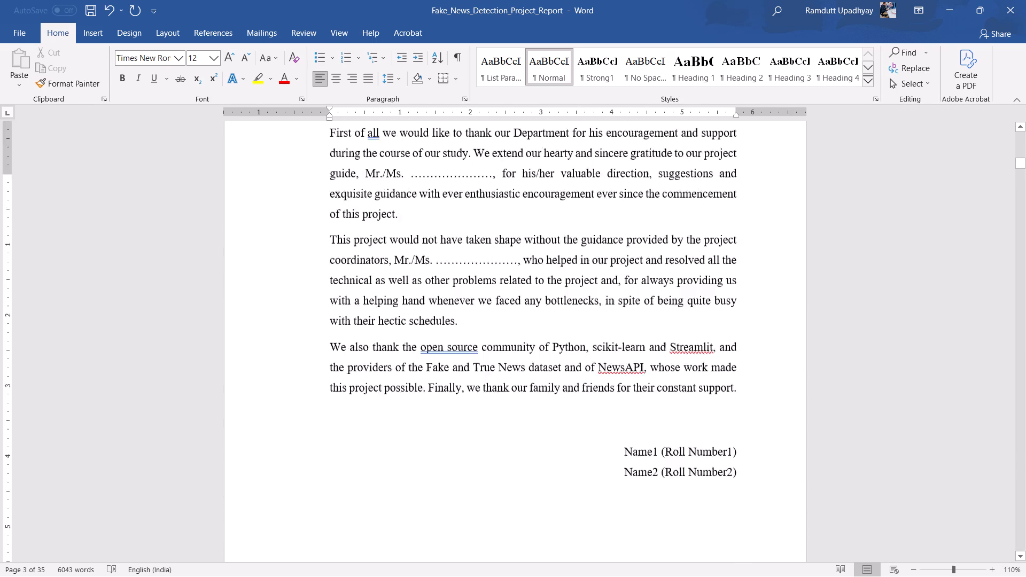
Separate the ACKNOWLEDGEMENT heading from its first paragraph with an empty line and centre the heading.
{"action": "scroll", "coordinate": [372, 377], "scroll_direction": "up", "scroll_amount": 1}
{"action": "left_click", "coordinate": [515, 288]}
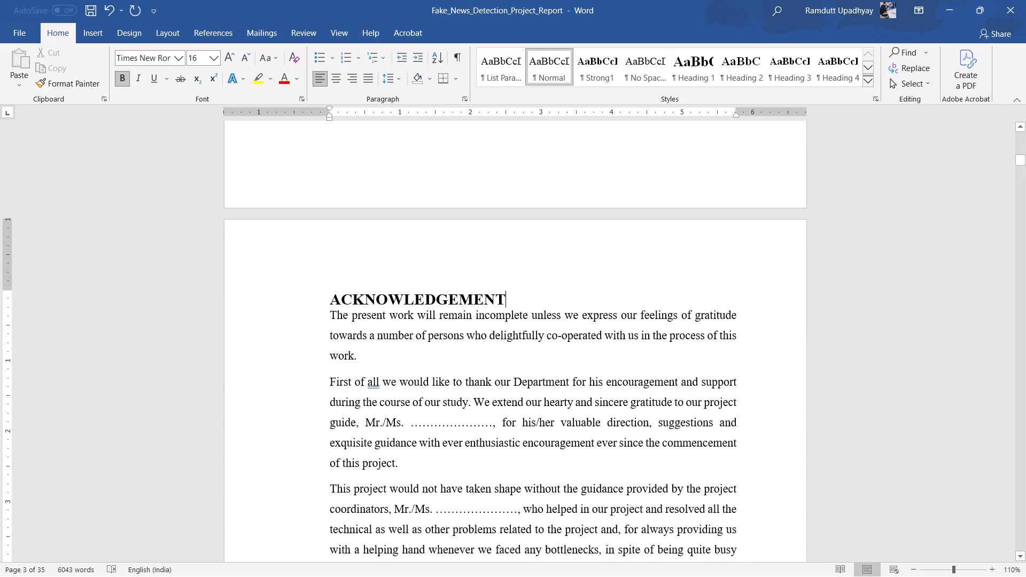
{"action": "key", "text": "Return"}
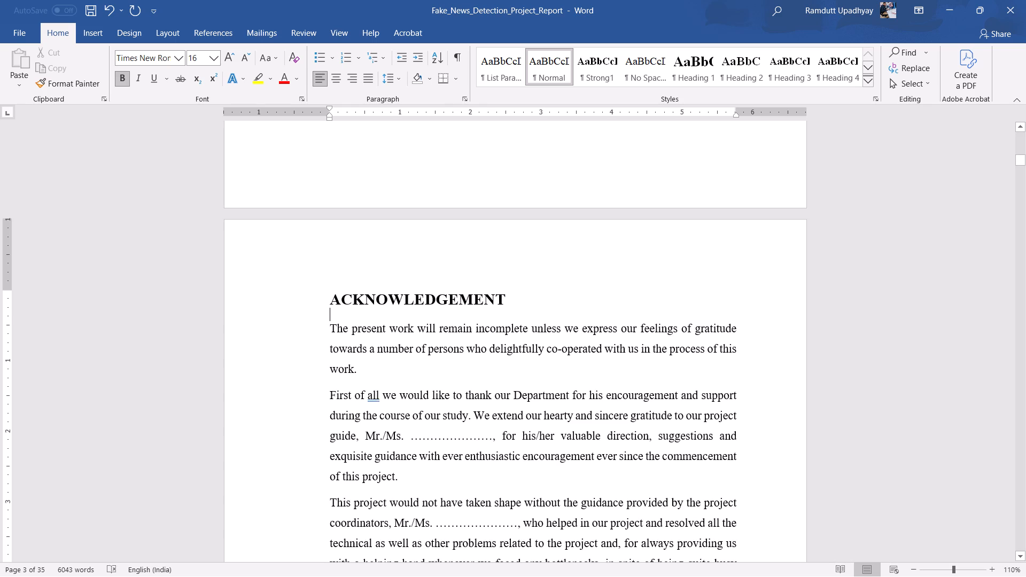
{"action": "left_click", "coordinate": [331, 303]}
{"action": "left_click", "coordinate": [336, 84]}
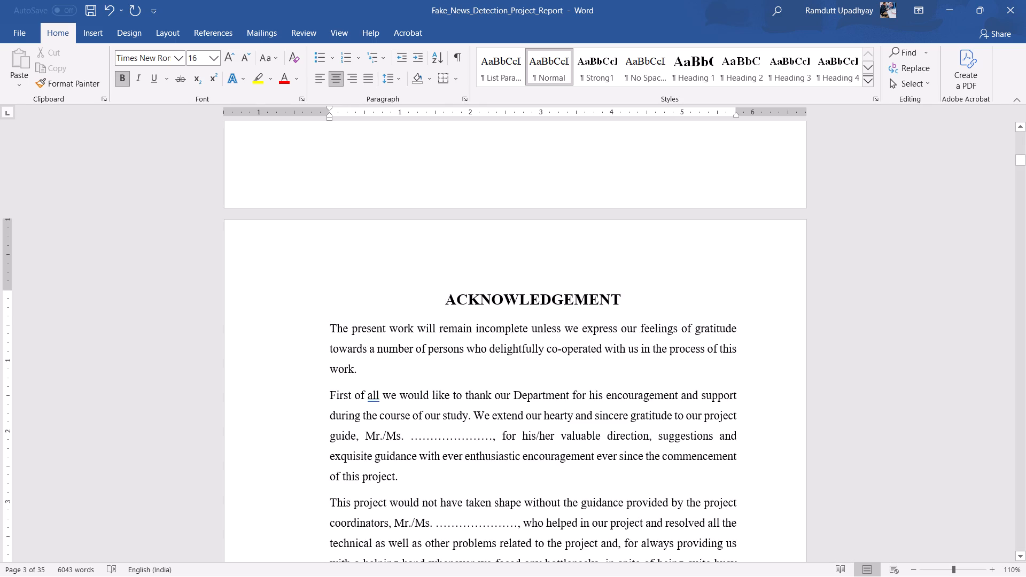
Replace the "Mr./Ms." and dotted project guide placeholder in the second acknowledgement paragraph with "Mr." and the guide's name.
{"action": "scroll", "coordinate": [389, 328], "scroll_direction": "down", "scroll_amount": 2}
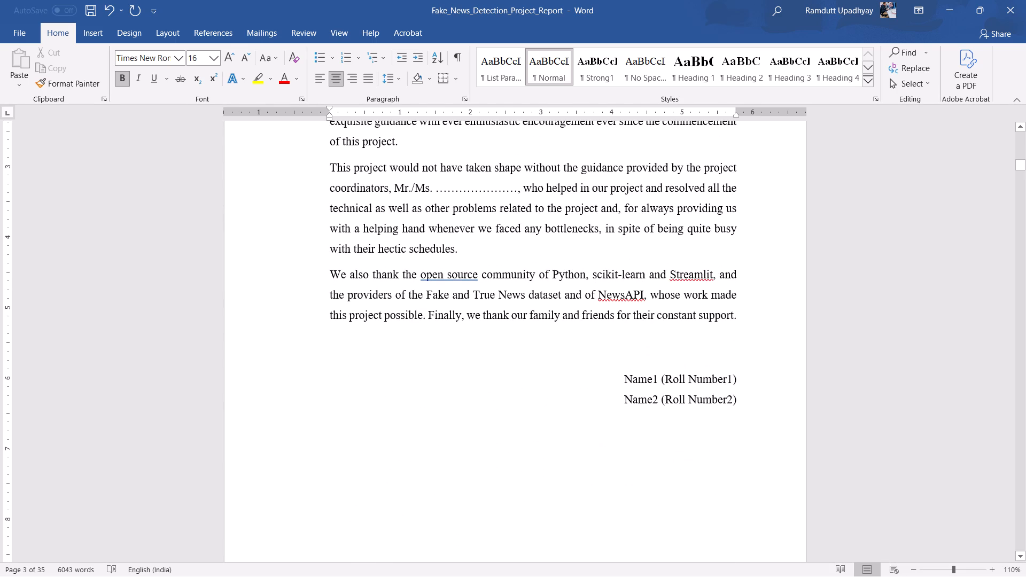
{"action": "scroll", "coordinate": [617, 313], "scroll_direction": "up", "scroll_amount": 1}
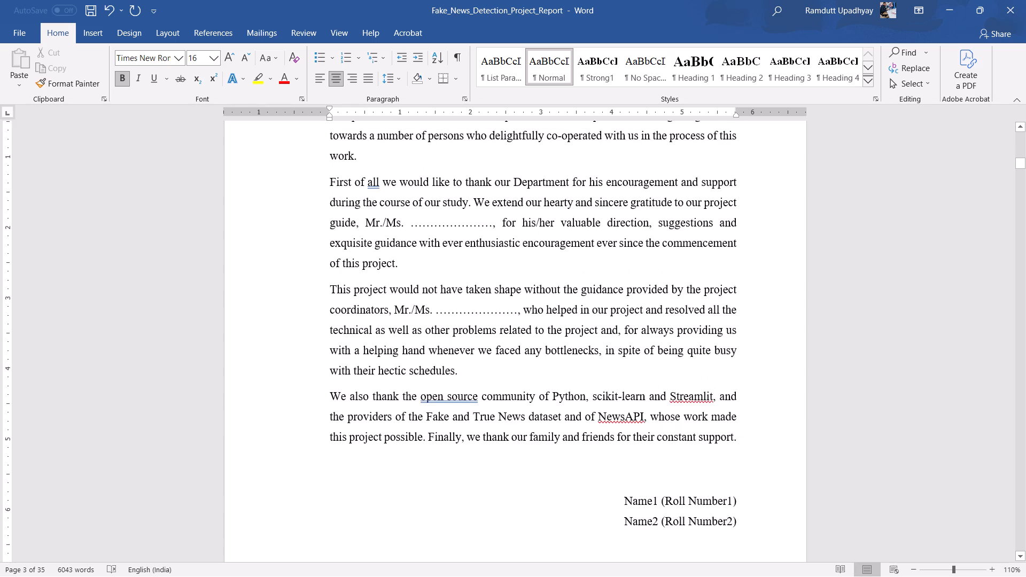
{"action": "scroll", "coordinate": [617, 313], "scroll_direction": "up", "scroll_amount": 1}
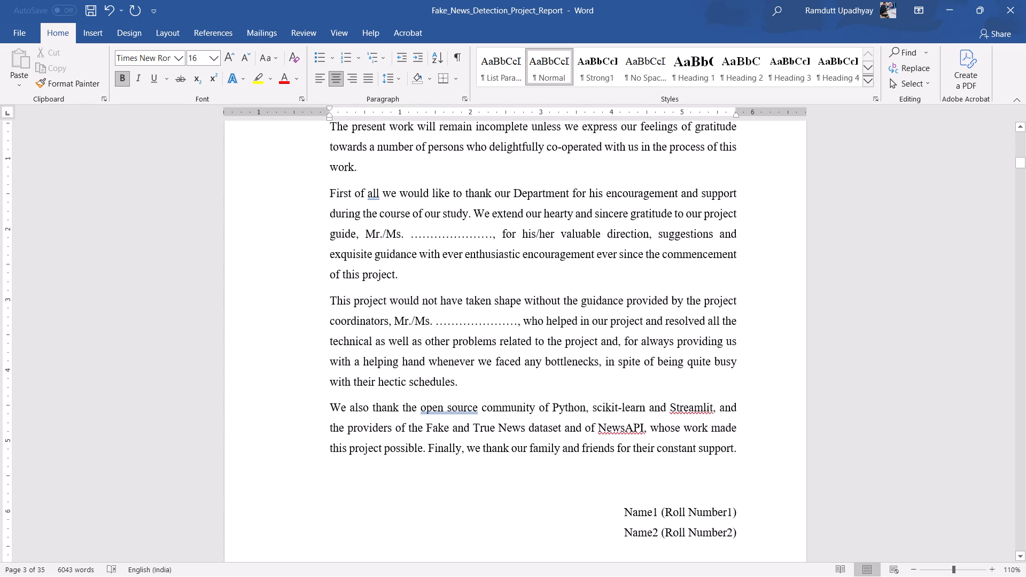
{"action": "left_click", "coordinate": [496, 236]}
{"action": "key", "text": "Left"}
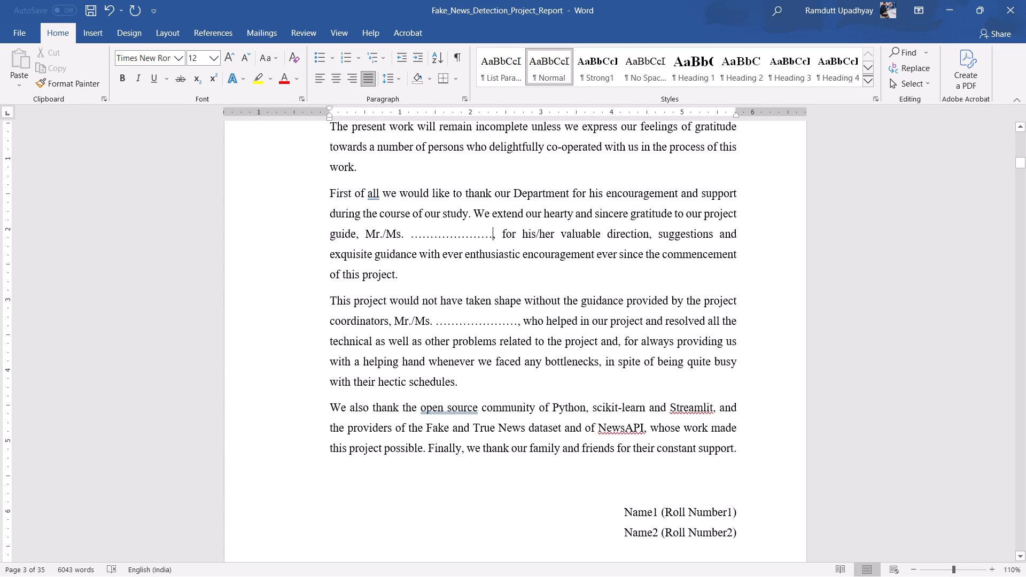
{"action": "key", "text": "BackSpace"}
{"action": "key", "text": "BackSpace"}
{"action": "key", "text": "BackSpace"}
{"action": "key", "text": "BackSpace"}
{"action": "key", "text": "BackSpace"}
{"action": "key", "text": "BackSpace"}
{"action": "key", "text": "BackSpace"}
{"action": "key", "text": "BackSpace"}
{"action": "key", "text": "BackSpace"}
{"action": "key", "text": "BackSpace"}
{"action": "key", "text": "BackSpace"}
{"action": "key", "text": "BackSpace"}
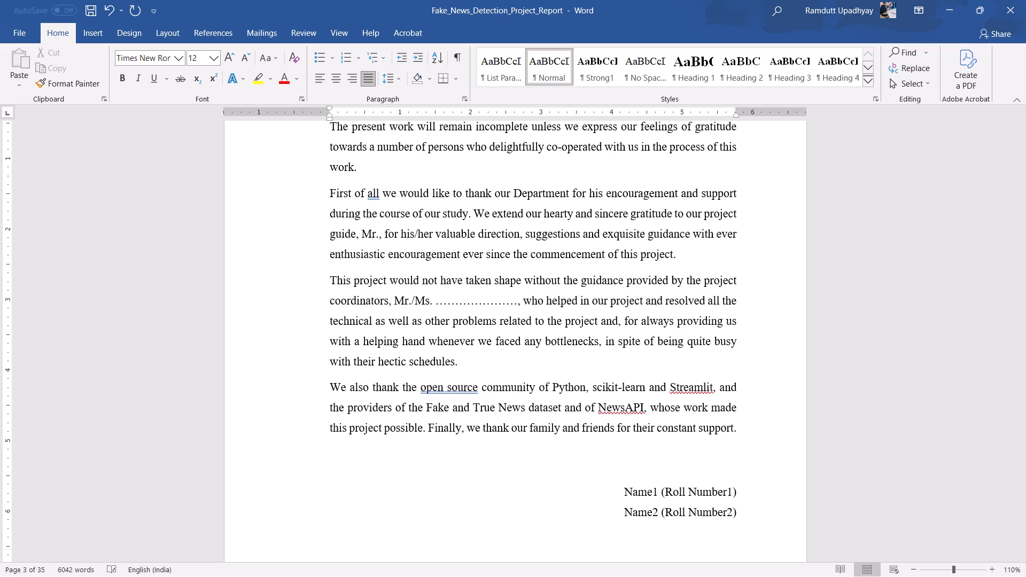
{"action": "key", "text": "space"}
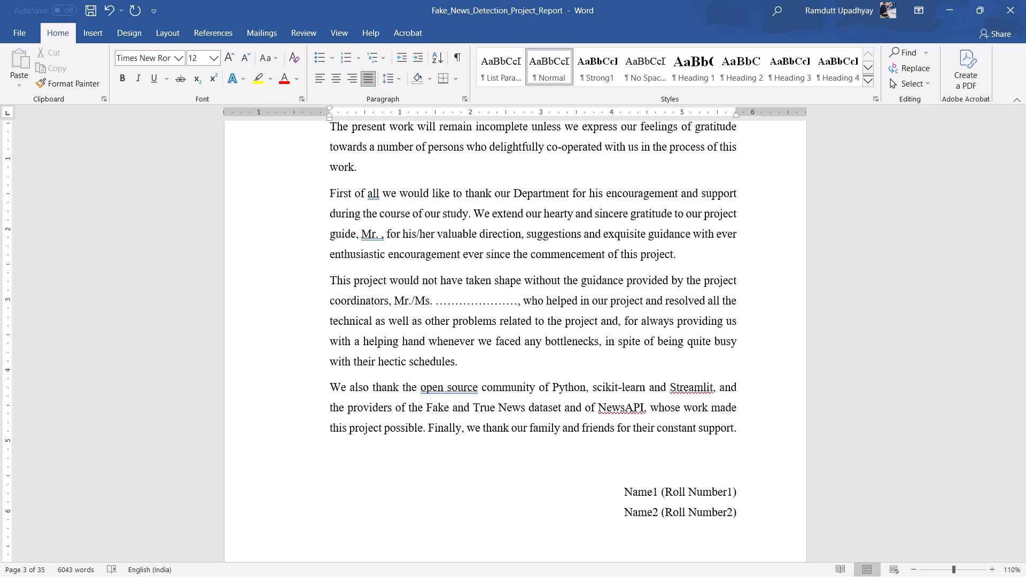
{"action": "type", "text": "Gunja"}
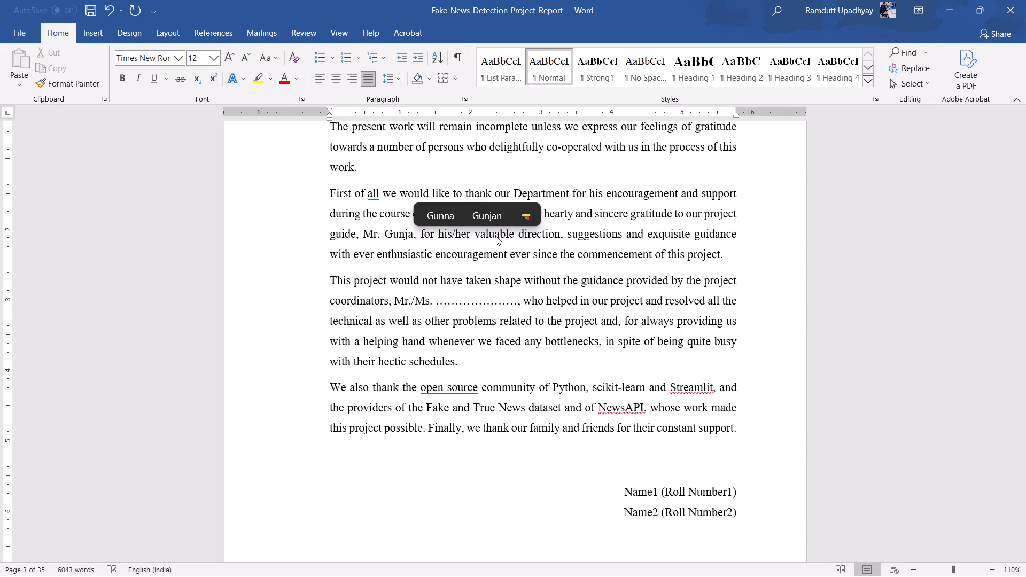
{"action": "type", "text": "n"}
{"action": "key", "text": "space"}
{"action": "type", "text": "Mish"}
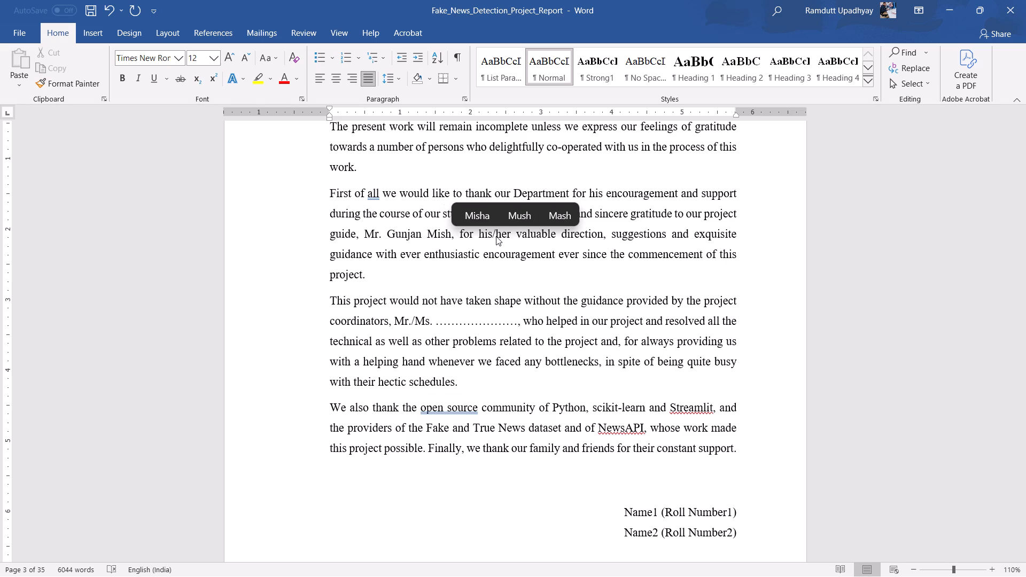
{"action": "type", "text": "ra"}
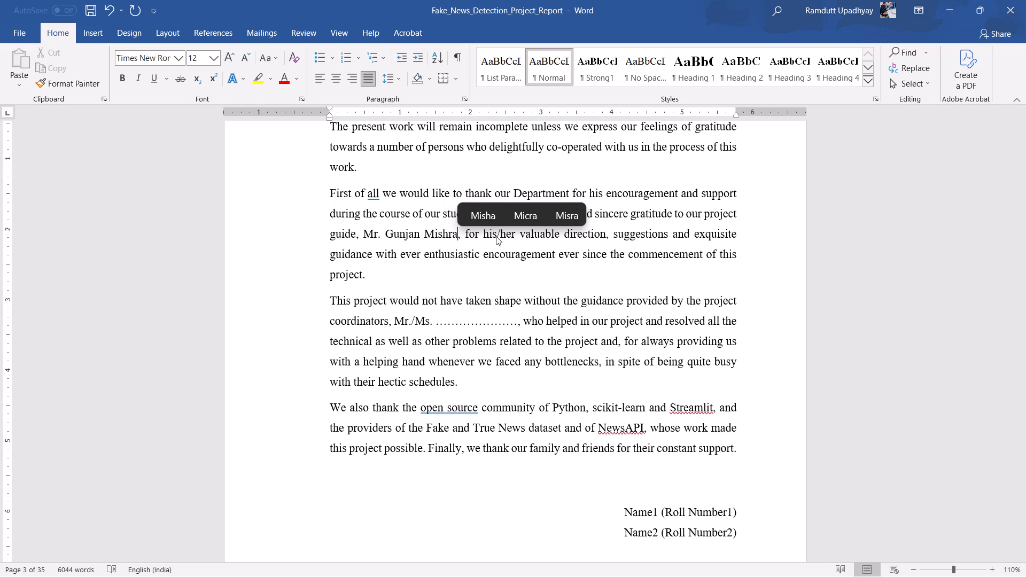
Replace the "Mr./Ms." and dotted project coordinator placeholder in the third acknowledgement paragraph with "Mr." and the same name as the guide's.
{"action": "scroll", "coordinate": [496, 236], "scroll_direction": "up", "scroll_amount": 2}
{"action": "scroll", "coordinate": [416, 281], "scroll_direction": "right", "scroll_amount": 1}
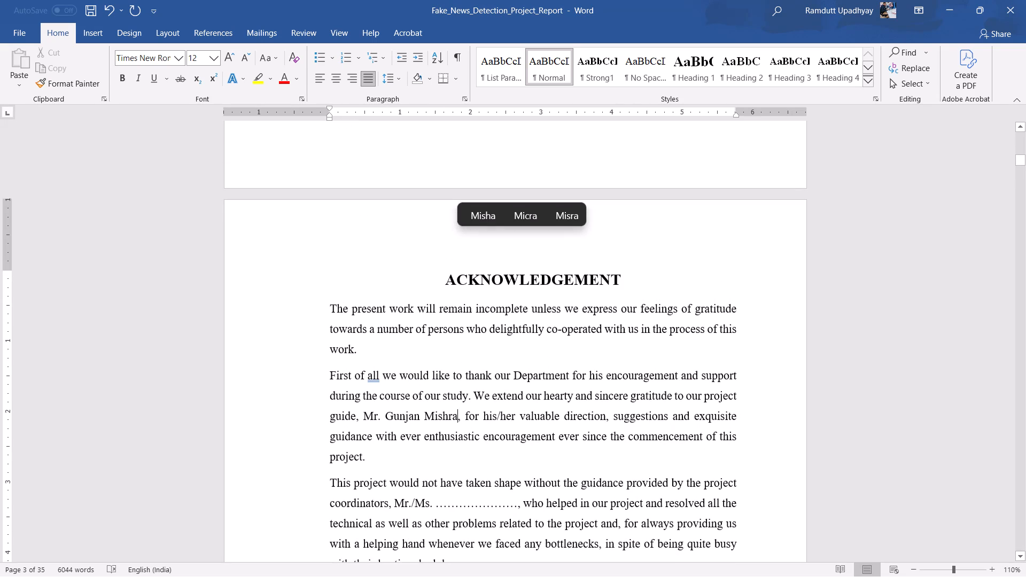
{"action": "scroll", "coordinate": [416, 281], "scroll_direction": "right", "scroll_amount": 1}
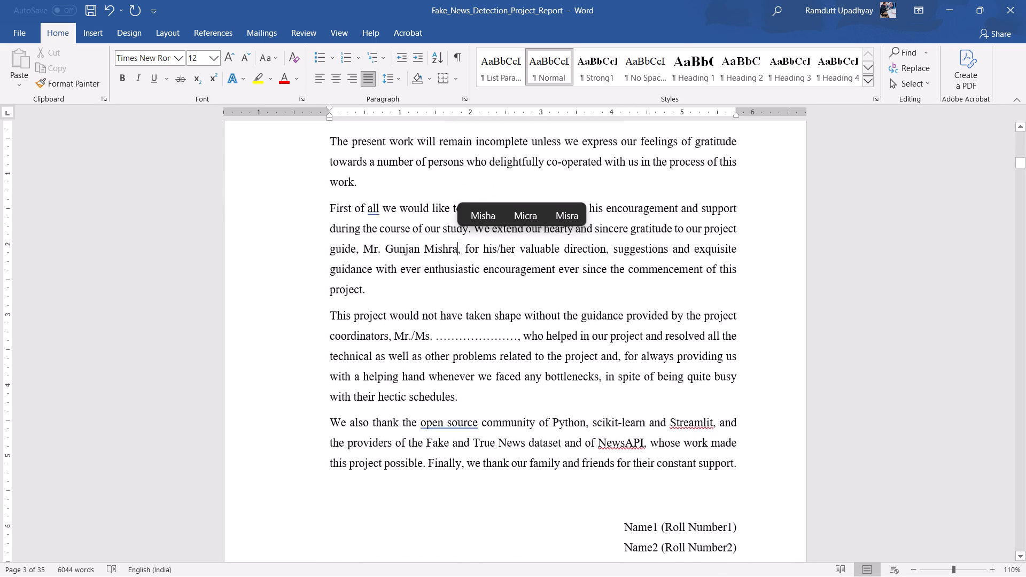
{"action": "scroll", "coordinate": [416, 281], "scroll_direction": "up", "scroll_amount": 1}
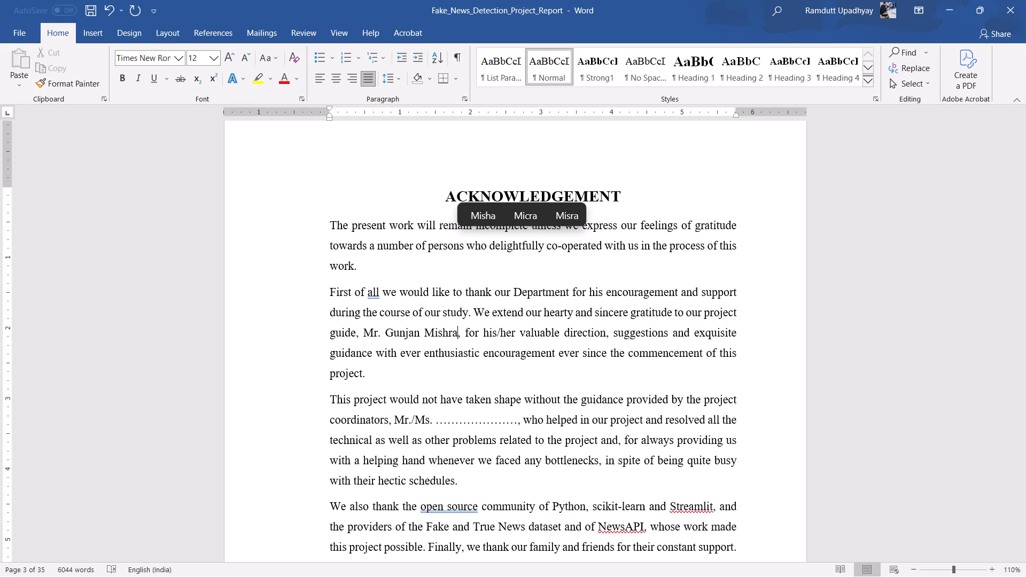
{"action": "scroll", "coordinate": [416, 281], "scroll_direction": "down", "scroll_amount": 1}
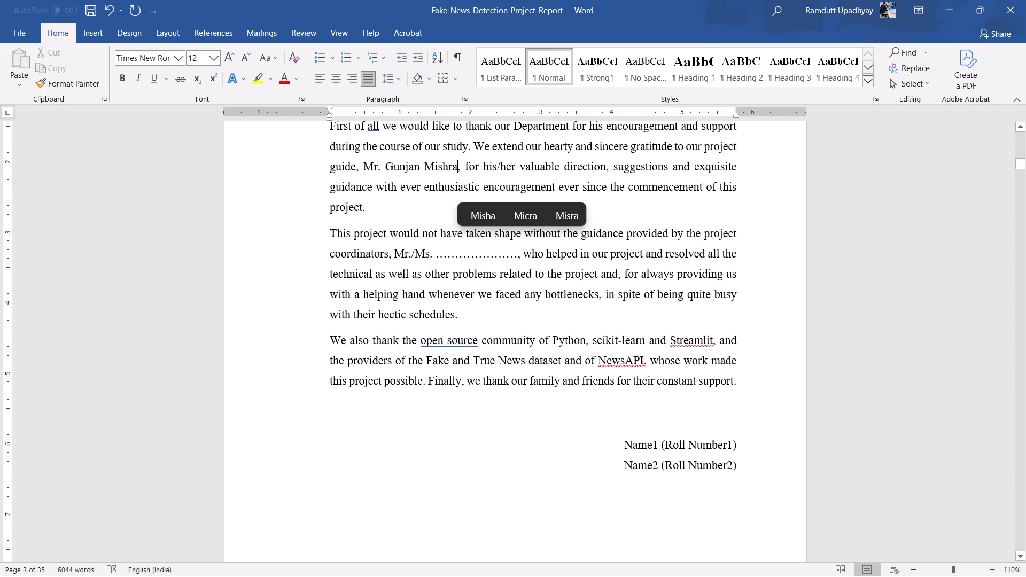
{"action": "left_click", "coordinate": [516, 255]}
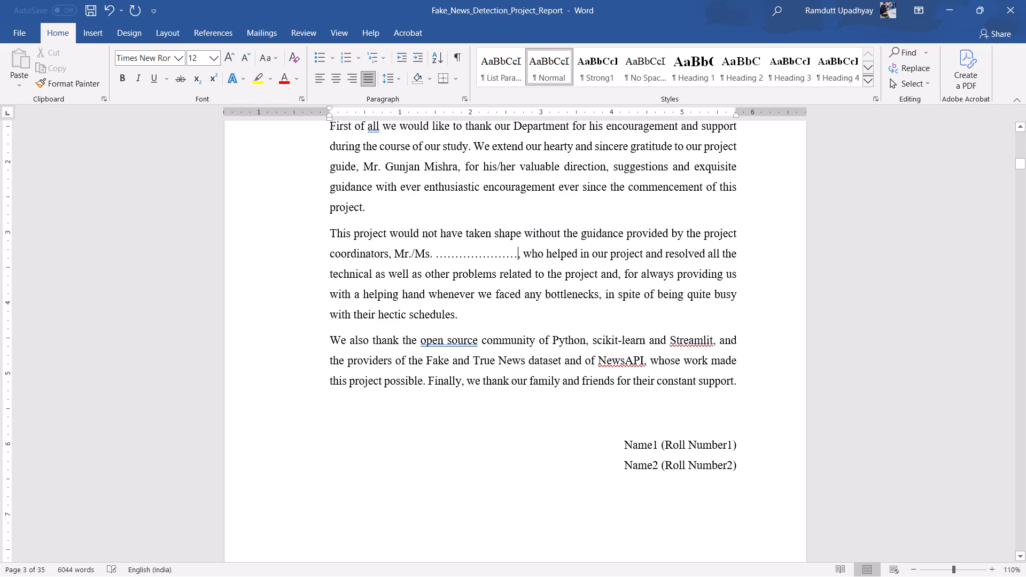
{"action": "key", "text": "BackSpace"}
{"action": "key", "text": "BackSpace"}
{"action": "key", "text": "BackSpace"}
{"action": "key", "text": "BackSpace"}
{"action": "key", "text": "BackSpace"}
{"action": "key", "text": "BackSpace"}
{"action": "key", "text": "BackSpace"}
{"action": "key", "text": "BackSpace"}
{"action": "key", "text": "BackSpace"}
{"action": "key", "text": "BackSpace"}
{"action": "key", "text": "BackSpace"}
{"action": "key", "text": "BackSpace"}
{"action": "key", "text": "BackSpace"}
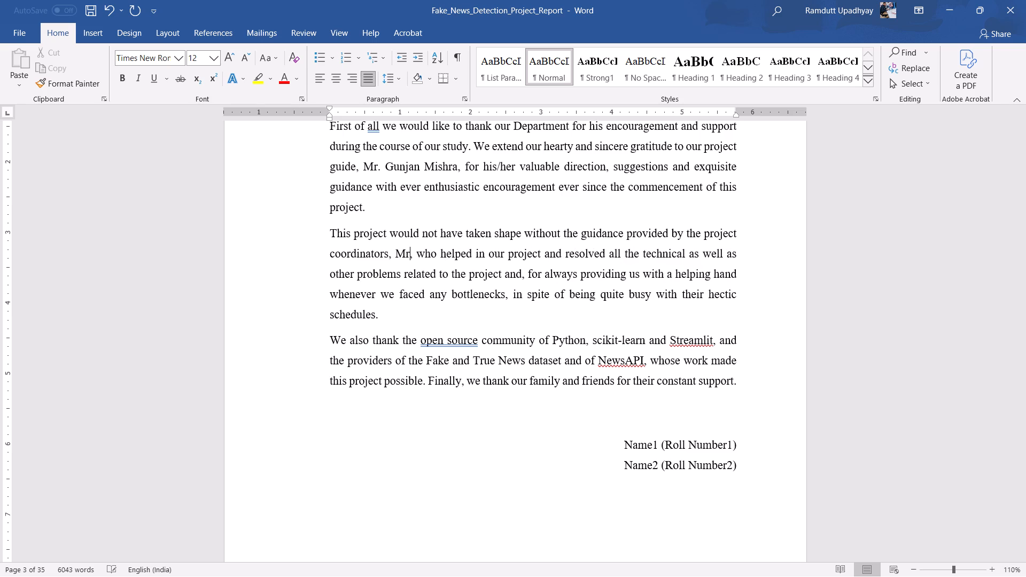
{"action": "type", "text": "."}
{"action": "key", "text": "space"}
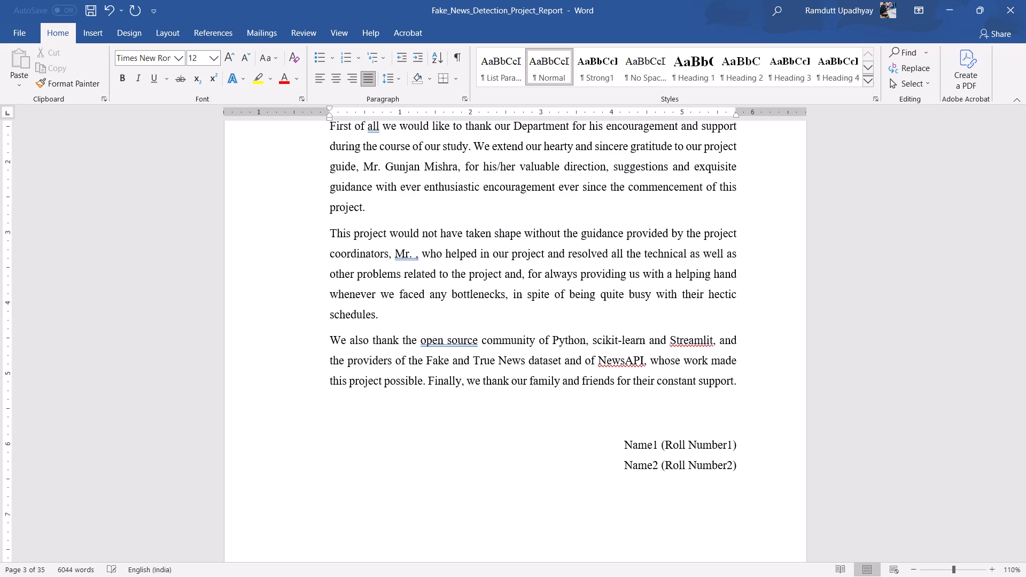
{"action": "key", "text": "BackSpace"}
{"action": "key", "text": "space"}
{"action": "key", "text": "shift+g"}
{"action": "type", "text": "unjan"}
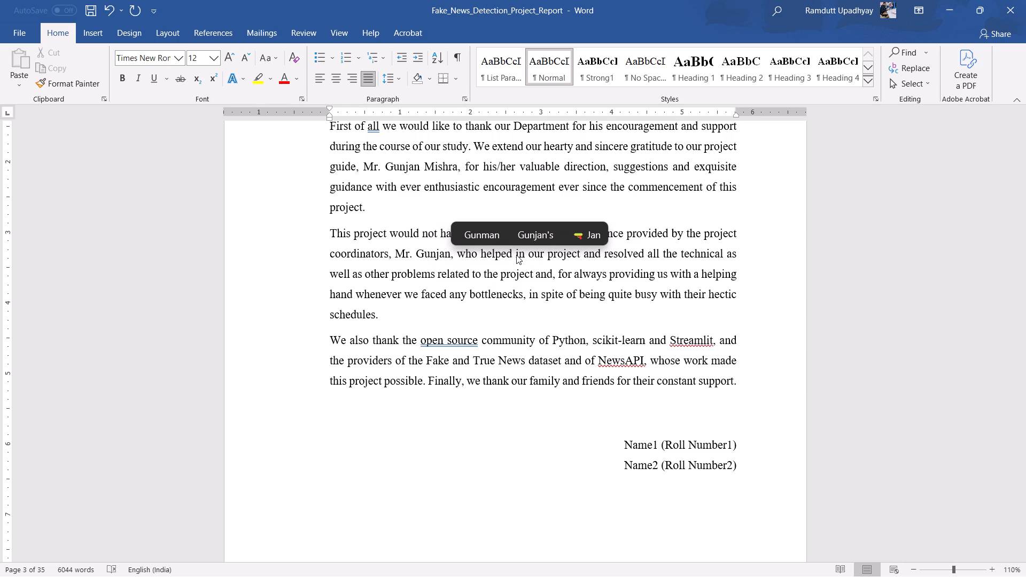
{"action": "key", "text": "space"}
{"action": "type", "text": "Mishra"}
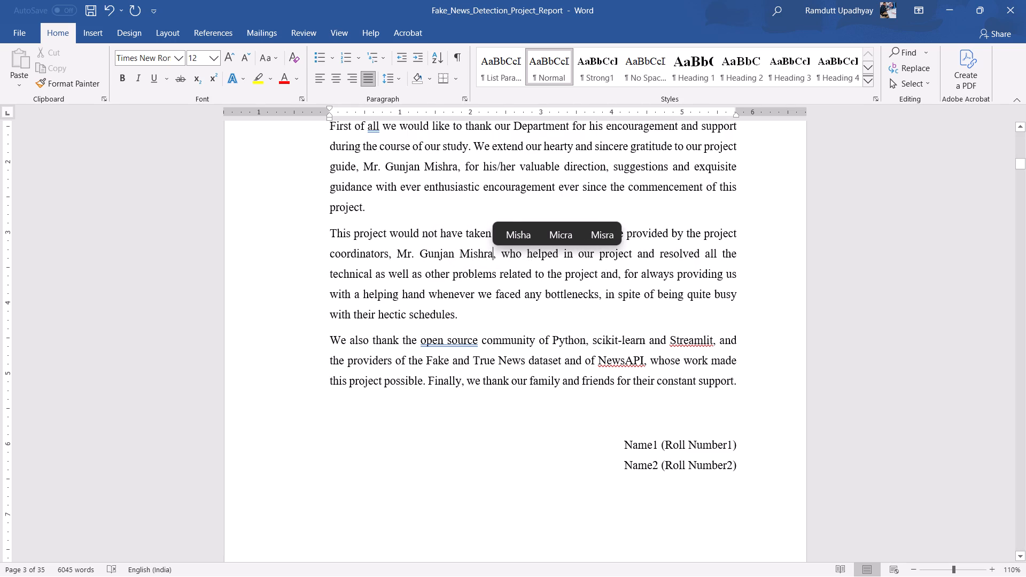
Replace the "Roll Number1" placeholder beside Name1 below the acknowledgement text with the first student's roll number.
{"action": "scroll", "coordinate": [482, 510], "scroll_direction": "down", "scroll_amount": 1}
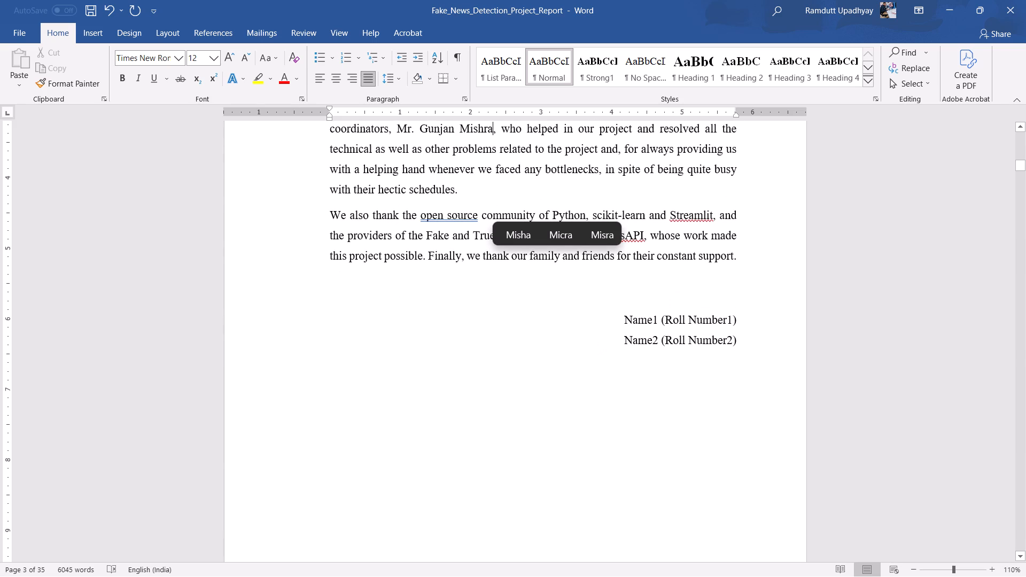
{"action": "left_click", "coordinate": [740, 325]}
{"action": "key", "text": "Left"}
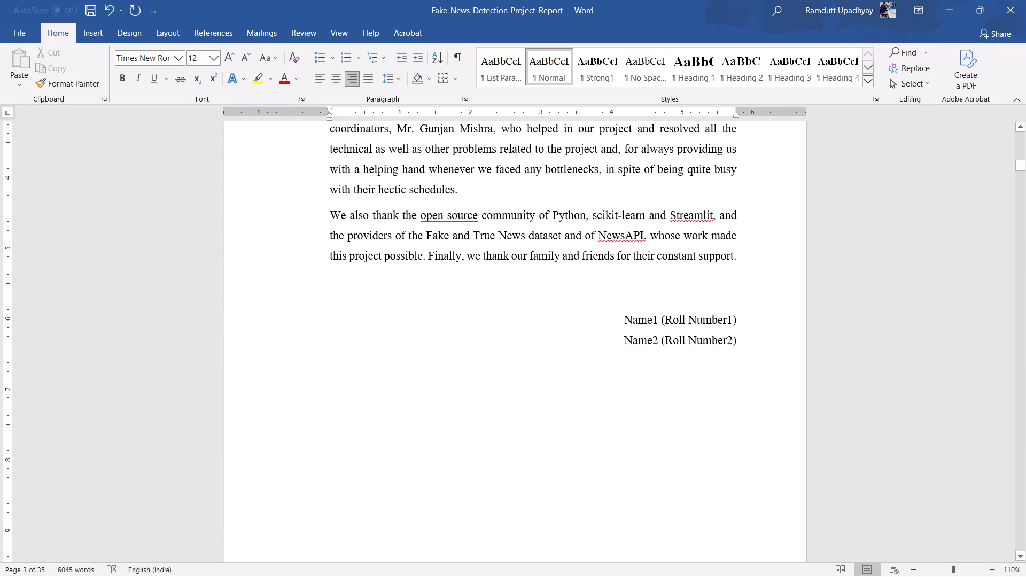
{"action": "key", "text": "BackSpace"}
{"action": "key", "text": "BackSpace"}
{"action": "key", "text": "BackSpace"}
{"action": "key", "text": "BackSpace"}
{"action": "key", "text": "BackSpace"}
{"action": "key", "text": "BackSpace"}
{"action": "key", "text": "BackSpace"}
{"action": "key", "text": "BackSpace"}
{"action": "key", "text": "BackSpace"}
{"action": "key", "text": "BackSpace"}
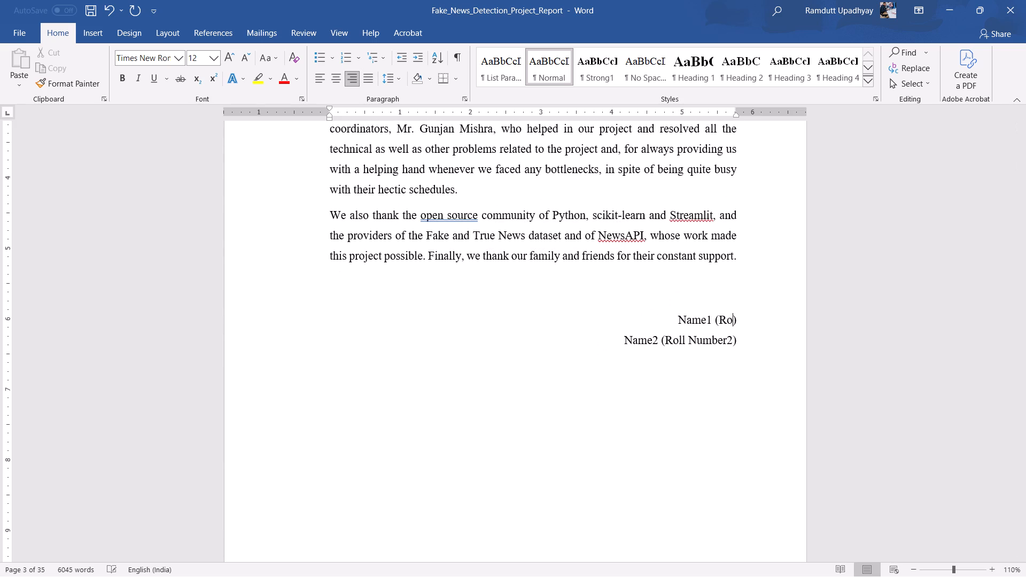
{"action": "key", "text": "BackSpace"}
{"action": "key", "text": "BackSpace"}
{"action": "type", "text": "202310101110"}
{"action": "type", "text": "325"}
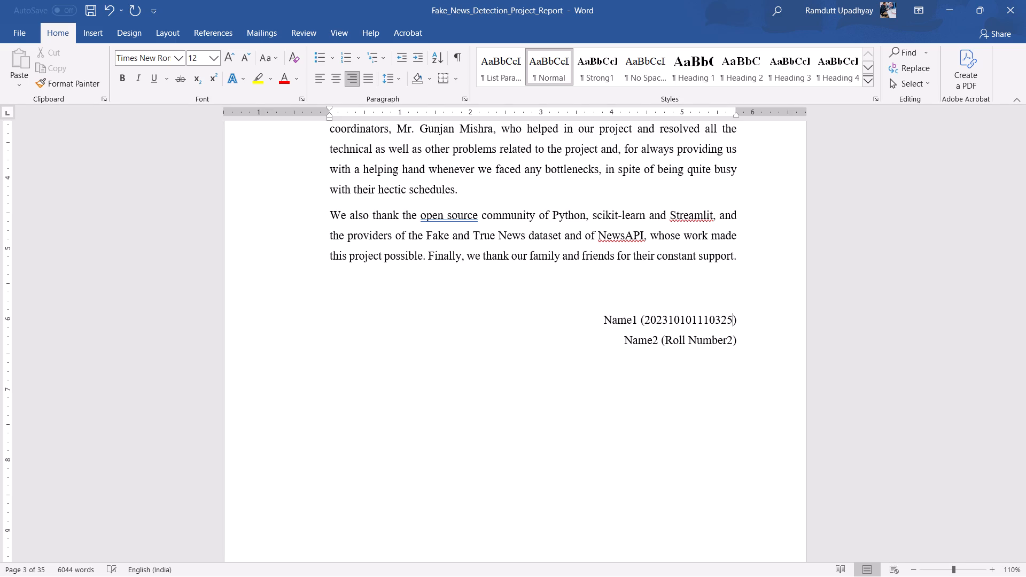
Replace the "Roll Number2" placeholder on the Name2 line of the acknowledgement with the second student's roll number.
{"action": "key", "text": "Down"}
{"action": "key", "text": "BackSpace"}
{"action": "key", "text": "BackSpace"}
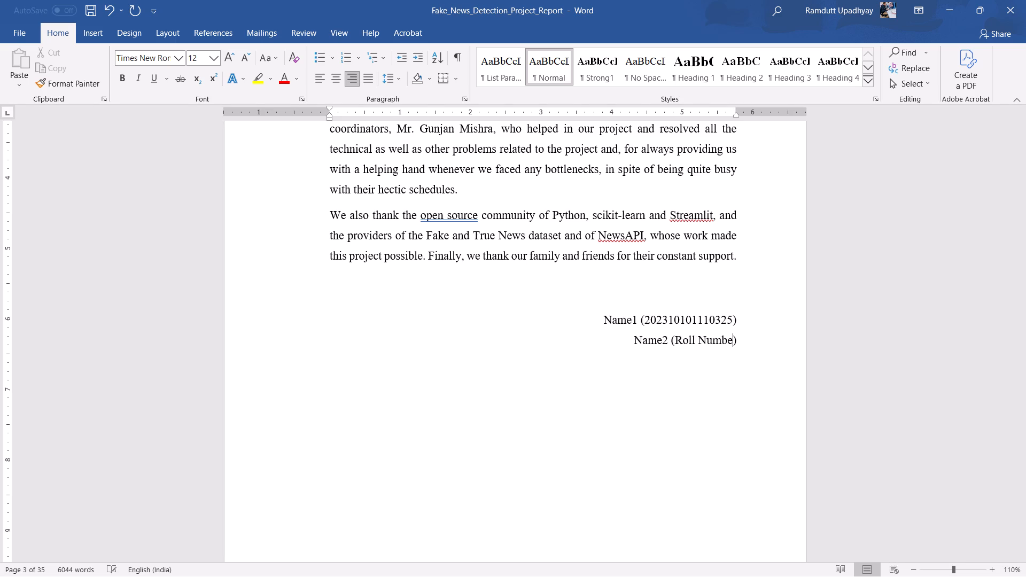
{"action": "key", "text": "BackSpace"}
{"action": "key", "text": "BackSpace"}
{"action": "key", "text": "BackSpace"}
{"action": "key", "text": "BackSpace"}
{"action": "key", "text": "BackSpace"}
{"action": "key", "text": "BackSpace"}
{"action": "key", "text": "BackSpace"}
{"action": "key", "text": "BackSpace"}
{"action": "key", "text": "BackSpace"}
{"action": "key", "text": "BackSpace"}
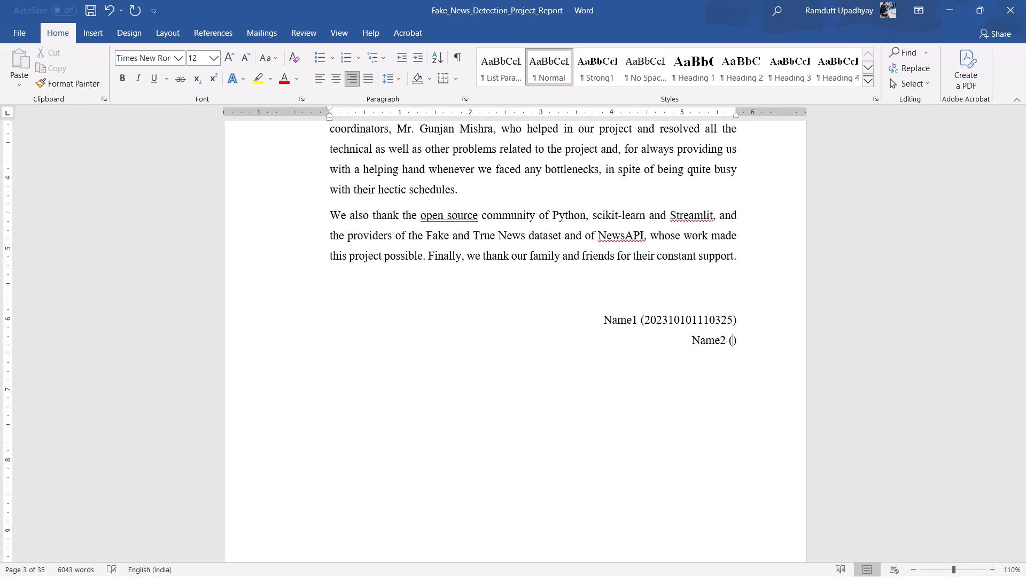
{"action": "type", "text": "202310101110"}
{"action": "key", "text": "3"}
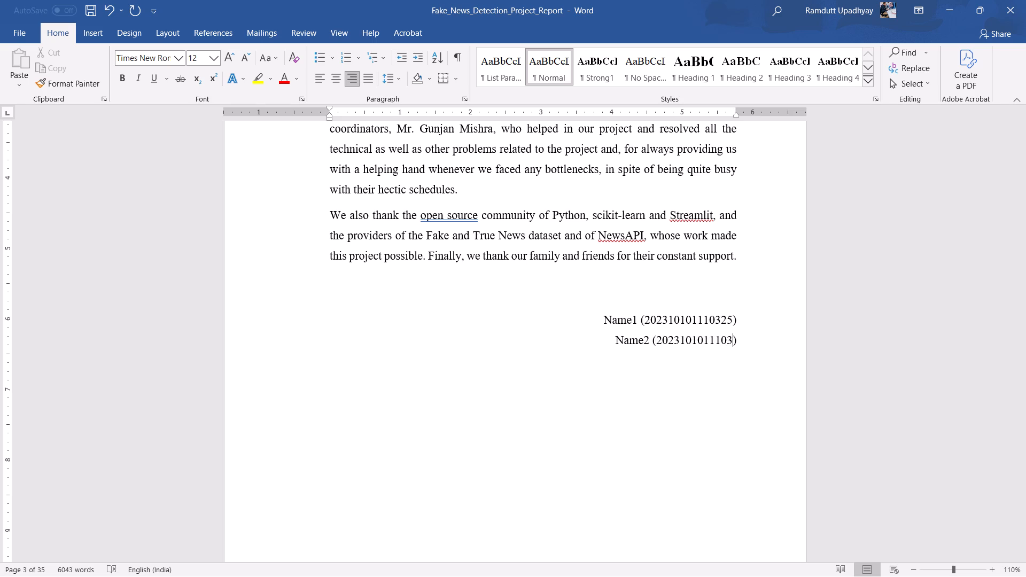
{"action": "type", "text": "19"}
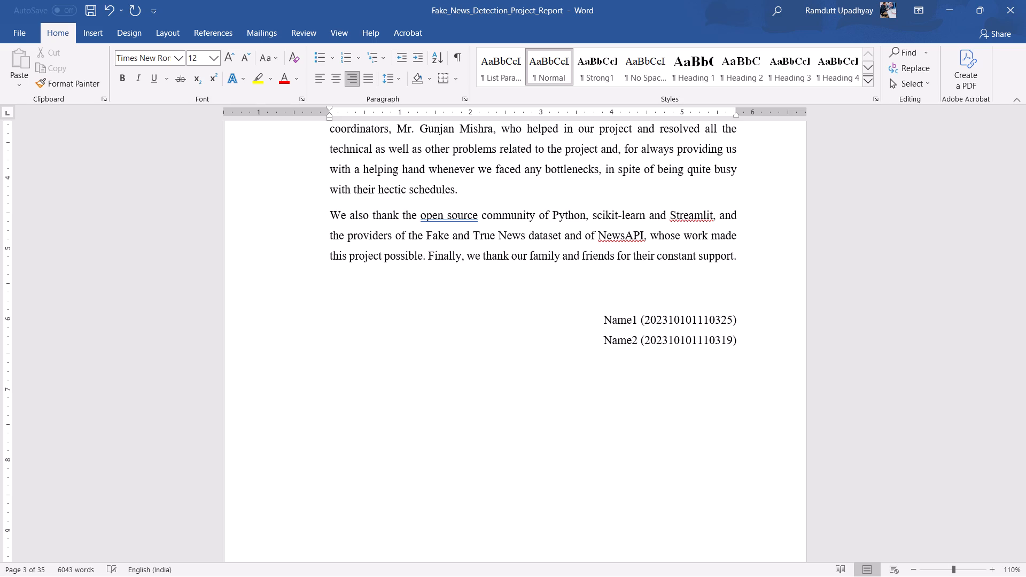
Add a third line below the Name2 line of the acknowledgement with the third student's name and roll number in parentheses.
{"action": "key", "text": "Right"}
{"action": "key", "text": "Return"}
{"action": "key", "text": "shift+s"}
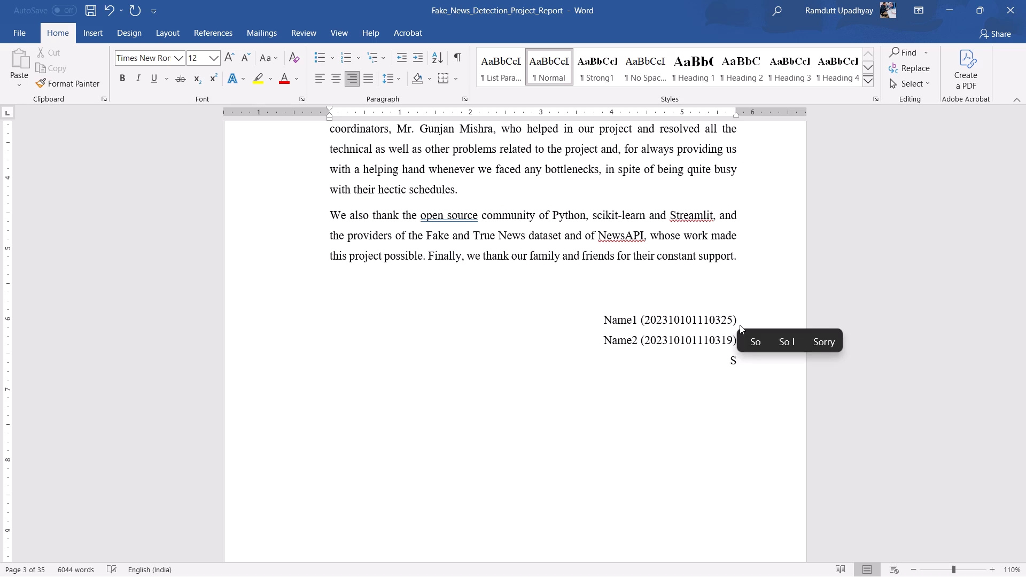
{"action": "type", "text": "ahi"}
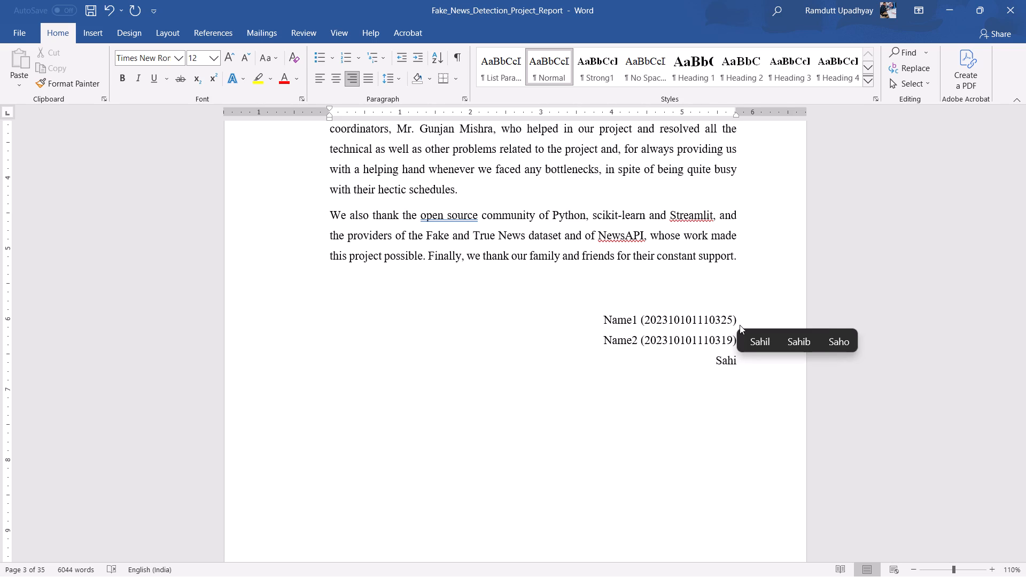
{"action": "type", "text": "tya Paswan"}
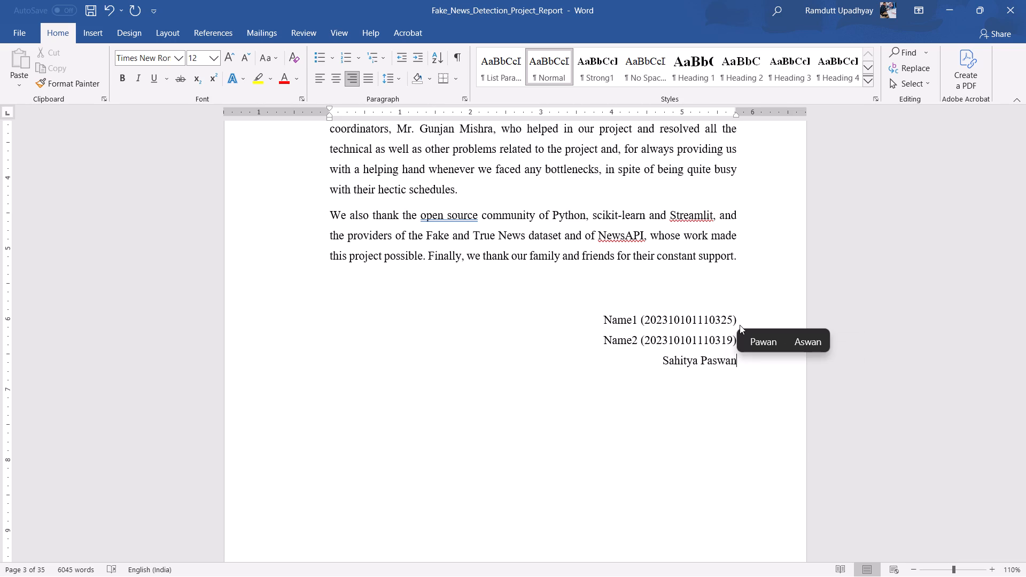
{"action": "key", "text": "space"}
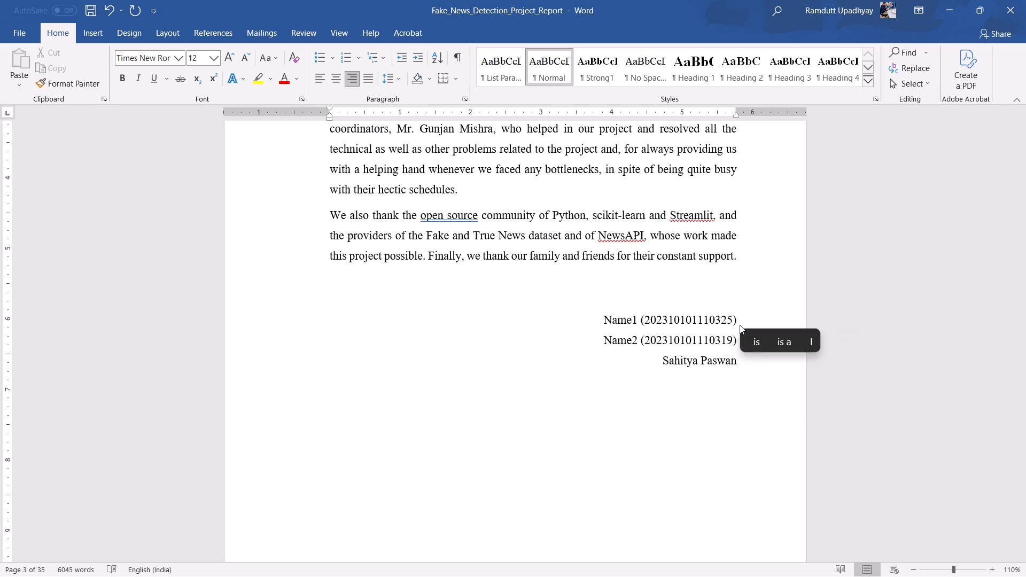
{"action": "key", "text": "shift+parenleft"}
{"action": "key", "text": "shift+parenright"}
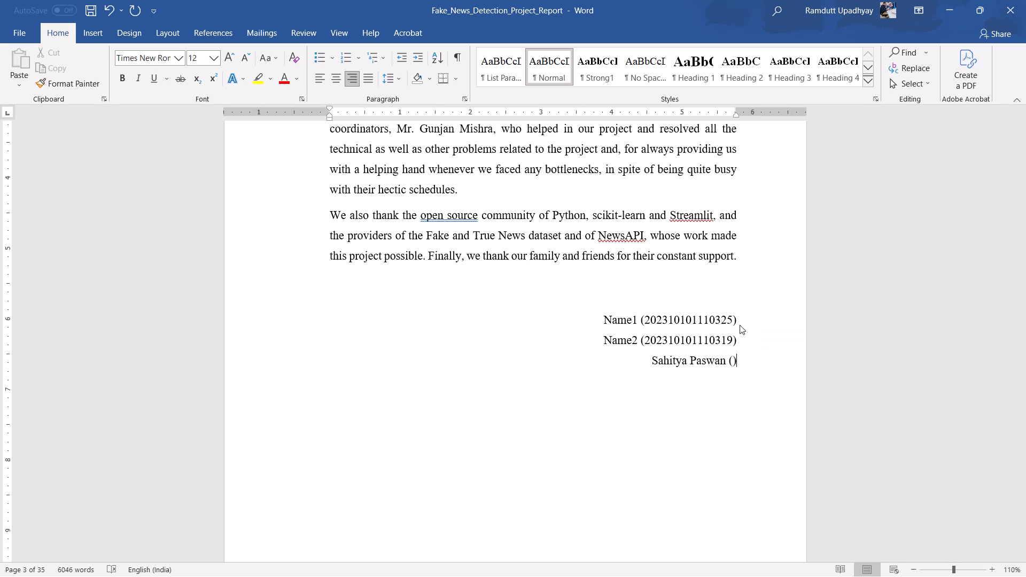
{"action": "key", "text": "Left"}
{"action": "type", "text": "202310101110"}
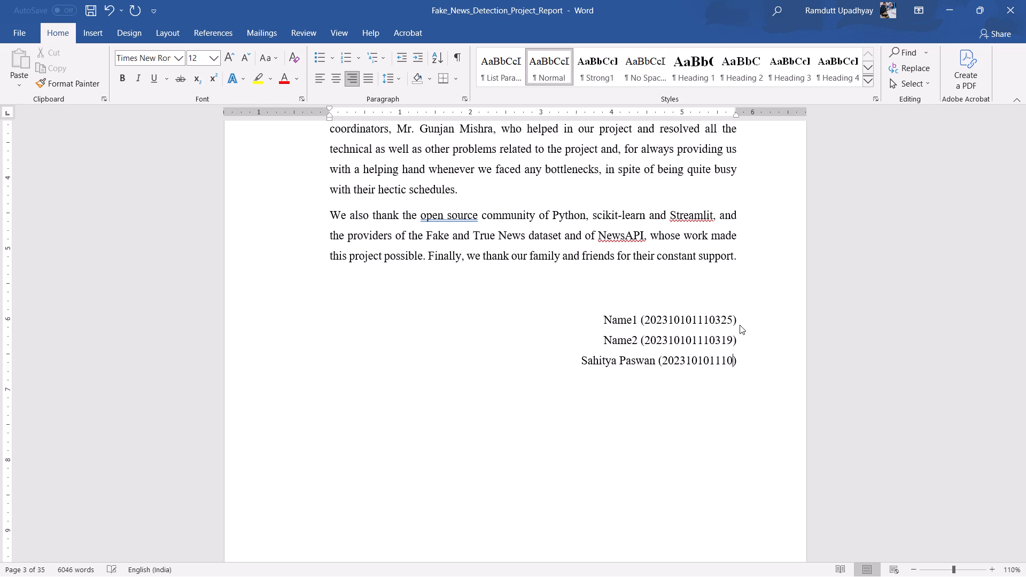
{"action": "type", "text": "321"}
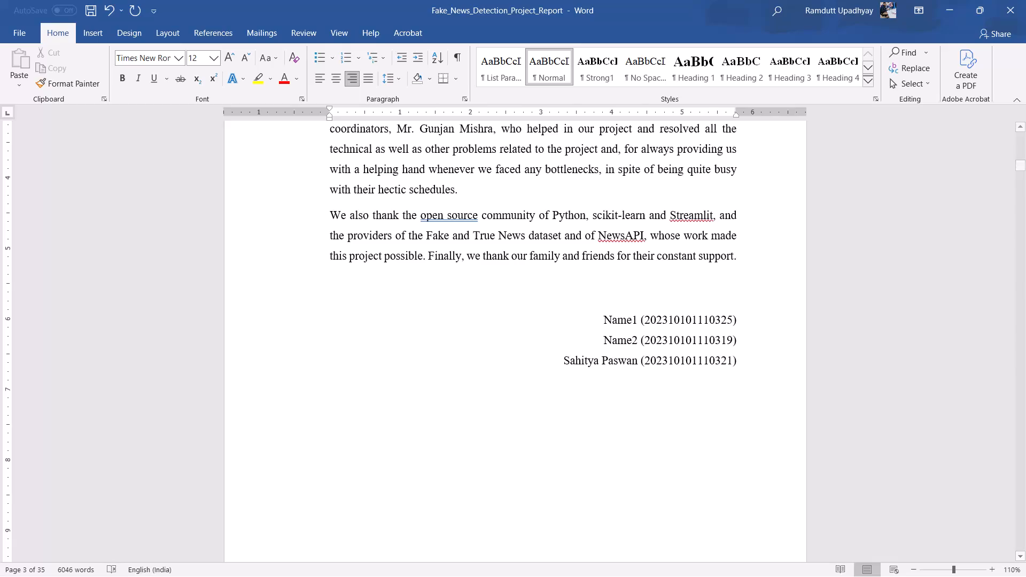
Replace the "Name2" placeholder in the acknowledgement with the second student's full name.
{"action": "left_click", "coordinate": [638, 340]}
{"action": "key", "text": "BackSpace"}
{"action": "key", "text": "BackSpace"}
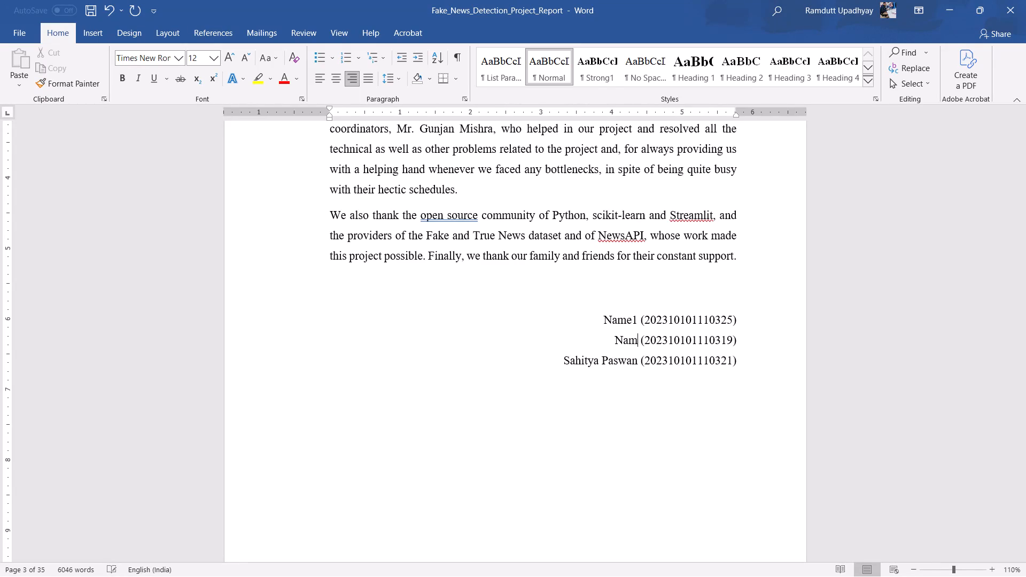
{"action": "key", "text": "BackSpace"}
{"action": "key", "text": "BackSpace"}
{"action": "key", "text": "BackSpace"}
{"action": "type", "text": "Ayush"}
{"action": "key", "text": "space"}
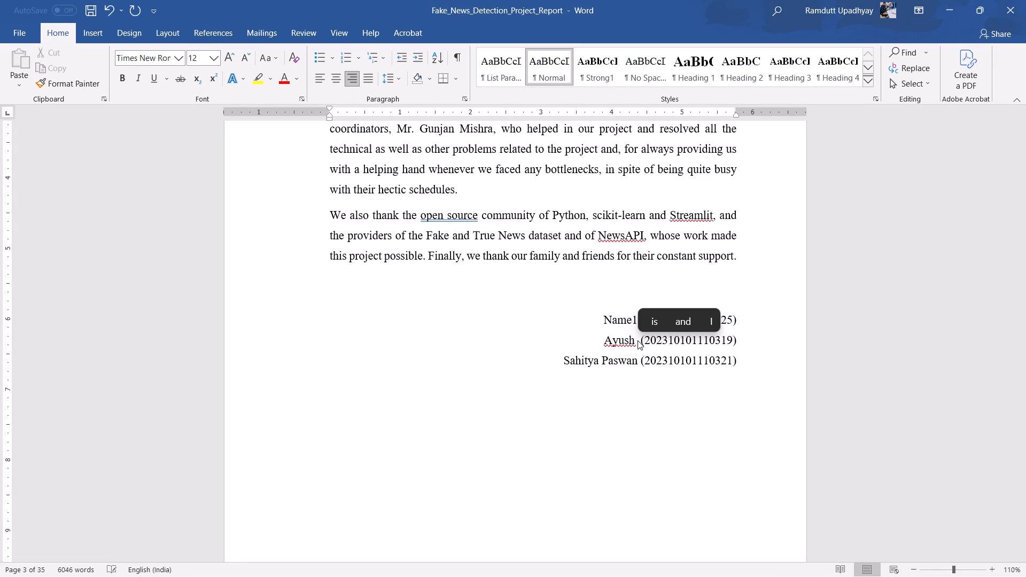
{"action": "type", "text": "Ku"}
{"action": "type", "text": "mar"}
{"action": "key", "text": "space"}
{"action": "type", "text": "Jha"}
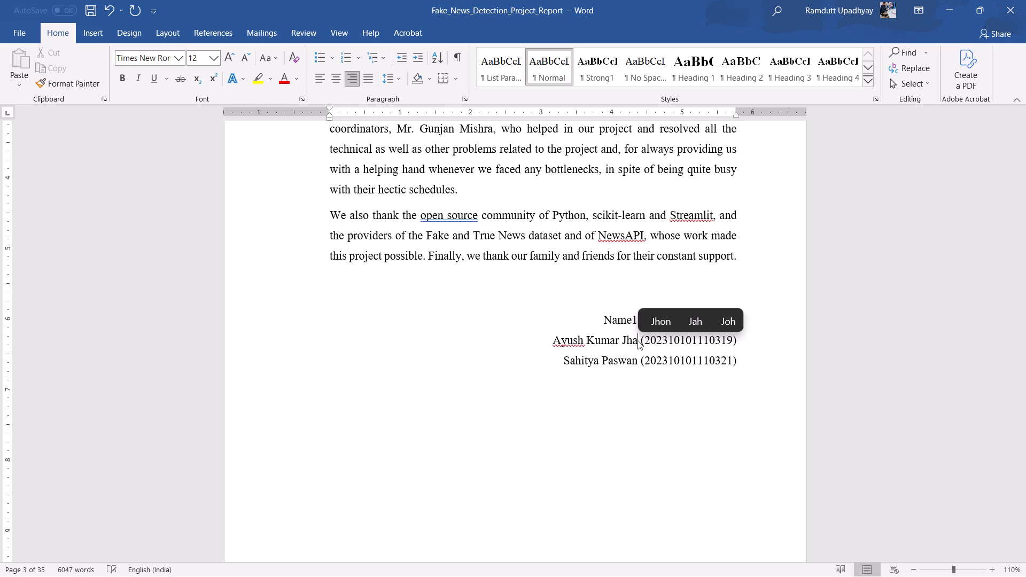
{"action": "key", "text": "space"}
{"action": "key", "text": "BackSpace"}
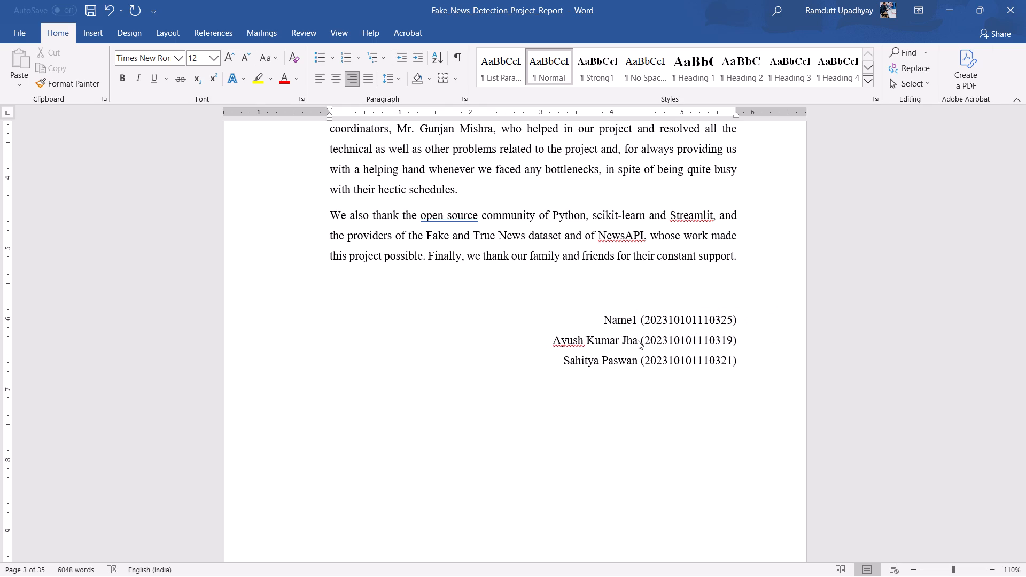
Replace the "Name1" placeholder in the acknowledgement with the first student's full name.
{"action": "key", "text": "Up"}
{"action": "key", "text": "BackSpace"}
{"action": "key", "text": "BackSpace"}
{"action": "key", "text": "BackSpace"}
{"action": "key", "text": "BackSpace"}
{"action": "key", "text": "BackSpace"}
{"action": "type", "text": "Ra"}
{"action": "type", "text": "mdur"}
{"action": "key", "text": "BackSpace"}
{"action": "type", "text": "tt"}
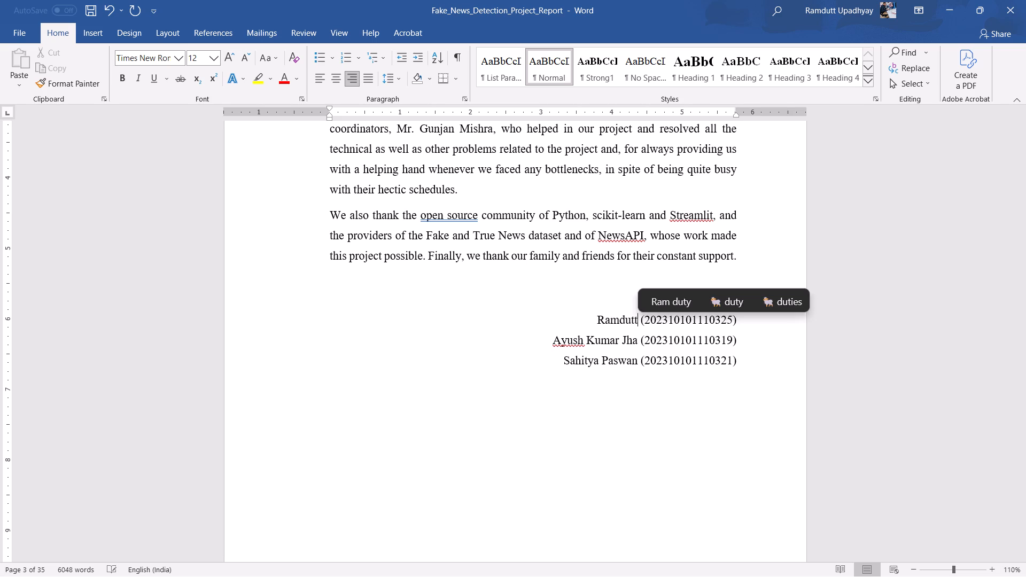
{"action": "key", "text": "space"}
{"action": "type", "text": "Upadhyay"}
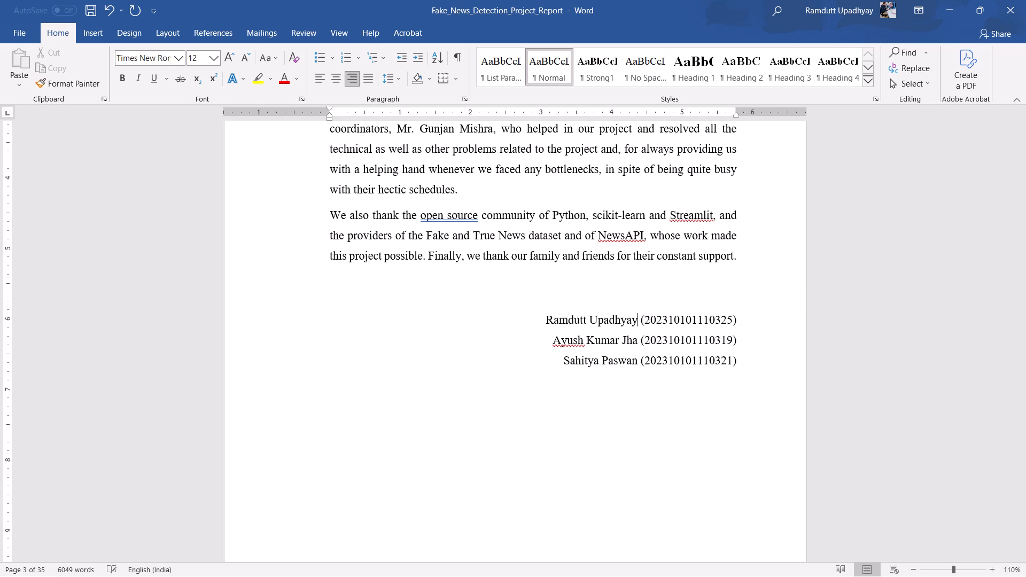
{"action": "left_click", "coordinate": [626, 436]}
Replace the "Roll Number" placeholder beside Name1 in the declaration's signature block with the first student's roll number.
{"action": "scroll", "coordinate": [626, 436], "scroll_direction": "up", "scroll_amount": 1}
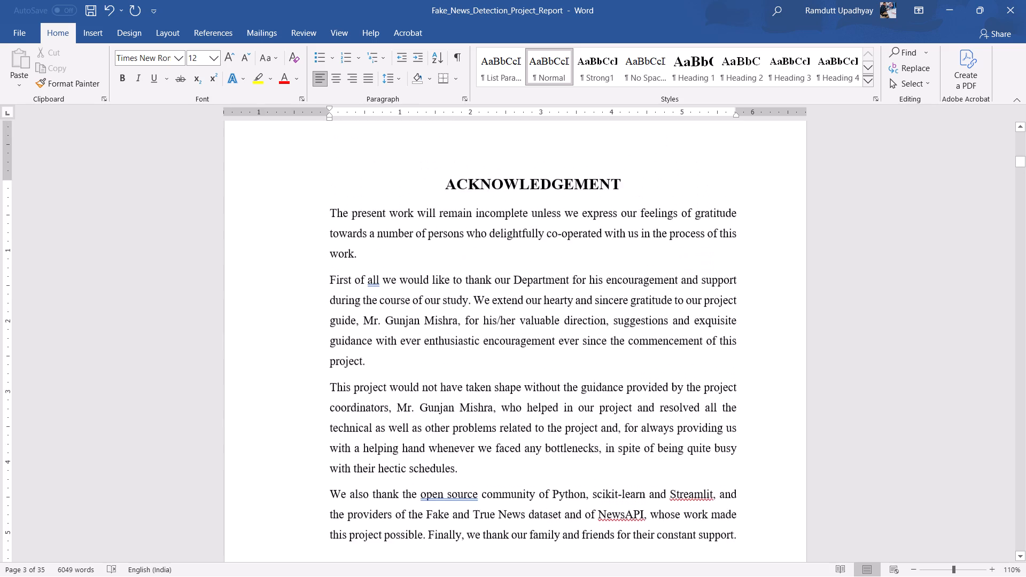
{"action": "scroll", "coordinate": [626, 436], "scroll_direction": "up", "scroll_amount": 3}
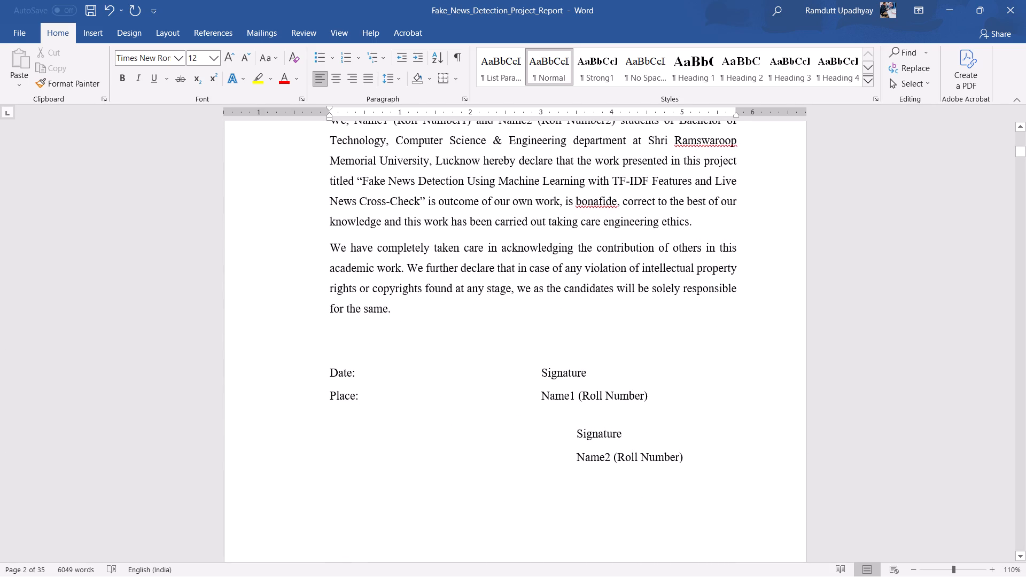
{"action": "left_click", "coordinate": [644, 397]}
{"action": "key", "text": "BackSpace"}
{"action": "key", "text": "BackSpace"}
{"action": "key", "text": "BackSpace"}
{"action": "key", "text": "BackSpace"}
{"action": "key", "text": "BackSpace"}
{"action": "key", "text": "BackSpace"}
{"action": "key", "text": "BackSpace"}
{"action": "key", "text": "BackSpace"}
{"action": "key", "text": "BackSpace"}
{"action": "key", "text": "BackSpace"}
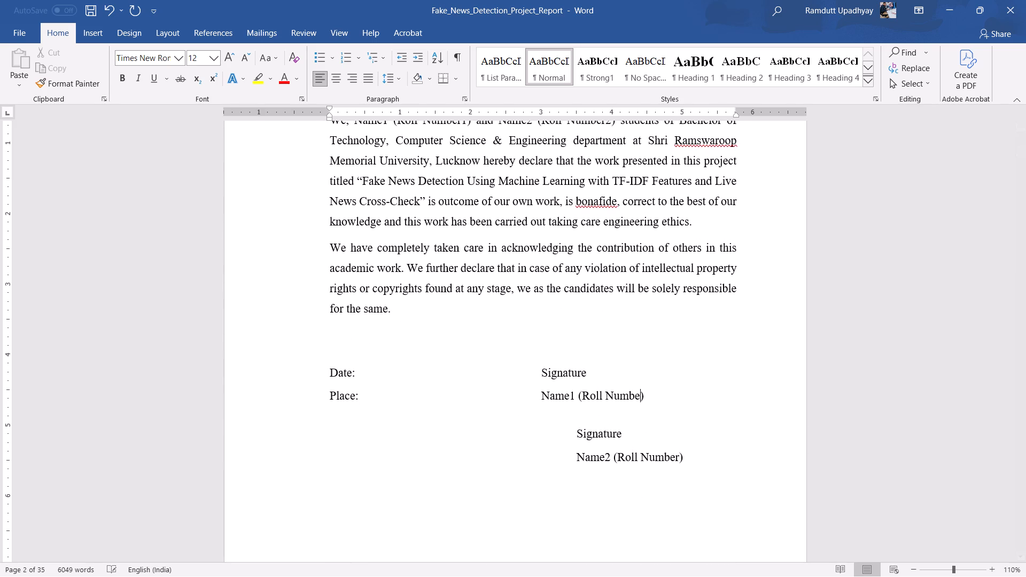
{"action": "key", "text": "BackSpace"}
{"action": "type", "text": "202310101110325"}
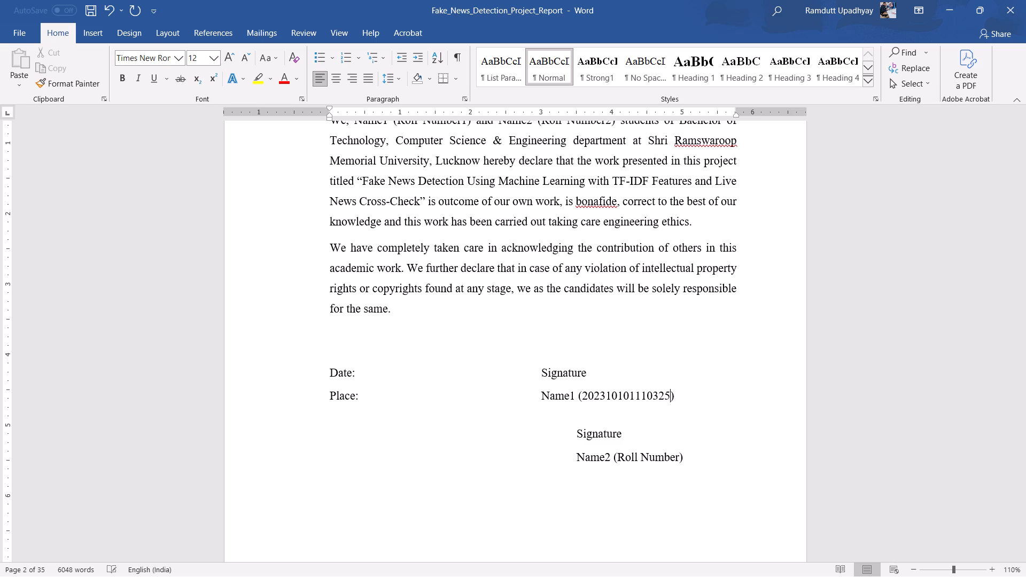
Replace the "Name1" placeholder in the declaration's signature block with the first student's full name.
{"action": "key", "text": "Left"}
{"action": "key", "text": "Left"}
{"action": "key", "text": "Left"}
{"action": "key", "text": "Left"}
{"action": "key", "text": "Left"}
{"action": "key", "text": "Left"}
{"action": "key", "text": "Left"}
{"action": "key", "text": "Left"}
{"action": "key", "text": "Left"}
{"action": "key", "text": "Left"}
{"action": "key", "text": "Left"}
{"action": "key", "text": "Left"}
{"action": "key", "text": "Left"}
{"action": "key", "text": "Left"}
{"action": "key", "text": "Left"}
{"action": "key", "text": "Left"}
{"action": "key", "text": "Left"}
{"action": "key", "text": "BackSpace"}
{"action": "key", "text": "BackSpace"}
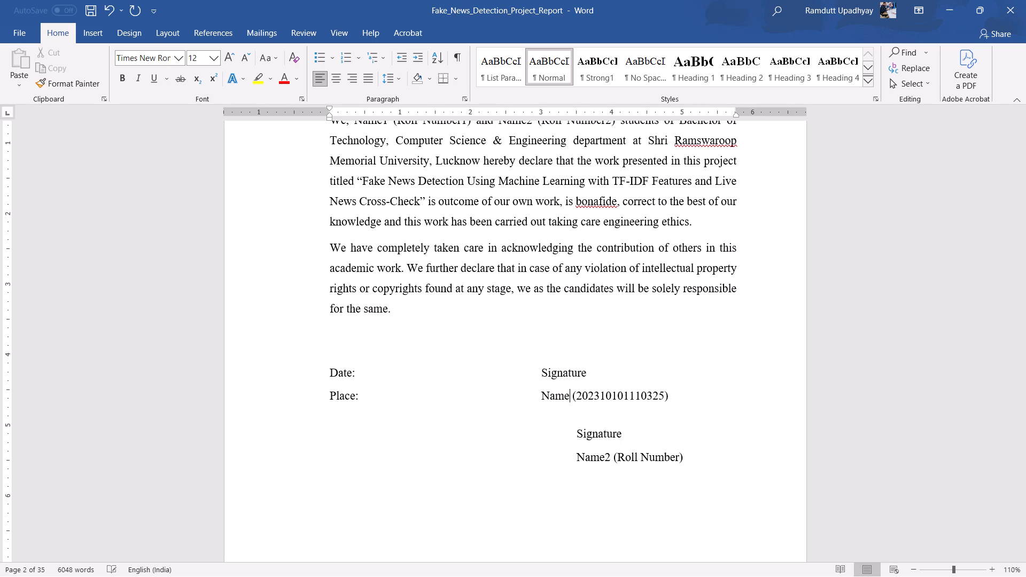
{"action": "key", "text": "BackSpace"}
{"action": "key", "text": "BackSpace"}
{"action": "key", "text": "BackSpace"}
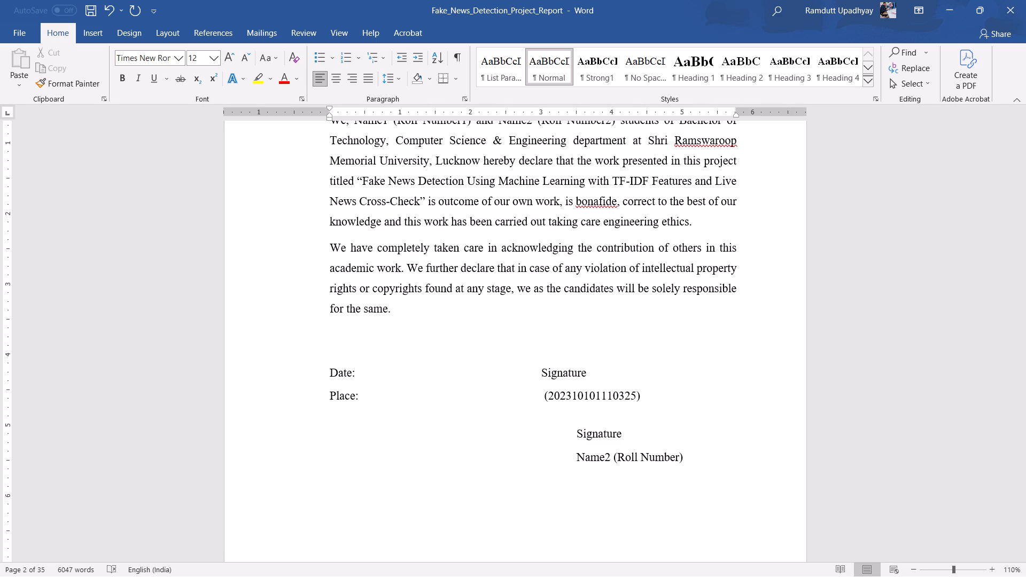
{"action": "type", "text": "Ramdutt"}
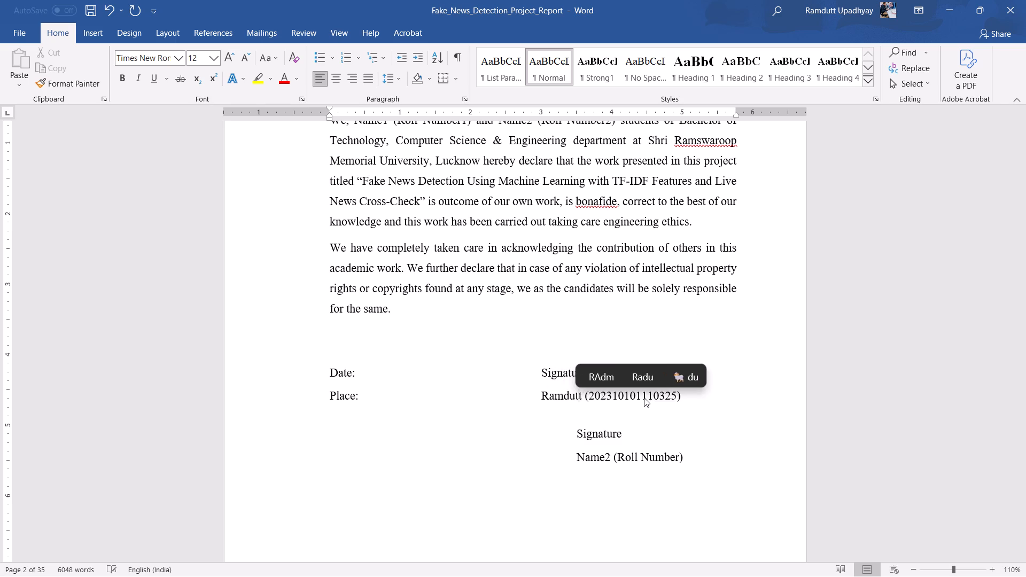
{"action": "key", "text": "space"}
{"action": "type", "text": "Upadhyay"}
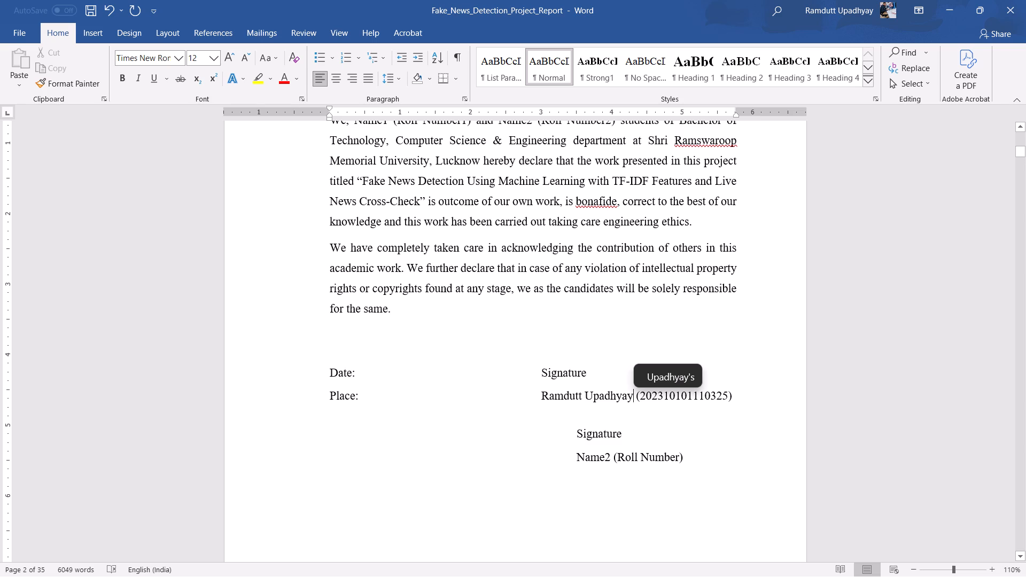
Add a colon after both "Signature" labels in the declaration's signature block.
{"action": "scroll", "coordinate": [540, 368], "scroll_direction": "up", "scroll_amount": 1}
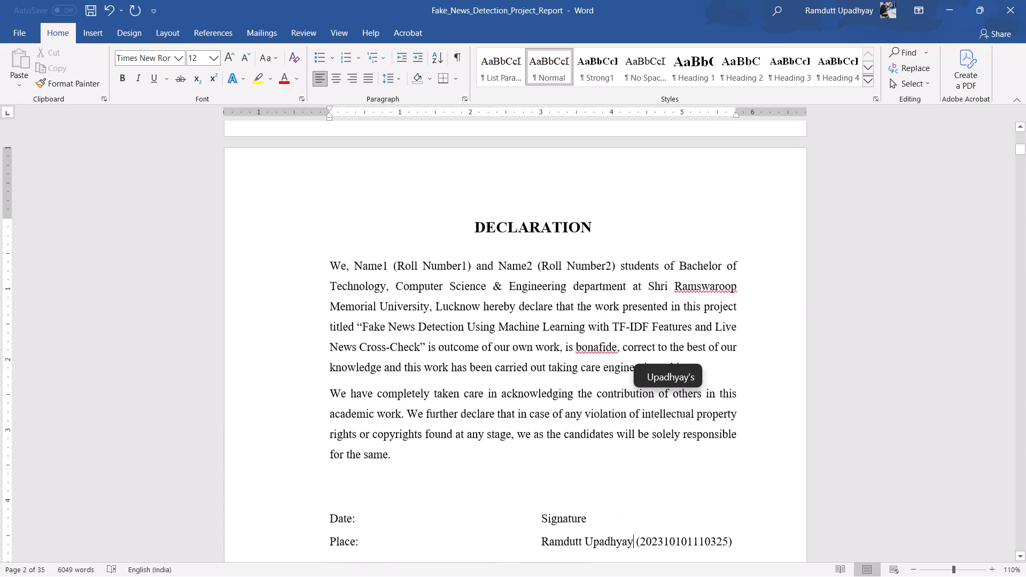
{"action": "scroll", "coordinate": [540, 368], "scroll_direction": "down", "scroll_amount": 1}
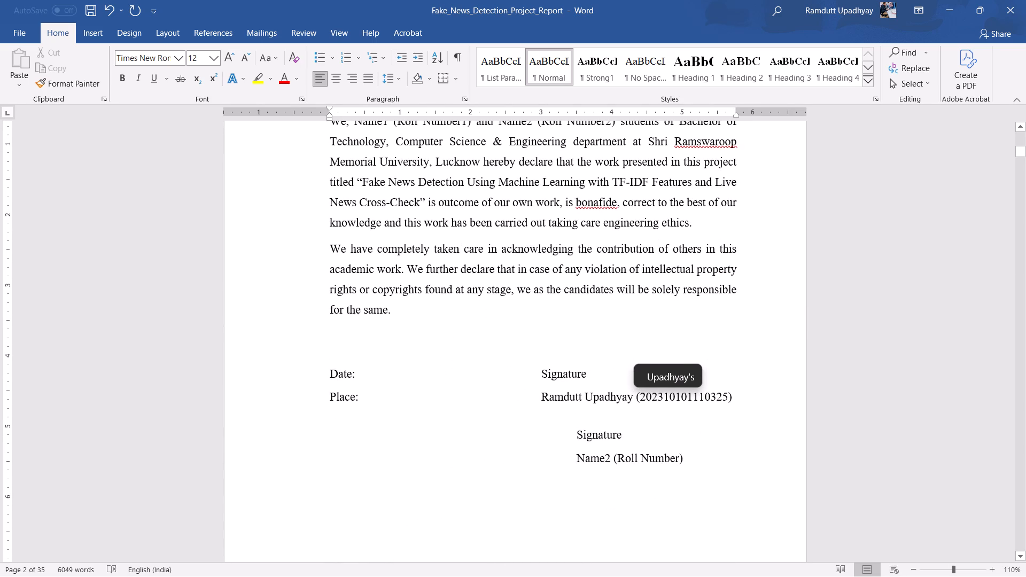
{"action": "left_click", "coordinate": [588, 370]}
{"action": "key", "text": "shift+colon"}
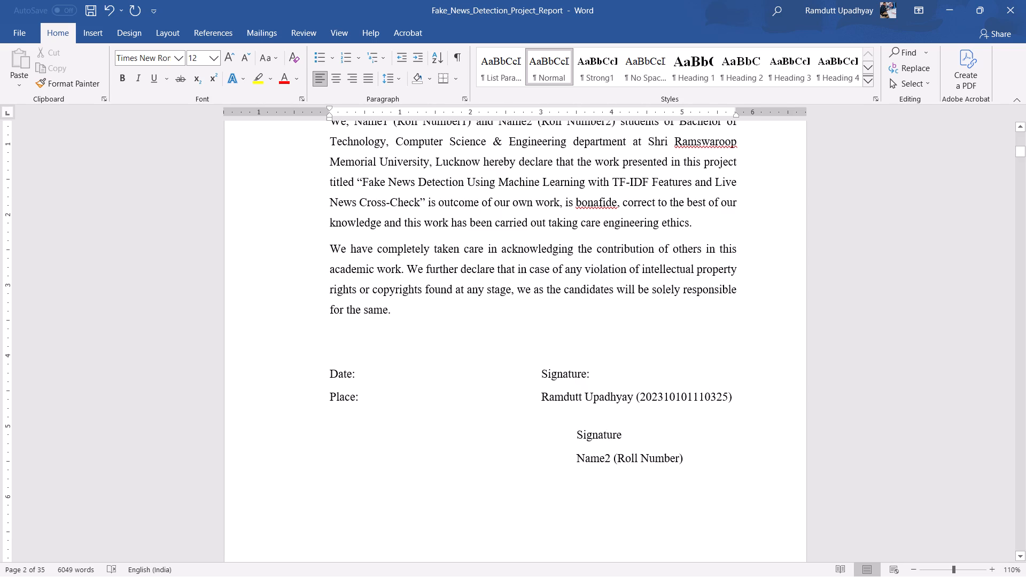
{"action": "left_click", "coordinate": [623, 441]}
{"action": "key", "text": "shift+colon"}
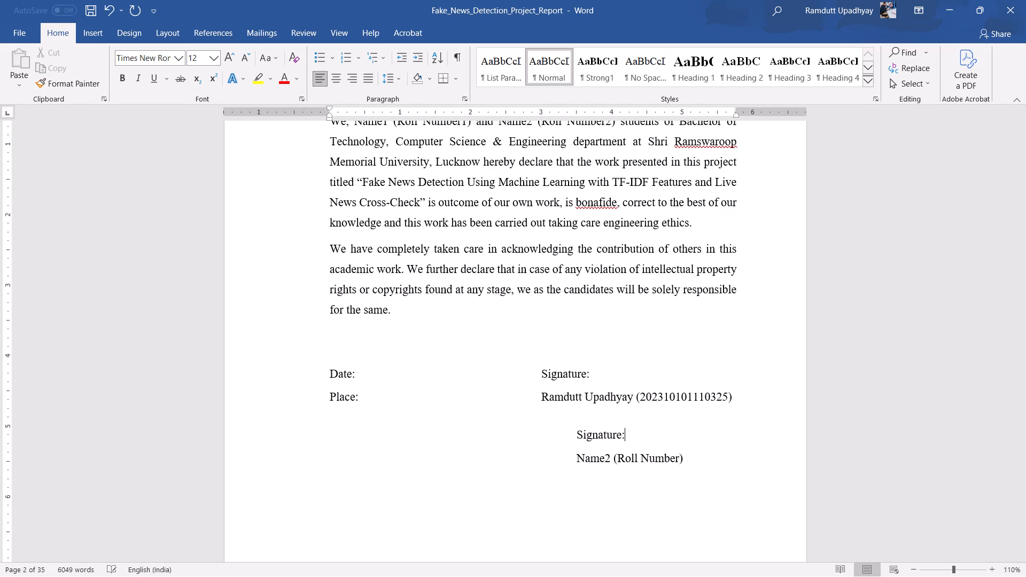
Shift the second "Signature:" label in the declaration with spaces so it lines up under the first one.
{"action": "key", "text": "Left"}
{"action": "key", "text": "Left"}
{"action": "key", "text": "Left"}
{"action": "key", "text": "Left"}
{"action": "key", "text": "Left"}
{"action": "key", "text": "Left"}
{"action": "key", "text": "Left"}
{"action": "key", "text": "Left"}
{"action": "key", "text": "Left"}
{"action": "key", "text": "Left"}
{"action": "key", "text": "BackSpace"}
{"action": "key", "text": "BackSpace"}
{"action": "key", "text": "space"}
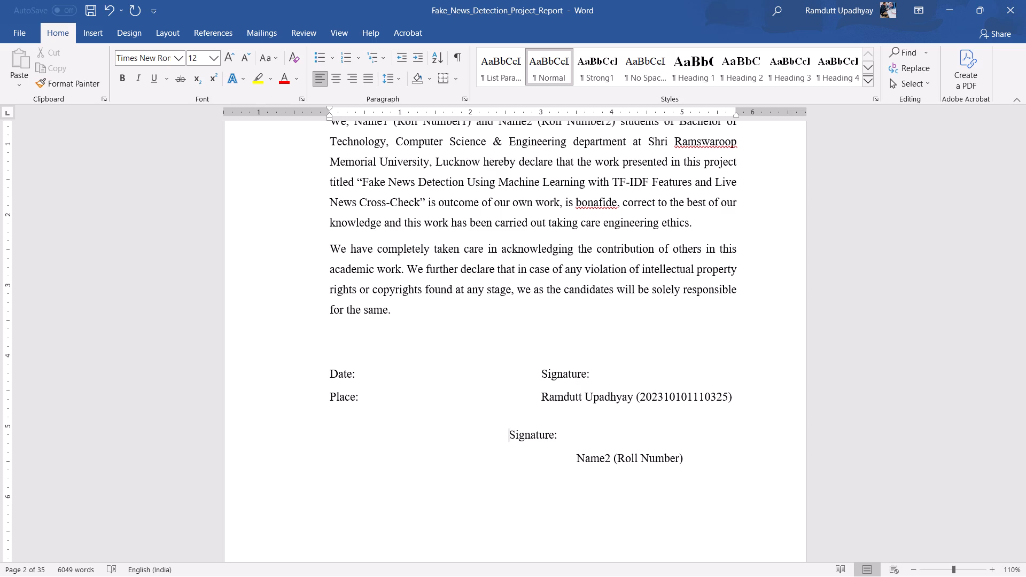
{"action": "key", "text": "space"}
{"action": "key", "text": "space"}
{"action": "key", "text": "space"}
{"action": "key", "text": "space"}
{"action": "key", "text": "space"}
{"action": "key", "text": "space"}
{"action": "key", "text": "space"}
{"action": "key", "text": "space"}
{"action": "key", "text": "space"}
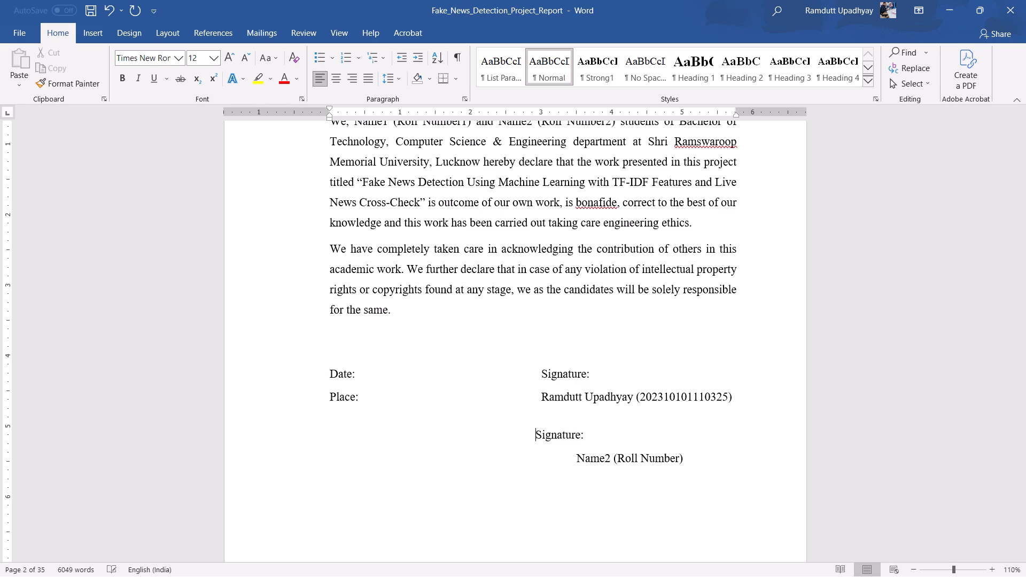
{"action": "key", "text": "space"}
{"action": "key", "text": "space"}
Replace the "Name2" placeholder in the declaration's signature block with the second student's full name.
{"action": "key", "text": "Down"}
{"action": "key", "text": "Right"}
{"action": "key", "text": "Right"}
{"action": "key", "text": "Right"}
{"action": "key", "text": "Right"}
{"action": "key", "text": "Right"}
{"action": "key", "text": "Right"}
{"action": "key", "text": "BackSpace"}
{"action": "key", "text": "BackSpace"}
{"action": "key", "text": "BackSpace"}
{"action": "key", "text": "BackSpace"}
{"action": "key", "text": "BackSpace"}
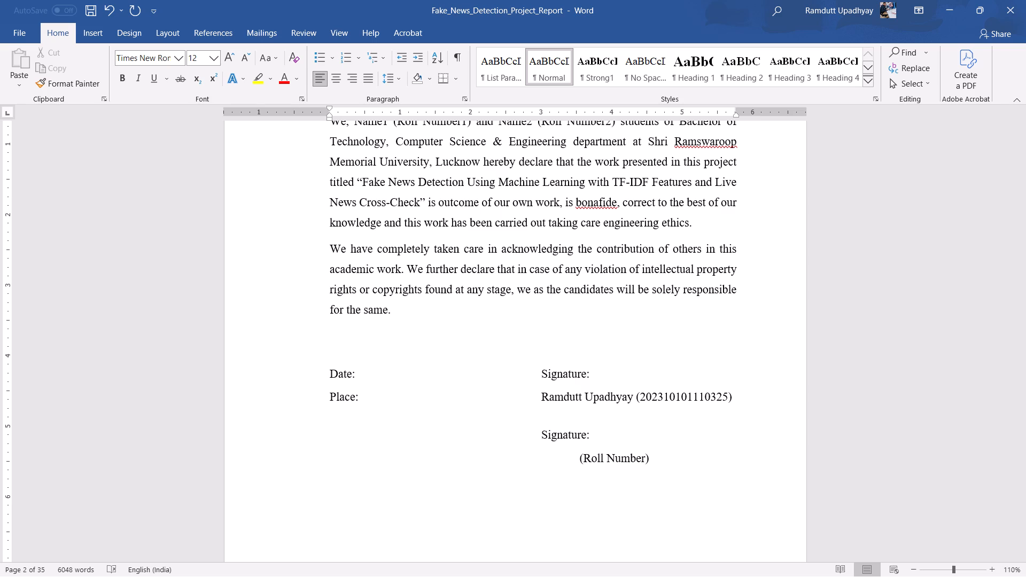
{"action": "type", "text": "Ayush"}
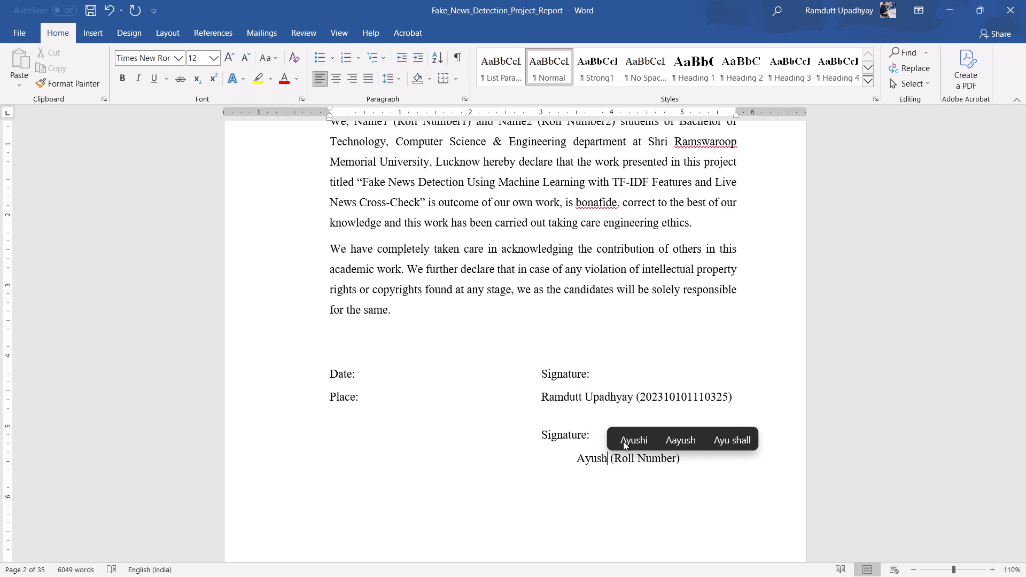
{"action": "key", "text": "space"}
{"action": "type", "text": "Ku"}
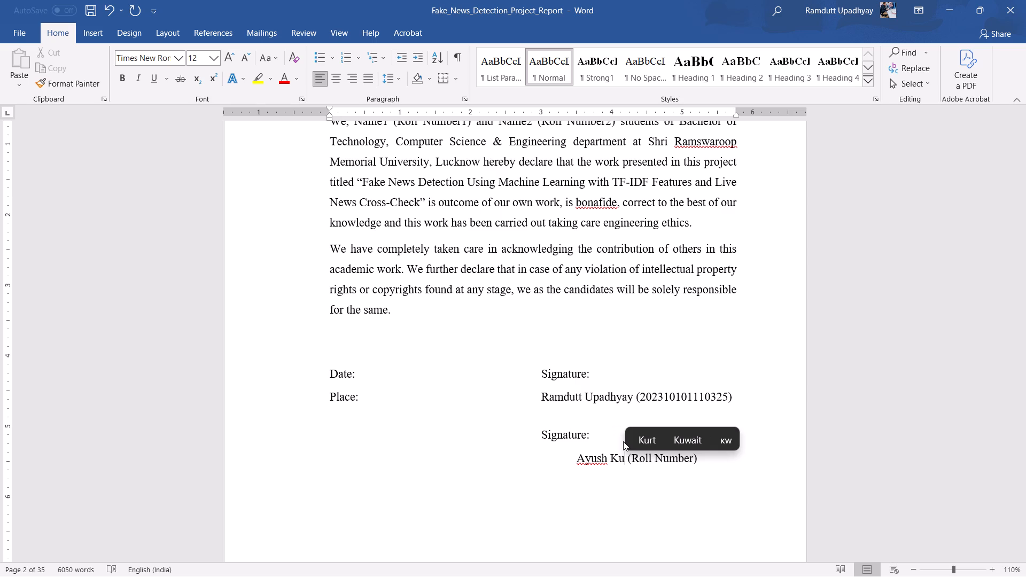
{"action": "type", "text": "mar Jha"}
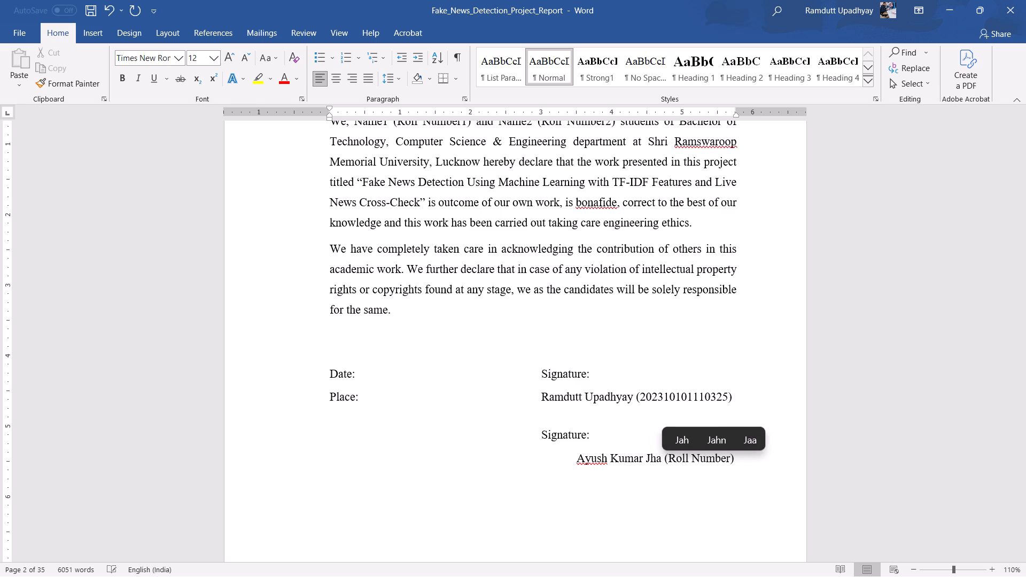
Replace the "Roll Number" placeholder beside the second student's name in the signature block with that student's roll number.
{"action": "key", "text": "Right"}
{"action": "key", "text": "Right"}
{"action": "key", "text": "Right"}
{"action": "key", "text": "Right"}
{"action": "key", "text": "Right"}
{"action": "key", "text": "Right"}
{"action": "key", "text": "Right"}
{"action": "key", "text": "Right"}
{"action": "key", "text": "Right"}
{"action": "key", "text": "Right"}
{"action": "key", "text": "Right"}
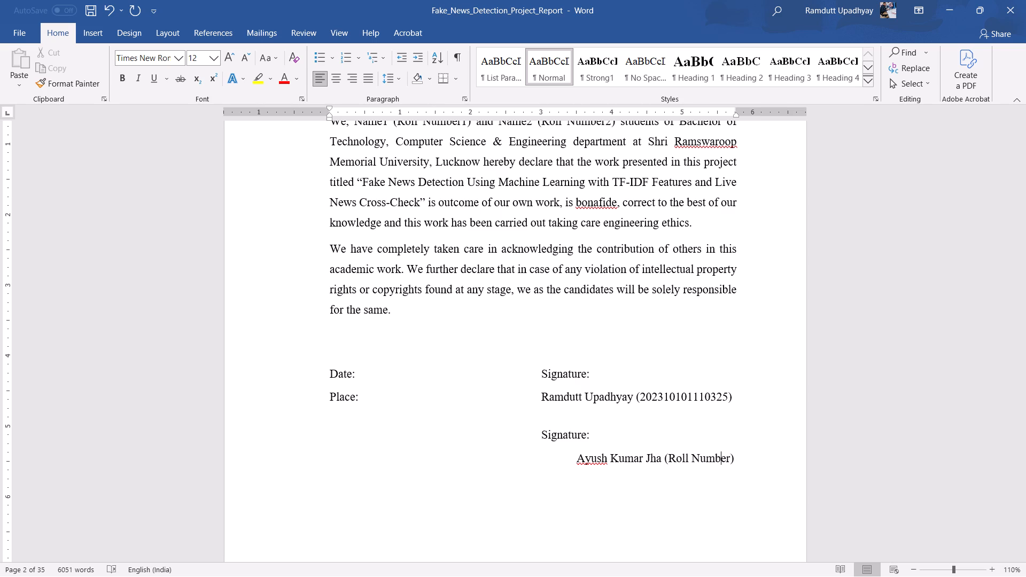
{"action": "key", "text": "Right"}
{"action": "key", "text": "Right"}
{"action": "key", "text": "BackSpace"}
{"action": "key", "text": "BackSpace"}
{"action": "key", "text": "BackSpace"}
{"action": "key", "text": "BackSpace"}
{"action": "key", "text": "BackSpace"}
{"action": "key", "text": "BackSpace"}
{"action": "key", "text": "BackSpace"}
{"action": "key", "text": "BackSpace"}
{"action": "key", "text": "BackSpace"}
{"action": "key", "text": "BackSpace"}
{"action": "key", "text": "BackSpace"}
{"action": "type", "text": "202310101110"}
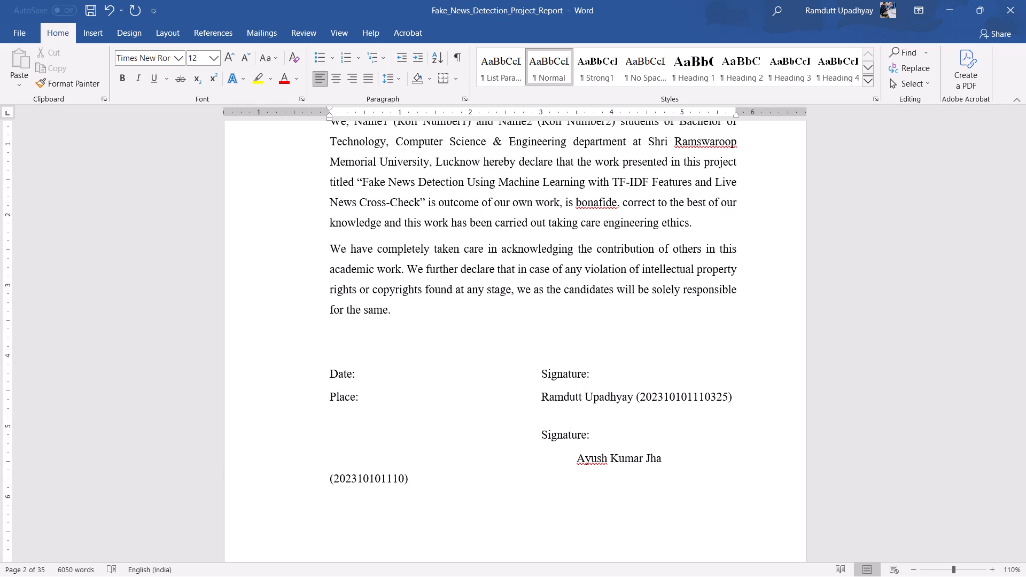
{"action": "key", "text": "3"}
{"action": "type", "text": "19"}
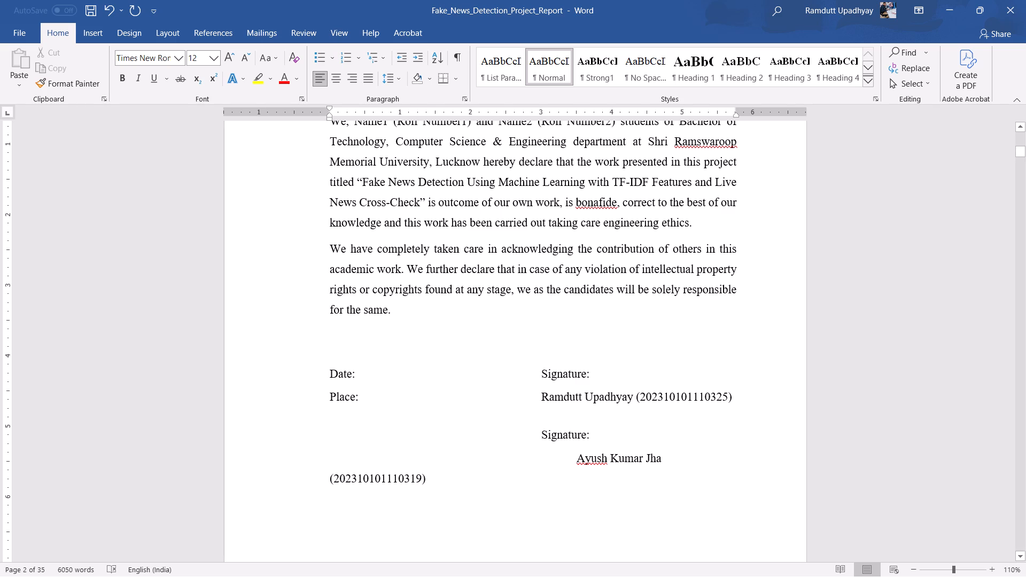
Remove the extra indent before the second student's name so the line aligns under its "Signature:" label.
{"action": "left_click", "coordinate": [574, 460]}
{"action": "key", "text": "BackSpace"}
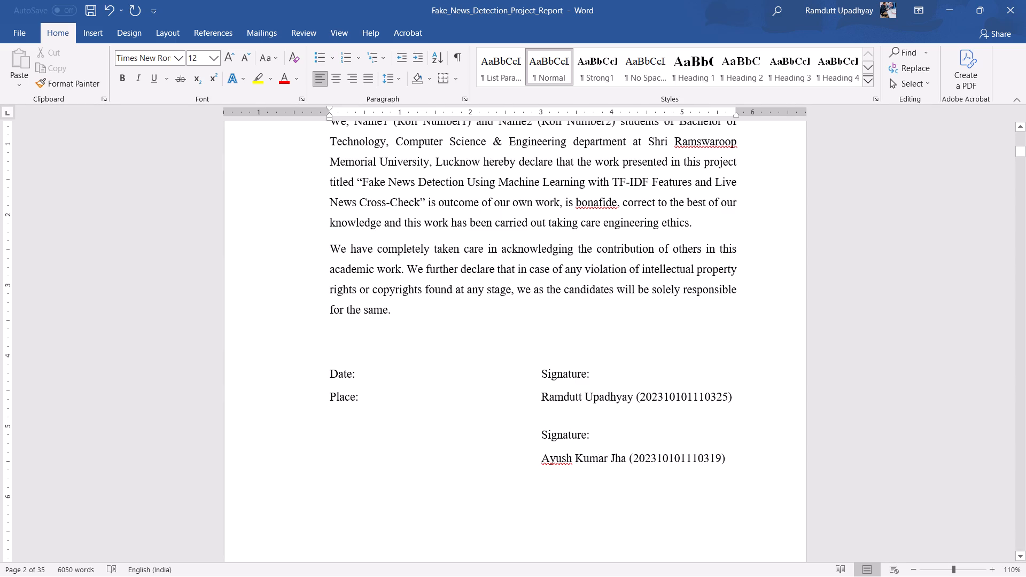
Add a blank line and a new line below the second student's name in the declaration's signature block.
{"action": "left_click", "coordinate": [730, 457]}
{"action": "key", "text": "Return"}
{"action": "key", "text": "Return"}
Indent the new line with spaces until it lines up under the existing signature entries, using temporary letters "nnn" as an alignment marker.
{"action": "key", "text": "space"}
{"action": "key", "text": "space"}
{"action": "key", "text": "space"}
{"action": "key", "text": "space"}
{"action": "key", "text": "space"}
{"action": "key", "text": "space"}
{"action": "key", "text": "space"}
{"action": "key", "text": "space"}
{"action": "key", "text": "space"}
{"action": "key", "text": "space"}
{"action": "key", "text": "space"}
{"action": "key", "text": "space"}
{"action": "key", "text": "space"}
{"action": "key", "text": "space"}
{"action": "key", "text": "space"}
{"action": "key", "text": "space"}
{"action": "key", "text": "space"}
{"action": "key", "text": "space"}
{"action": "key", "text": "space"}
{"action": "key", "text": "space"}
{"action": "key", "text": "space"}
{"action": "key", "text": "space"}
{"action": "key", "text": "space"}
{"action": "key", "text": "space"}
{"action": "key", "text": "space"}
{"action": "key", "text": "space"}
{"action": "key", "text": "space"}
{"action": "scroll", "coordinate": [670, 368], "scroll_direction": "down", "scroll_amount": 1}
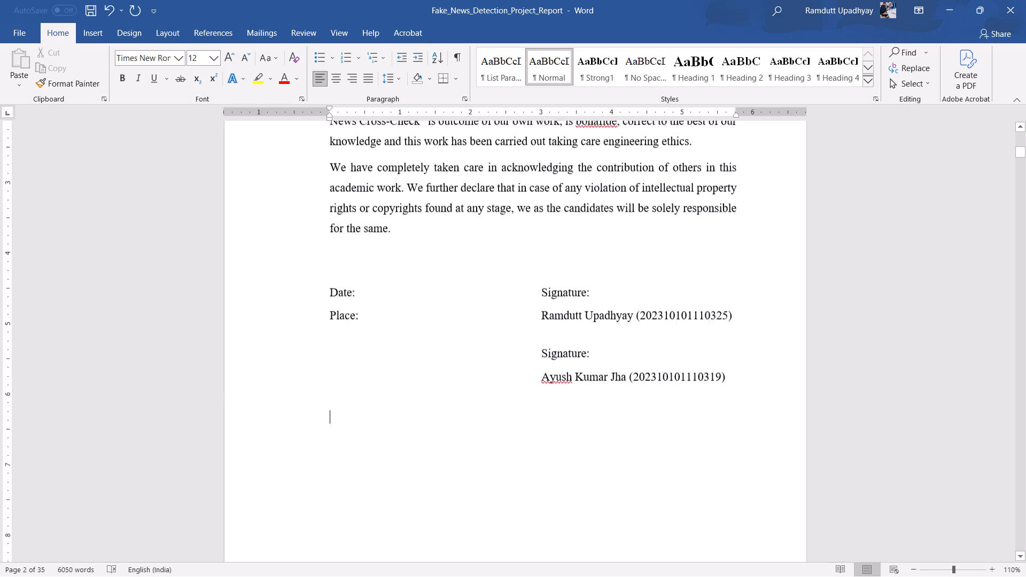
{"action": "scroll", "coordinate": [670, 368], "scroll_direction": "down", "scroll_amount": 1}
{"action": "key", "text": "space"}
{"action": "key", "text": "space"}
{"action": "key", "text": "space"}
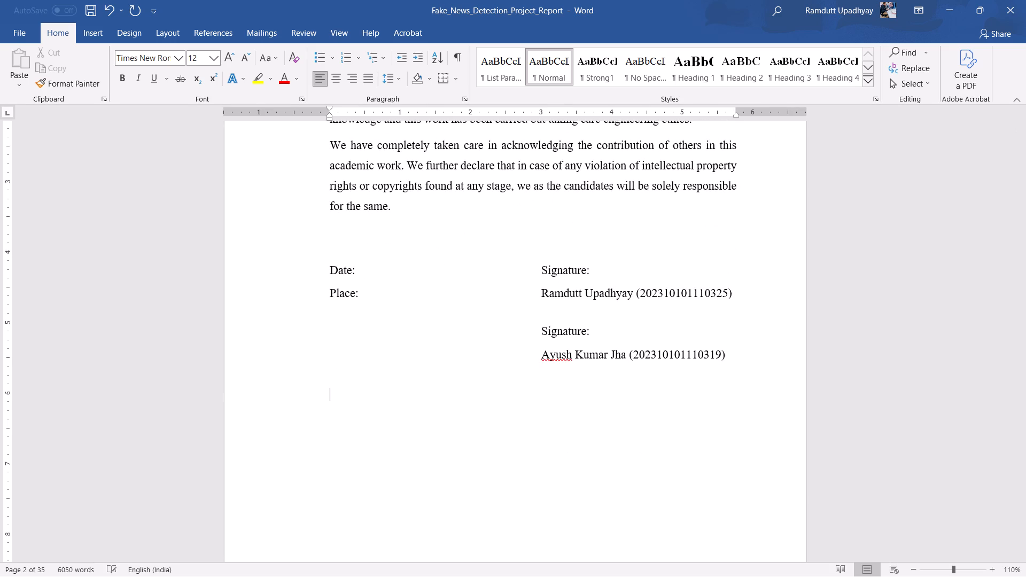
{"action": "left_click", "coordinate": [557, 391]}
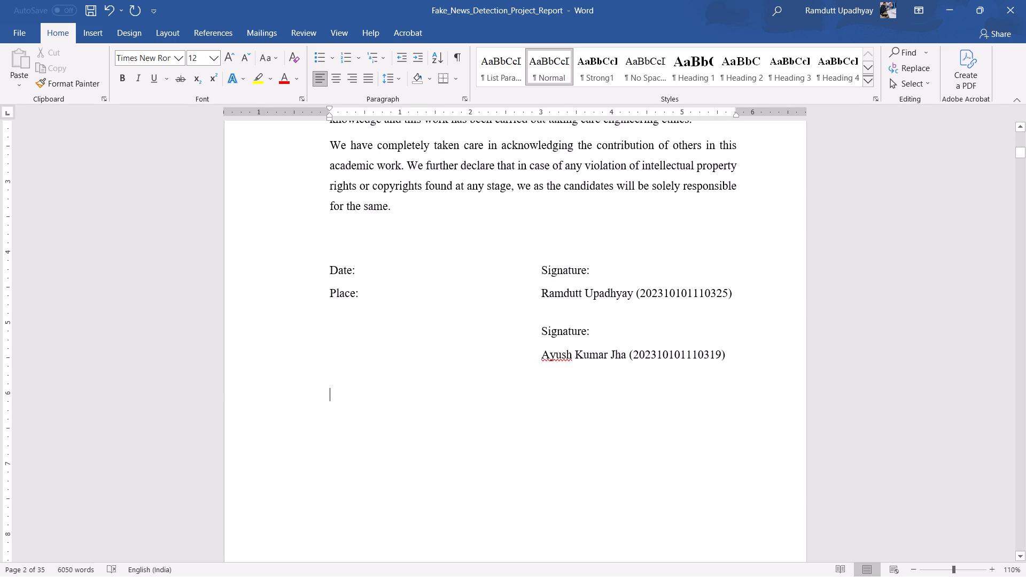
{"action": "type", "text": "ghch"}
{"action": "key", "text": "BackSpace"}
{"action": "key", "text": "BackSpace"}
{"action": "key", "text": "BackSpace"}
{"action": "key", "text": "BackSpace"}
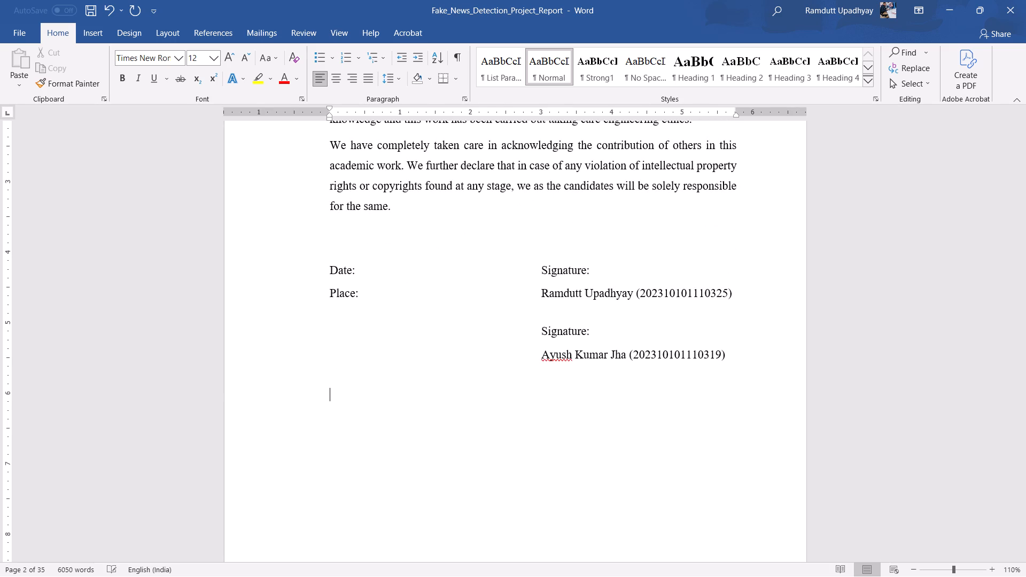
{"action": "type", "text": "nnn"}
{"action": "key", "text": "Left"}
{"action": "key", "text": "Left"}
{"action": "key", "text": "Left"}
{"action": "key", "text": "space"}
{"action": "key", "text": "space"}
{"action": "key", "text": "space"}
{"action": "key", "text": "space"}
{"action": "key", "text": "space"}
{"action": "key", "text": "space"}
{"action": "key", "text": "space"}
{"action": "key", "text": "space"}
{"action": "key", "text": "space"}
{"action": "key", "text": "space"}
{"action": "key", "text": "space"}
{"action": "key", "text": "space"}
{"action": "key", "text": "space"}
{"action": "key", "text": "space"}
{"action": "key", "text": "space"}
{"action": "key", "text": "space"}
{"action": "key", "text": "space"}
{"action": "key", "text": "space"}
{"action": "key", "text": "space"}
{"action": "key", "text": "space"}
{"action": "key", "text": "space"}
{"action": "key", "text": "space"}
Replace the temporary marker letters on the new line with a third "Signature:" label.
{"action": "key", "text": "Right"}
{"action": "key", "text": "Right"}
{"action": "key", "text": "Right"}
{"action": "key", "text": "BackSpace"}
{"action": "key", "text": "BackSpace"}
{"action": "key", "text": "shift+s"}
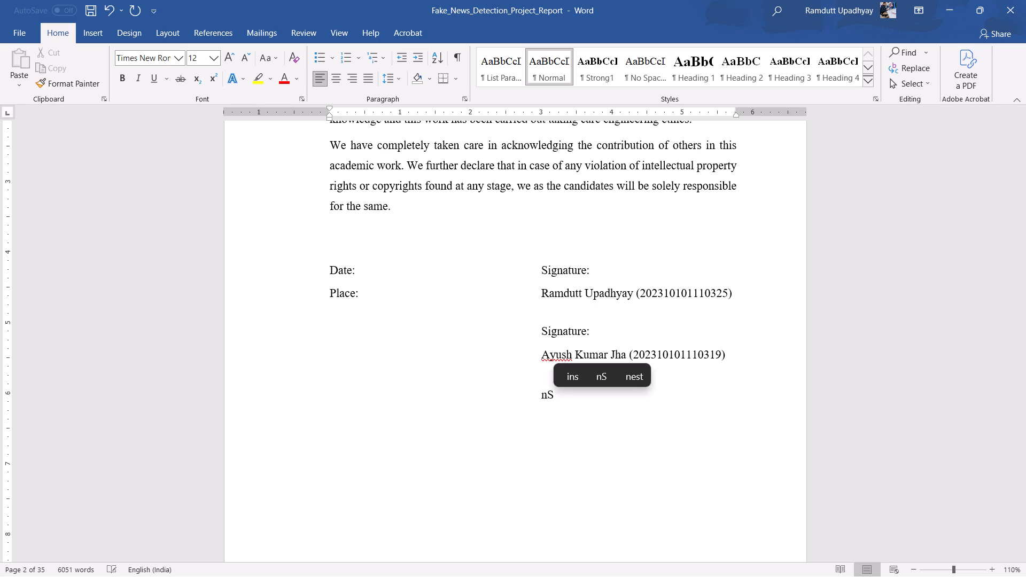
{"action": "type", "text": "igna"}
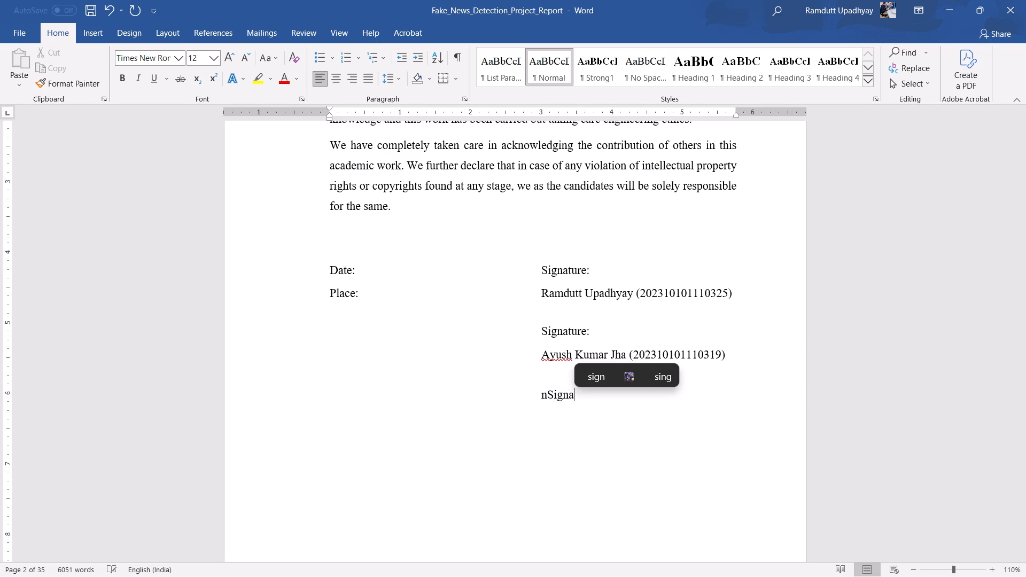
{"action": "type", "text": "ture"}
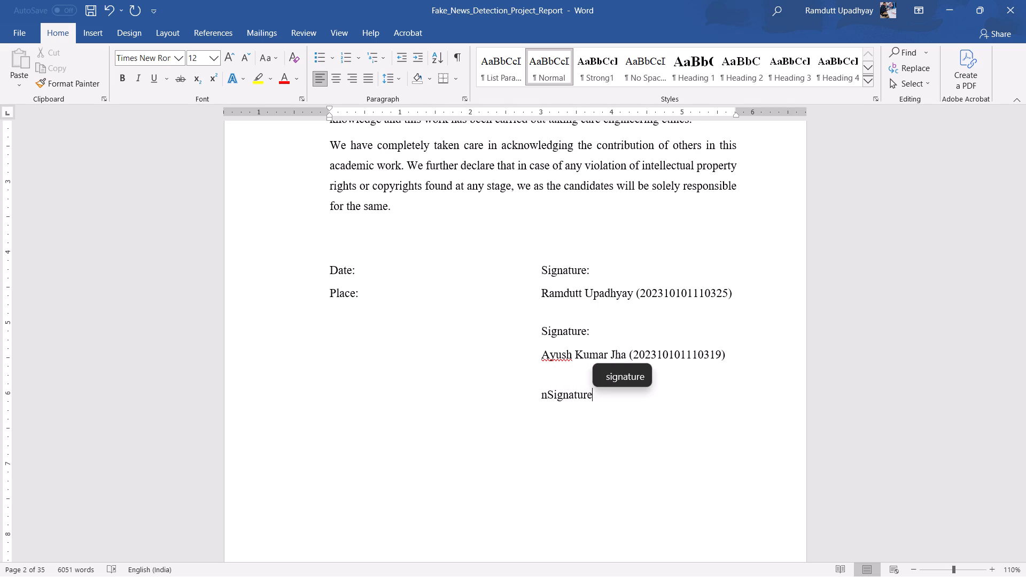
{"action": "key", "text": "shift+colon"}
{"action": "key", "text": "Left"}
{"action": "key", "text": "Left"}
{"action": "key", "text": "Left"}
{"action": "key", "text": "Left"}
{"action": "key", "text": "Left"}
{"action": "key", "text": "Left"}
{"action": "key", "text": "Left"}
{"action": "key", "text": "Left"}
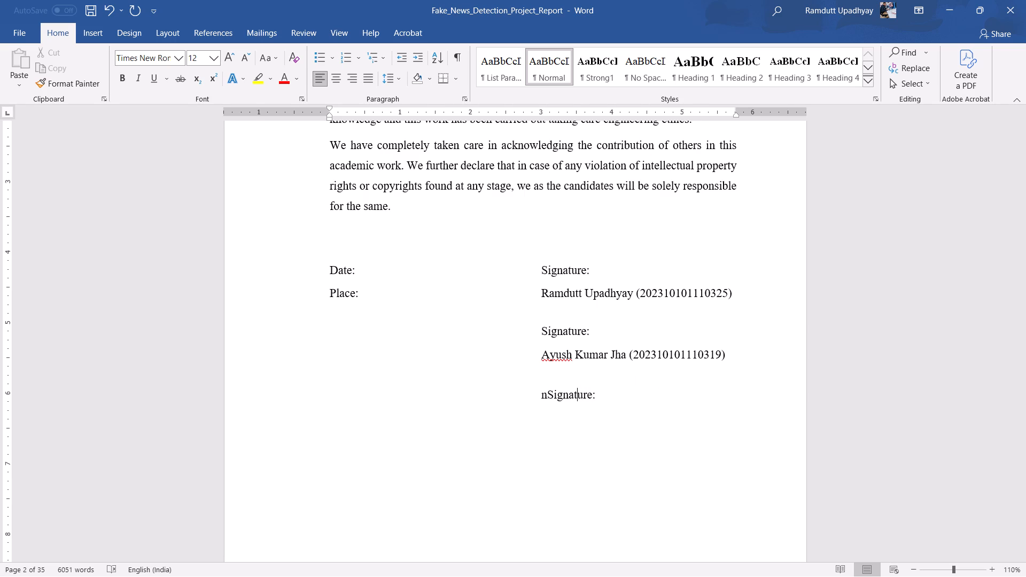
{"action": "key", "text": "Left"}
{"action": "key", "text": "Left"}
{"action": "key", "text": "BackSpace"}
Add two new lines below the third "Signature:" label in the declaration's signature block.
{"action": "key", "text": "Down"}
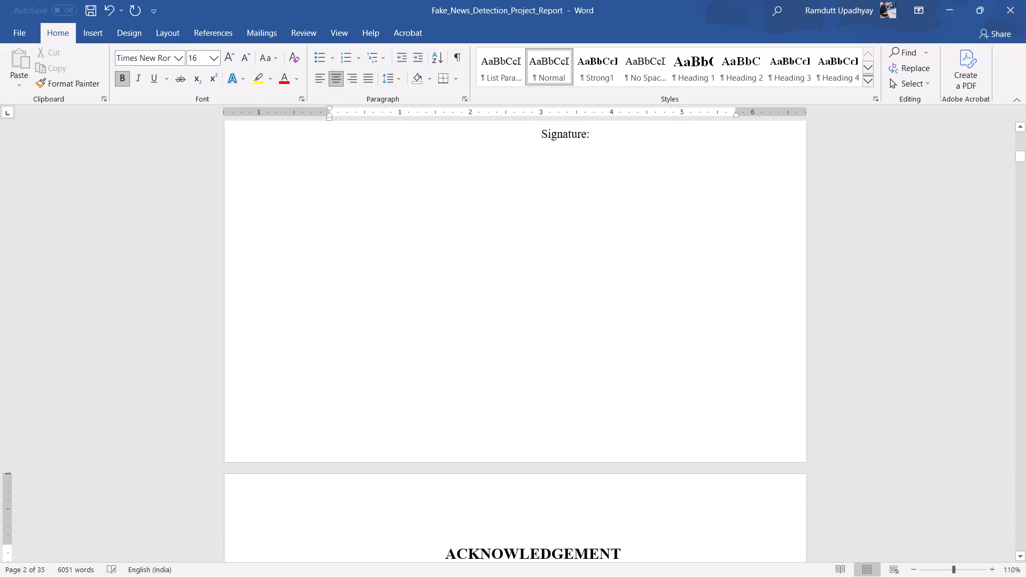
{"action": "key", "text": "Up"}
{"action": "scroll", "coordinate": [400, 380], "scroll_direction": "up", "scroll_amount": 1}
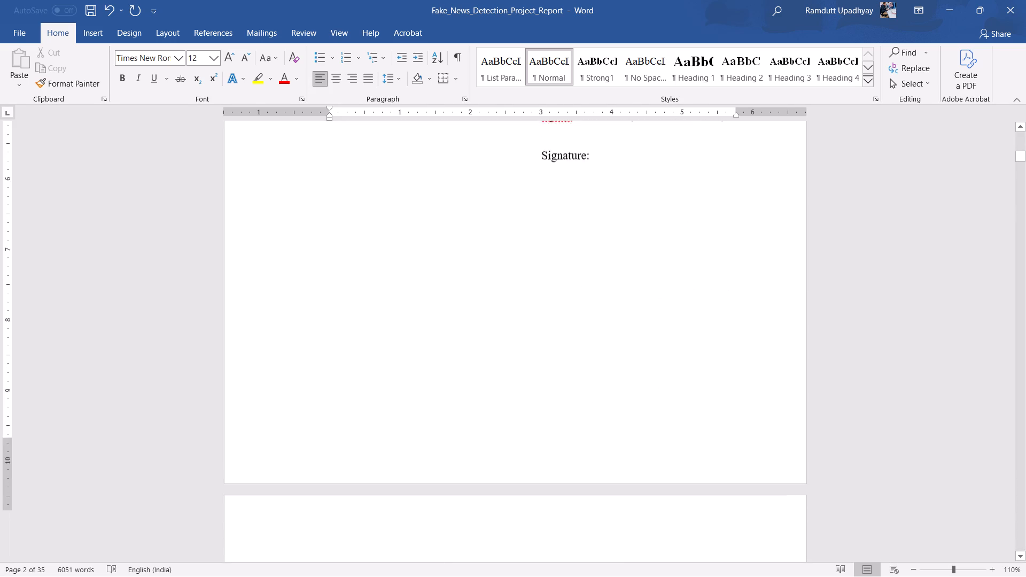
{"action": "scroll", "coordinate": [400, 380], "scroll_direction": "up", "scroll_amount": 1}
{"action": "key", "text": "Right"}
{"action": "key", "text": "Right"}
{"action": "key", "text": "Right"}
{"action": "key", "text": "Right"}
{"action": "key", "text": "Right"}
{"action": "key", "text": "Right"}
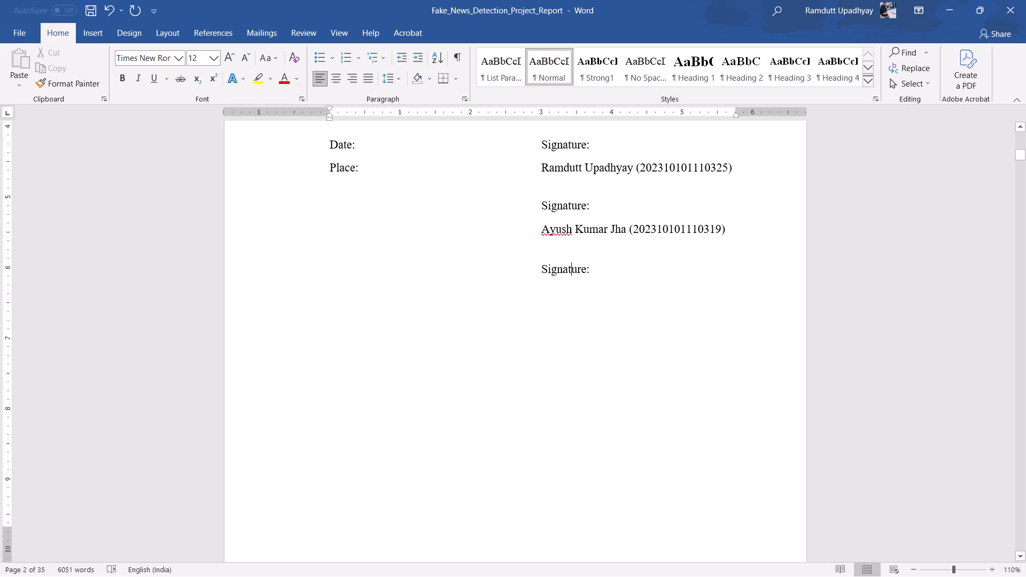
{"action": "key", "text": "Right"}
{"action": "key", "text": "Right"}
{"action": "key", "text": "Right"}
{"action": "key", "text": "Right"}
{"action": "key", "text": "Return"}
{"action": "key", "text": "Return"}
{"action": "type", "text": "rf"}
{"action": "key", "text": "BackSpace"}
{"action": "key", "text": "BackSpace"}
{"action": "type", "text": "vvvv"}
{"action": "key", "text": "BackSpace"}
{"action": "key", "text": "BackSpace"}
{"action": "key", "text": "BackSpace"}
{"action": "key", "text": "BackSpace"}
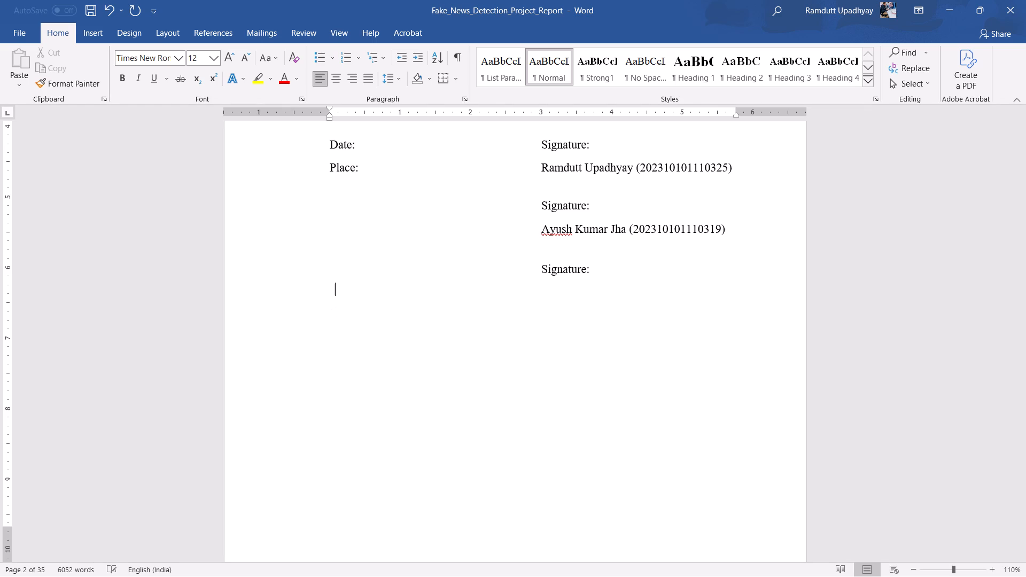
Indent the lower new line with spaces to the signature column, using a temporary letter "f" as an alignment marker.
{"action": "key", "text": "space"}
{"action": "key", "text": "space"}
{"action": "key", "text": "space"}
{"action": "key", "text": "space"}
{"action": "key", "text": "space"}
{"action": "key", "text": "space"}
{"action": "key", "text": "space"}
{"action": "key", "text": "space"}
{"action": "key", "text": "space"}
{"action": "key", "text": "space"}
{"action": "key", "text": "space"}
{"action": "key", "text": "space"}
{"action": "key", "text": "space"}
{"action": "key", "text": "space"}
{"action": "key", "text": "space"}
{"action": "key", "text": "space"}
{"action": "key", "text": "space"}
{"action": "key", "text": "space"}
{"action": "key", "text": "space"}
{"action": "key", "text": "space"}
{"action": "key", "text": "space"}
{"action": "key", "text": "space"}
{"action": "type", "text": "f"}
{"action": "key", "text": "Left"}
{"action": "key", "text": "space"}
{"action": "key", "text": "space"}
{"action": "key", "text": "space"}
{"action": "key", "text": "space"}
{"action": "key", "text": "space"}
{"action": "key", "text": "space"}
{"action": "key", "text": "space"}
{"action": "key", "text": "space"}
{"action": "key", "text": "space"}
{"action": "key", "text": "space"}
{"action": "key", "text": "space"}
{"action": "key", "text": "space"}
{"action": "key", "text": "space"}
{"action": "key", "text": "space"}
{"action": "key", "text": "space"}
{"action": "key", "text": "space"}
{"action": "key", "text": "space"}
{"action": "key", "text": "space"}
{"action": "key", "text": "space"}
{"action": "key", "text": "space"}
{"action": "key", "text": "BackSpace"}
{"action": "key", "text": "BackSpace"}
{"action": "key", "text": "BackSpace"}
Indent the line directly below the third "Signature:" label with spaces until it aligns under the label.
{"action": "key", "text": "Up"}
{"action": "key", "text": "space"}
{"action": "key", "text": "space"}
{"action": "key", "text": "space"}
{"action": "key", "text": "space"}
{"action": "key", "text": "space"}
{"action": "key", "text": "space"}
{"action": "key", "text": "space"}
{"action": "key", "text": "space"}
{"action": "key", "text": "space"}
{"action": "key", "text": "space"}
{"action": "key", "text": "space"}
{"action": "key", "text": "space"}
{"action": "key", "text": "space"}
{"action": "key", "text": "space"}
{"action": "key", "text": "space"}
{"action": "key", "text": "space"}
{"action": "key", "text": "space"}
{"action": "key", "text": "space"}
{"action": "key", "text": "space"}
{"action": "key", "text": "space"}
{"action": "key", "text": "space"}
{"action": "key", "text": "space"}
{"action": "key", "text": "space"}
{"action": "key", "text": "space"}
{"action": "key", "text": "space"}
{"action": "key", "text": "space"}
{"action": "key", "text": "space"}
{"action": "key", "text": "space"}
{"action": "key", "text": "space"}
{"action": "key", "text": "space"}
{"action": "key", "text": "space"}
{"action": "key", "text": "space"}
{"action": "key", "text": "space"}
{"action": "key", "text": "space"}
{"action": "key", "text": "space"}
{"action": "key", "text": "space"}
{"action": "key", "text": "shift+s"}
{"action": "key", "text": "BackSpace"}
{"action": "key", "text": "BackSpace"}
Enter the third student's name followed by the roll number in parentheses under the third "Signature:" label.
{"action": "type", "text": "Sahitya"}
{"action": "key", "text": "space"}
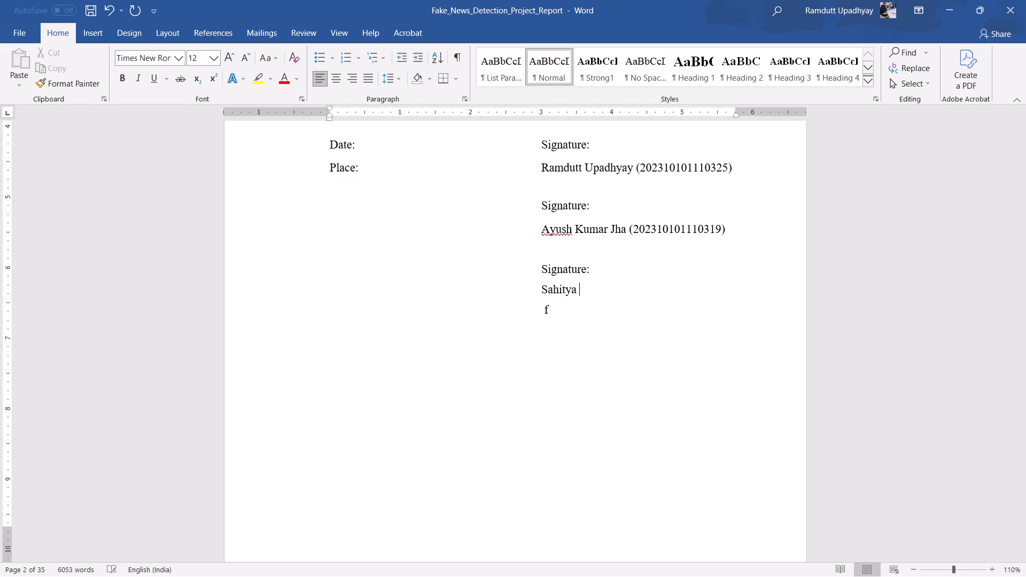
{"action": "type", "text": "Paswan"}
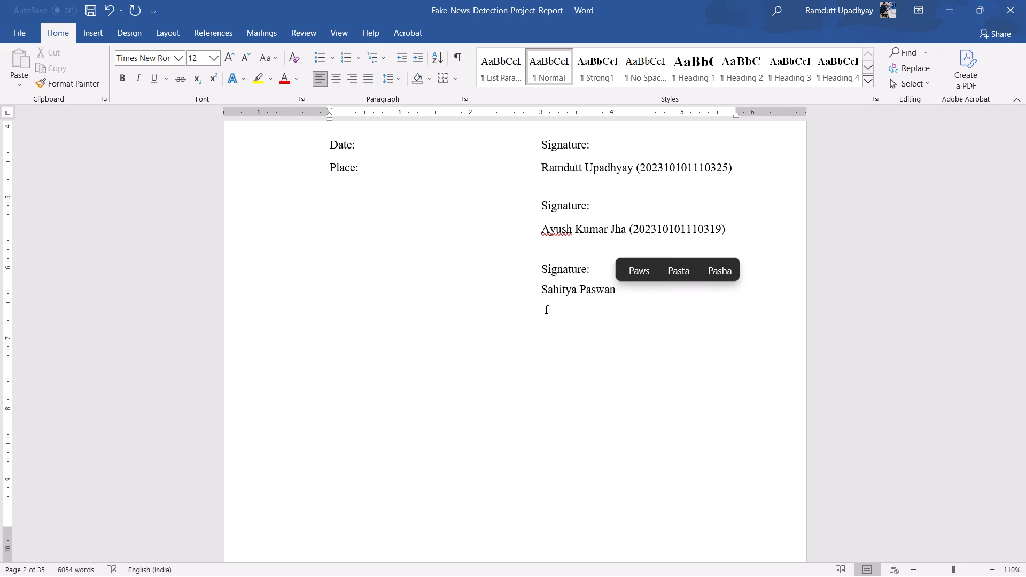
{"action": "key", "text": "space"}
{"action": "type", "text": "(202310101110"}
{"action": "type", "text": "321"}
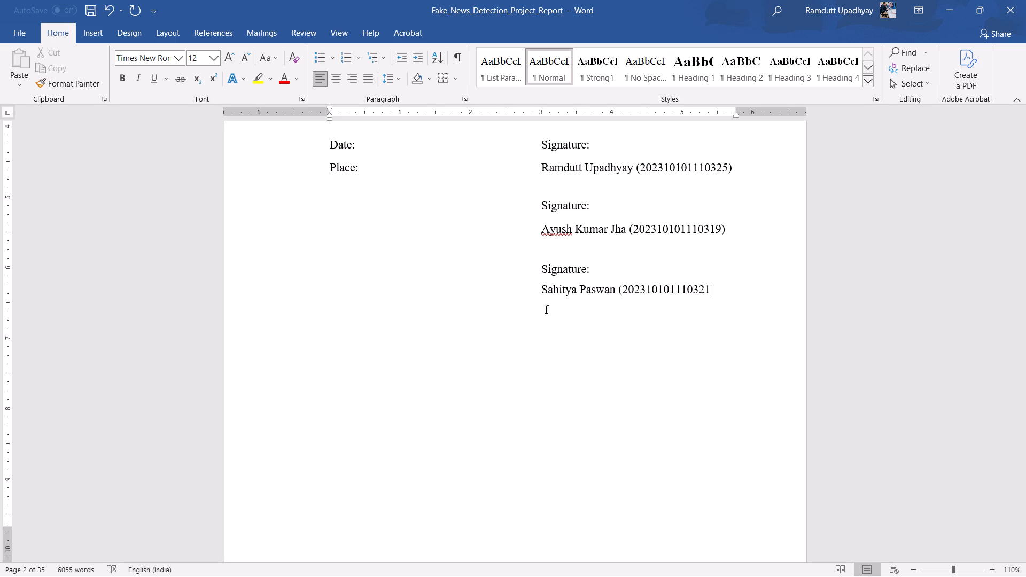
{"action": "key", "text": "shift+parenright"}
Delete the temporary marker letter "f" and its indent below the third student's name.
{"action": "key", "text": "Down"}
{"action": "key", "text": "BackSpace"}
Fill in "Barabanki" after the declaration's "Place:" label.
{"action": "scroll", "coordinate": [400, 380], "scroll_direction": "up", "scroll_amount": 1}
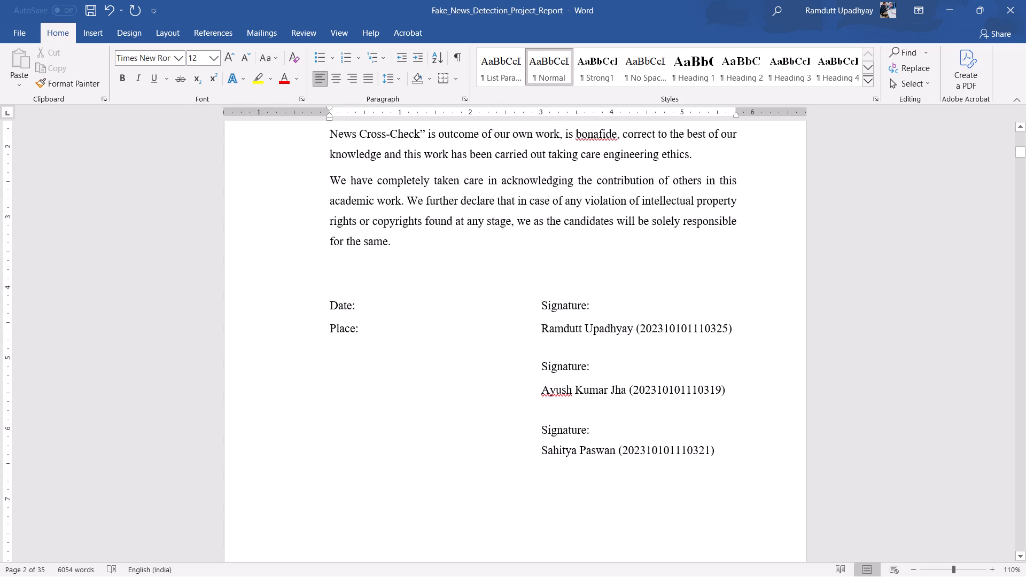
{"action": "left_click", "coordinate": [366, 336]}
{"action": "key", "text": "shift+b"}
{"action": "key", "text": "BackSpace"}
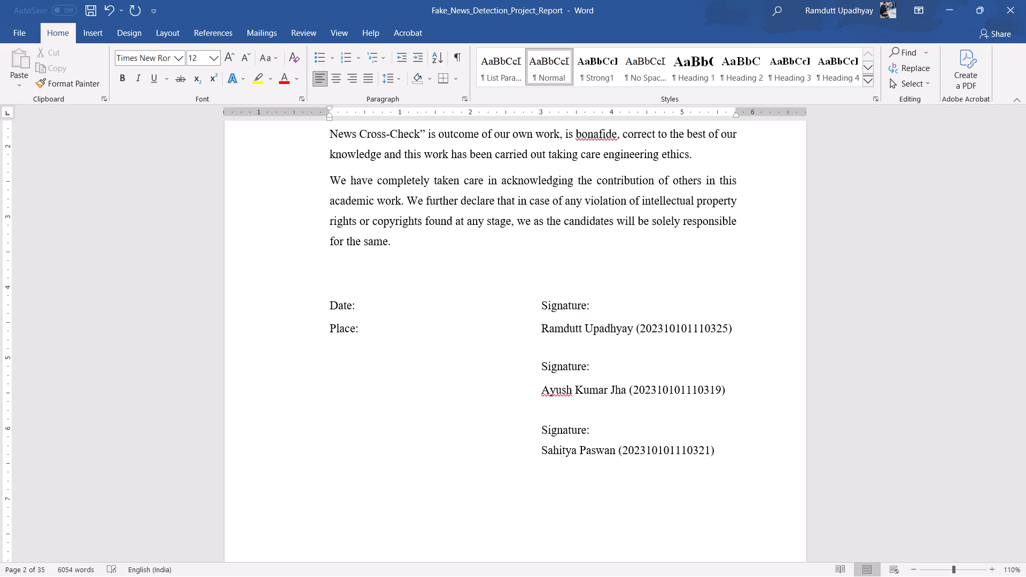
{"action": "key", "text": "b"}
{"action": "key", "text": "BackSpace"}
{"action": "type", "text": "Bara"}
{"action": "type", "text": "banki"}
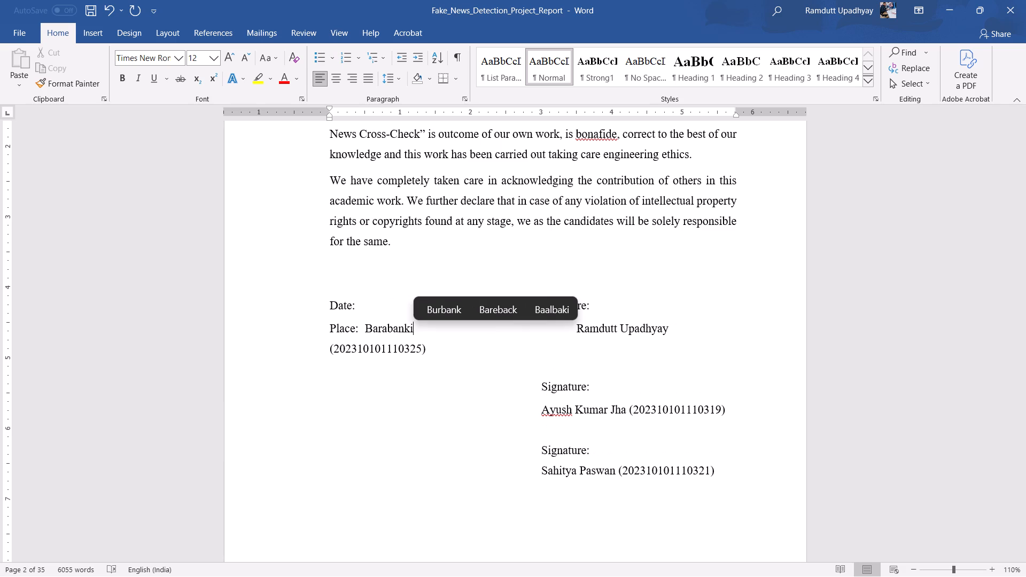
Remove the extra spaces before the first student's name so it aligns under its "Signature:" label.
{"action": "left_click", "coordinate": [573, 328]}
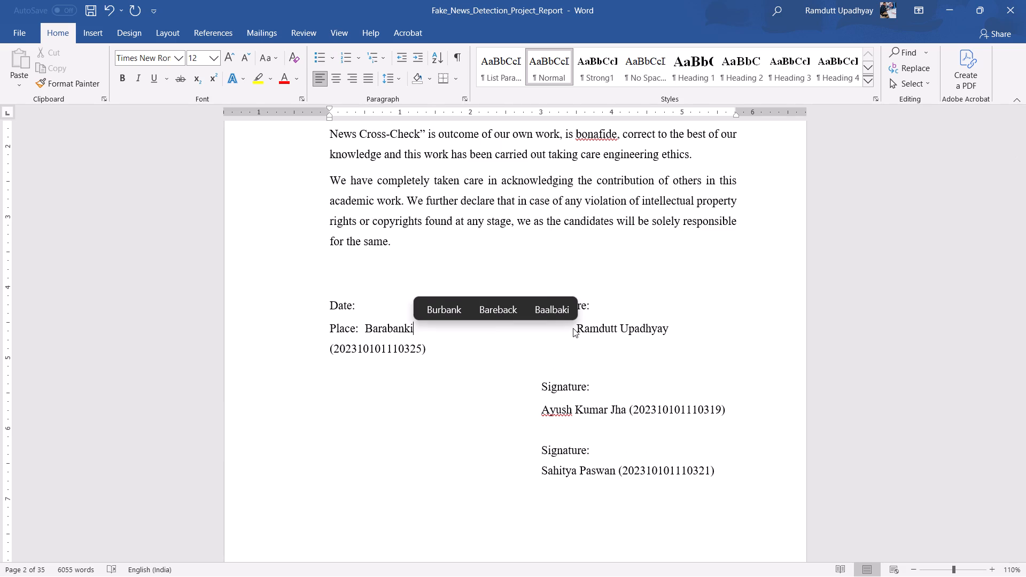
{"action": "left_click", "coordinate": [571, 365]}
{"action": "left_click", "coordinate": [572, 332]}
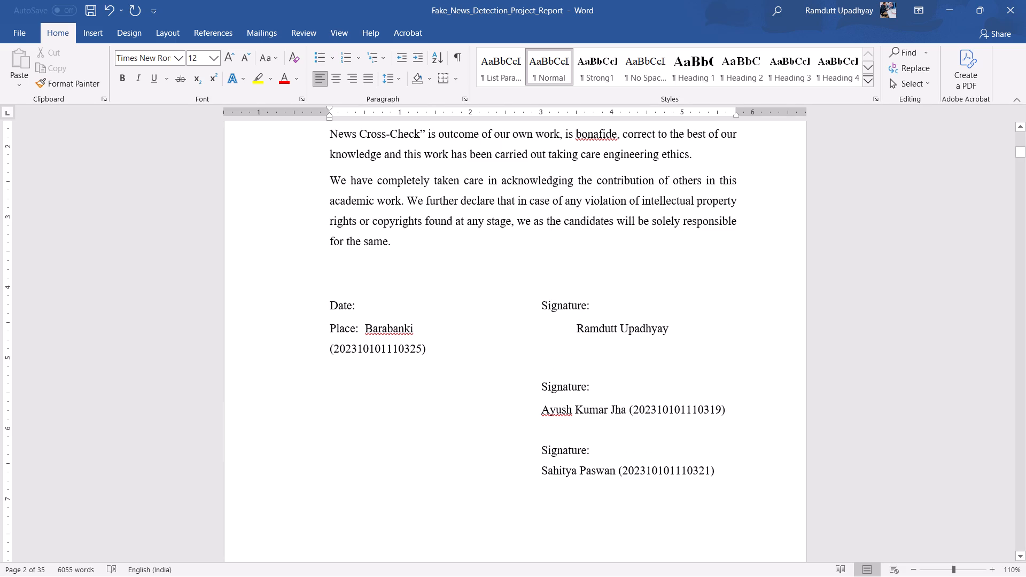
{"action": "key", "text": "BackSpace"}
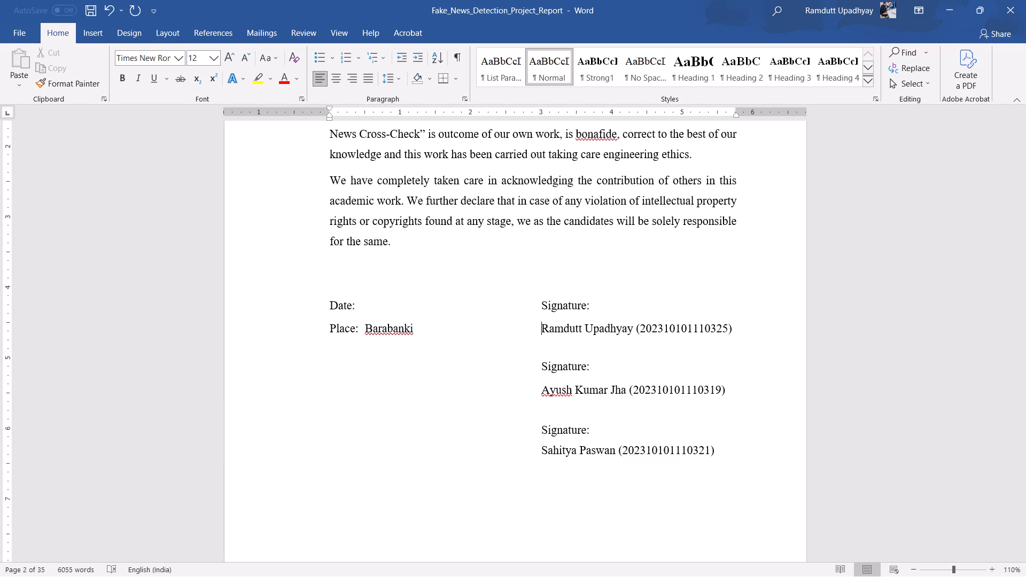
Review the front matter, from the acknowledgement back through the declaration to the cover page's report title.
{"action": "scroll", "coordinate": [506, 479], "scroll_direction": "down", "scroll_amount": 1}
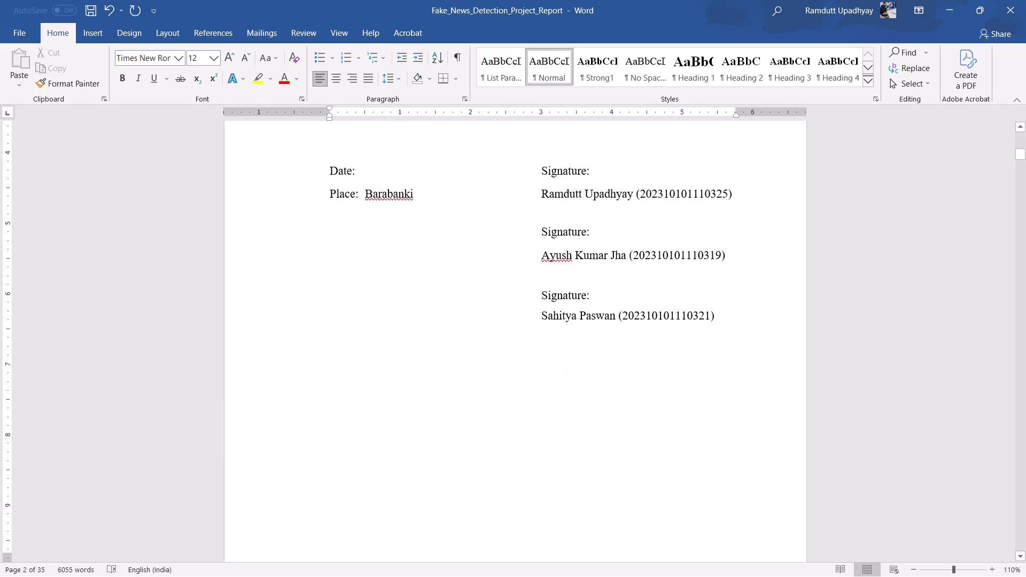
{"action": "scroll", "coordinate": [506, 479], "scroll_direction": "down", "scroll_amount": 2}
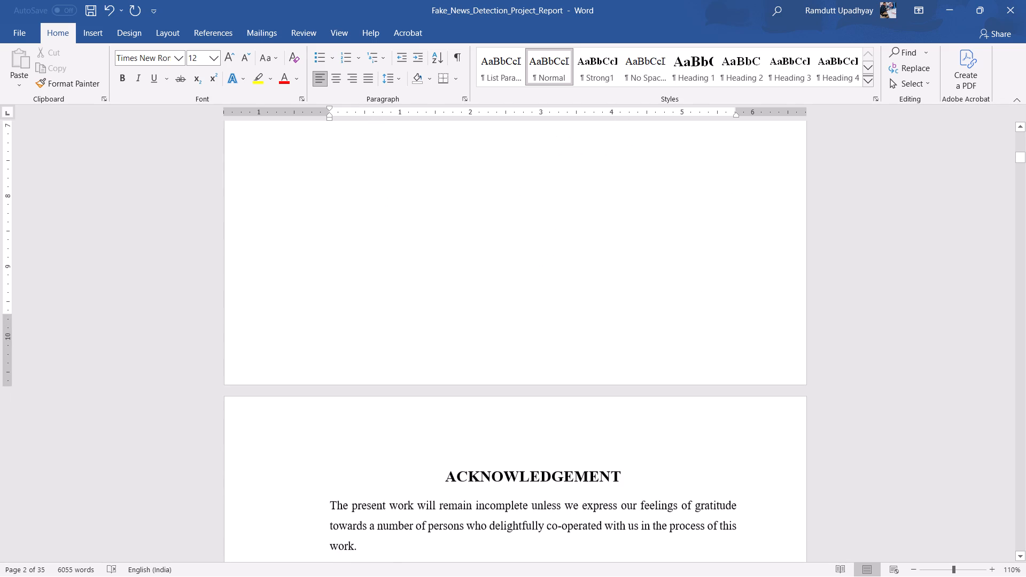
{"action": "scroll", "coordinate": [506, 479], "scroll_direction": "down", "scroll_amount": 1}
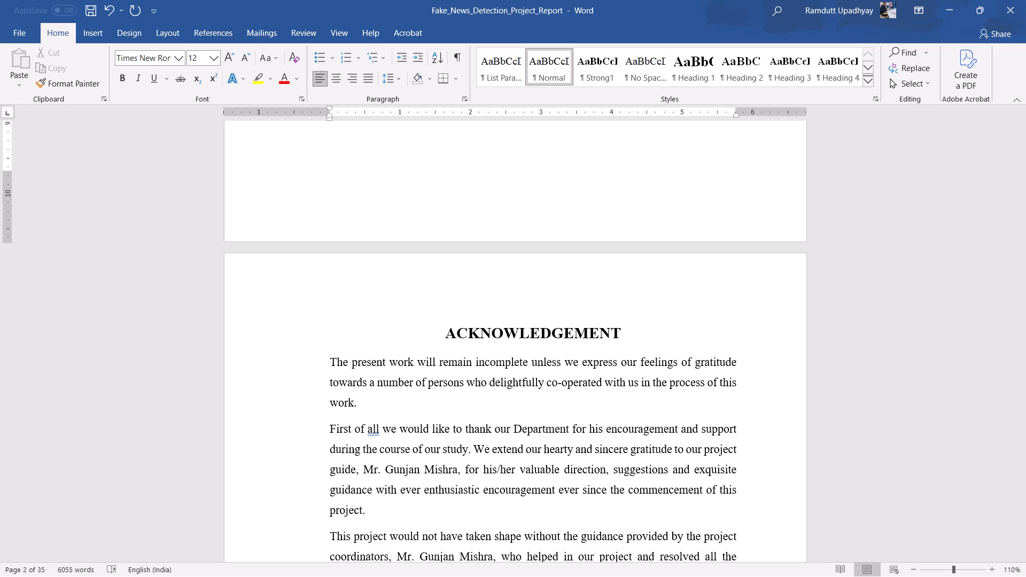
{"action": "scroll", "coordinate": [506, 479], "scroll_direction": "up", "scroll_amount": 2}
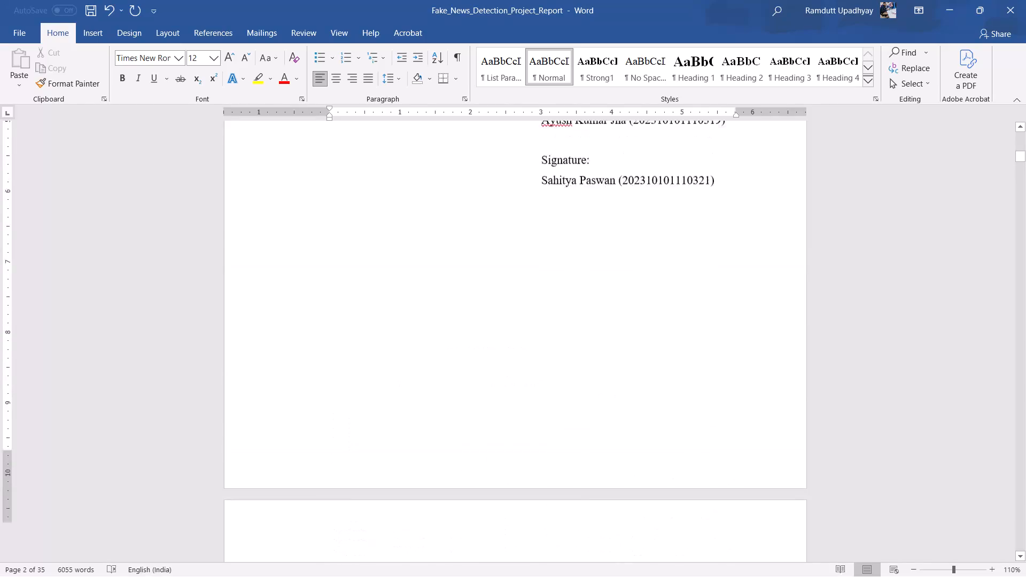
{"action": "scroll", "coordinate": [506, 479], "scroll_direction": "up", "scroll_amount": 6}
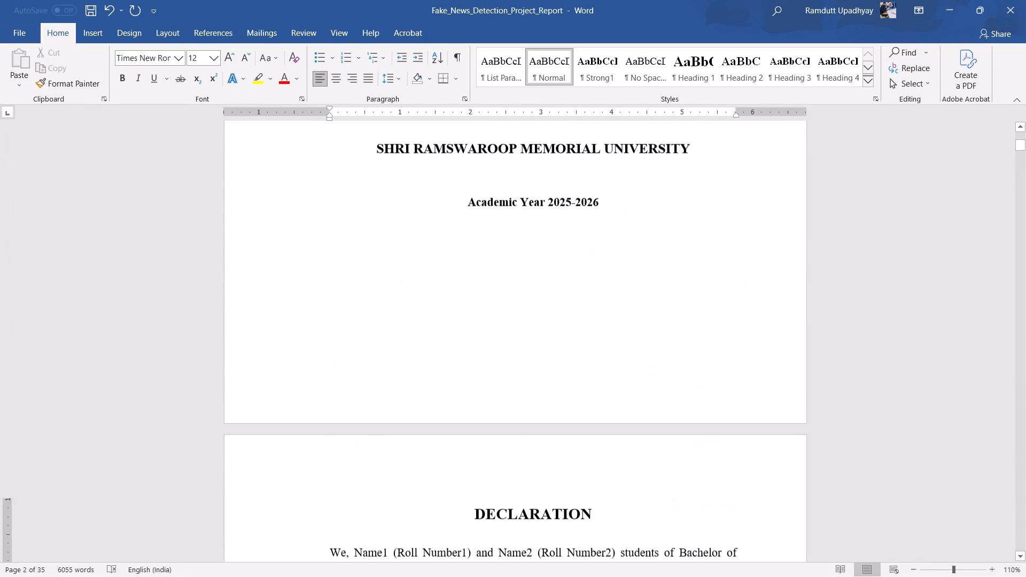
{"action": "scroll", "coordinate": [506, 479], "scroll_direction": "up", "scroll_amount": 1}
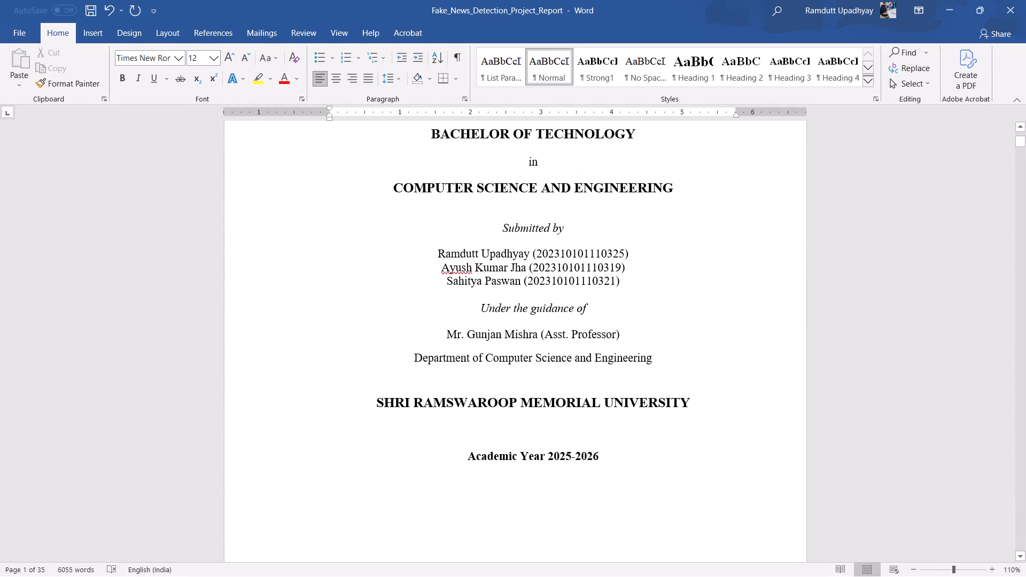
{"action": "scroll", "coordinate": [506, 479], "scroll_direction": "down", "scroll_amount": 1}
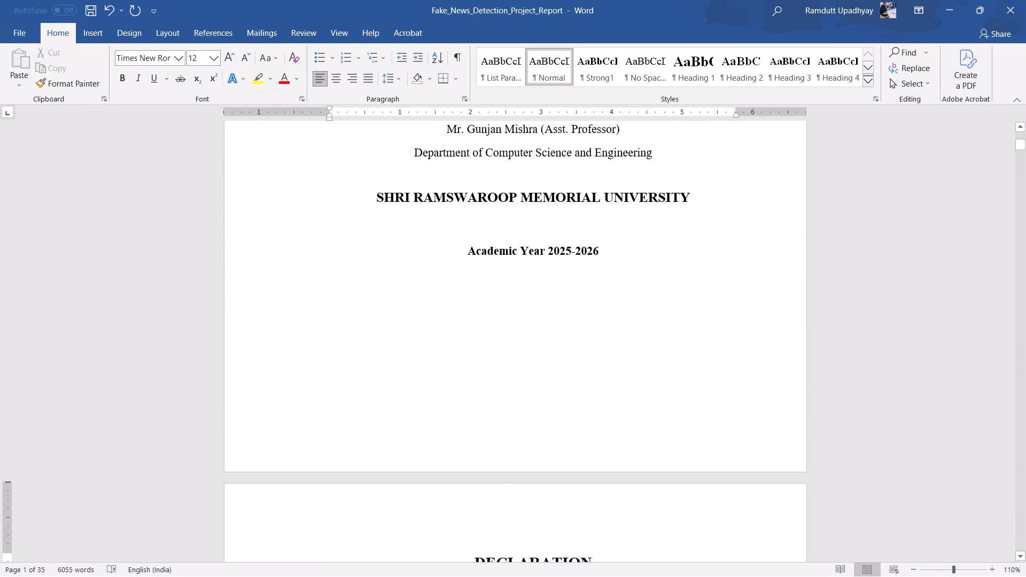
{"action": "scroll", "coordinate": [506, 479], "scroll_direction": "down", "scroll_amount": 1}
{"action": "scroll", "coordinate": [544, 252], "scroll_direction": "up", "scroll_amount": 3}
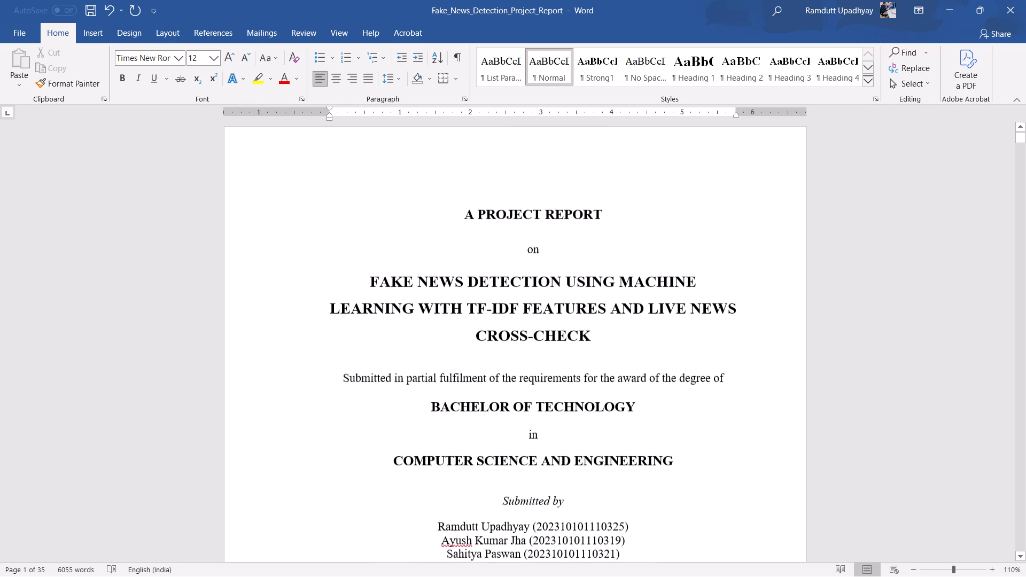
{"action": "scroll", "coordinate": [544, 252], "scroll_direction": "up", "scroll_amount": 3}
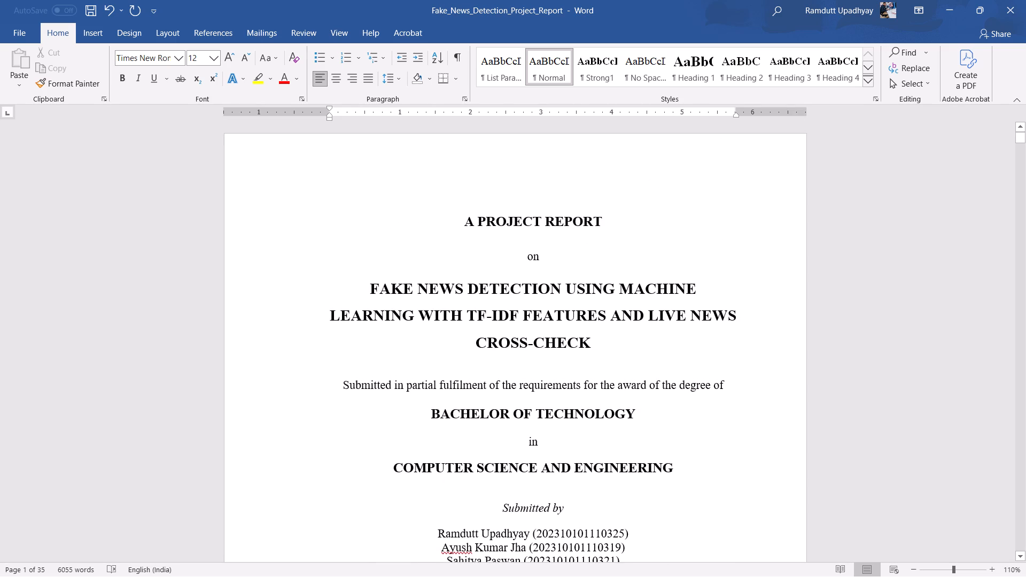
{"action": "left_click", "coordinate": [501, 239]}
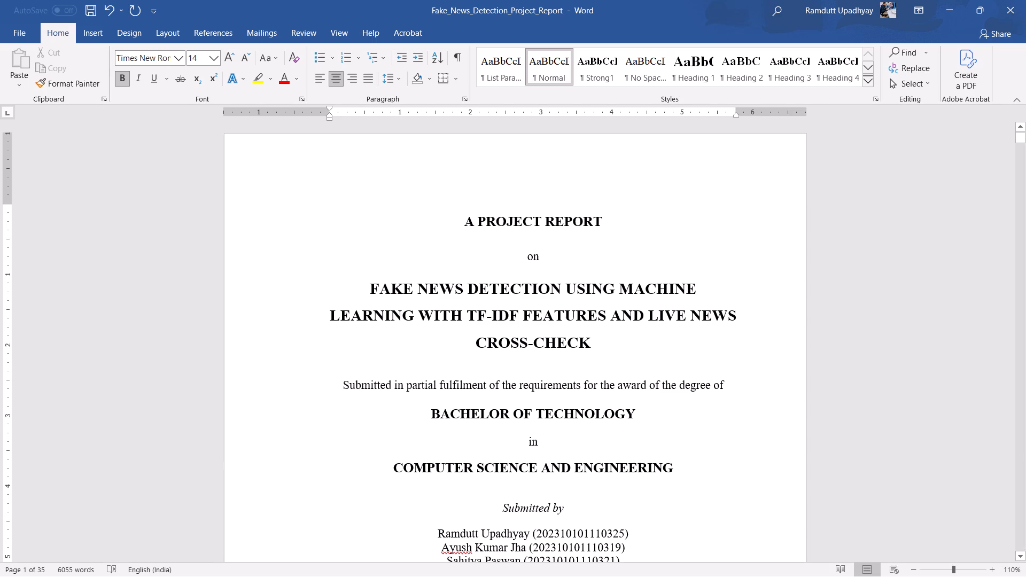
{"action": "left_click", "coordinate": [464, 319]}
Delete the words "MACHINE LEARNING WITH" from the report title on the cover page.
{"action": "key", "text": "BackSpace"}
{"action": "key", "text": "BackSpace"}
{"action": "key", "text": "BackSpace"}
{"action": "key", "text": "BackSpace"}
{"action": "key", "text": "BackSpace"}
{"action": "key", "text": "BackSpace"}
{"action": "key", "text": "BackSpace"}
{"action": "key", "text": "BackSpace"}
{"action": "key", "text": "BackSpace"}
{"action": "key", "text": "BackSpace"}
{"action": "key", "text": "BackSpace"}
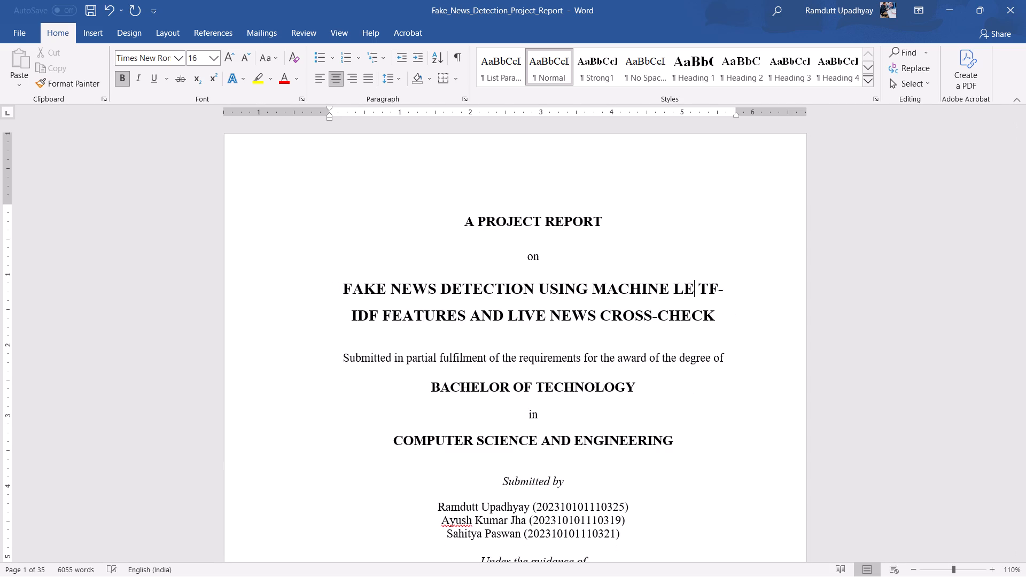
{"action": "key", "text": "BackSpace"}
{"action": "key", "text": "BackSpace"}
{"action": "key", "text": "BackSpace"}
{"action": "key", "text": "BackSpace"}
{"action": "key", "text": "BackSpace"}
{"action": "key", "text": "BackSpace"}
{"action": "key", "text": "BackSpace"}
{"action": "key", "text": "BackSpace"}
{"action": "key", "text": "BackSpace"}
{"action": "key", "text": "BackSpace"}
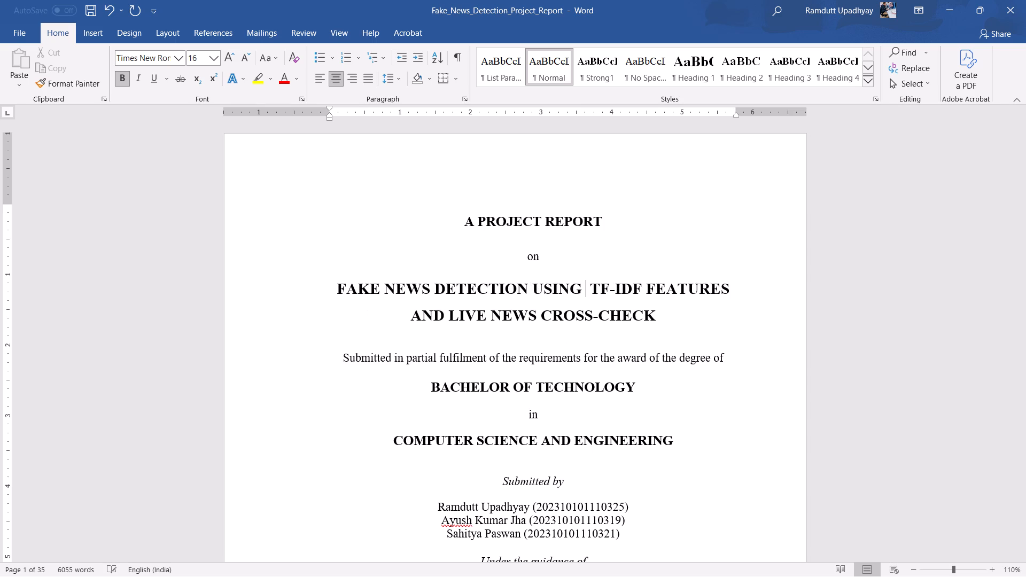
{"action": "key", "text": "BackSpace"}
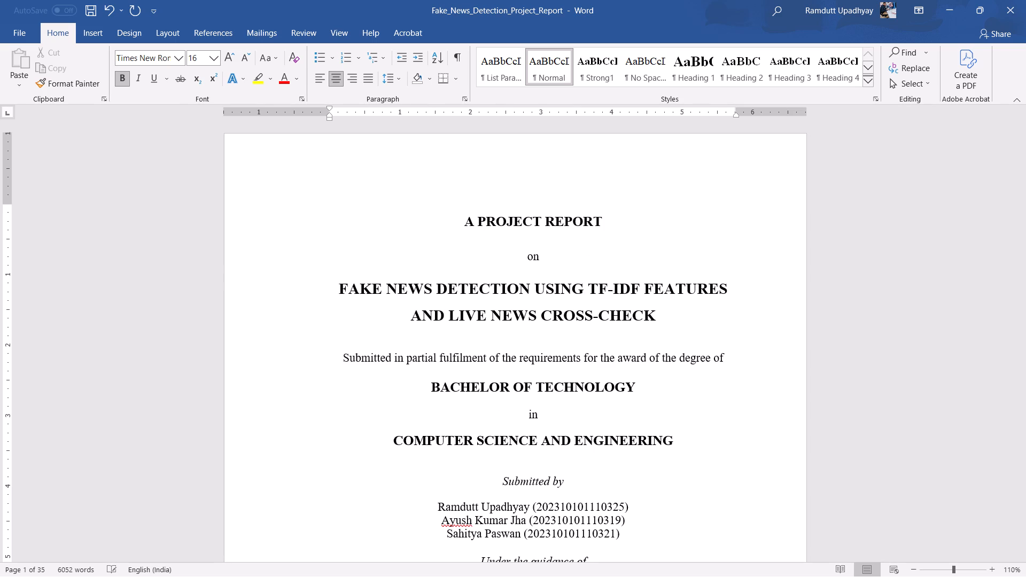
In Chrome, search Google for "srmu logo" and copy the round university emblem image from the CollegeTour result.
{"action": "scroll", "coordinate": [464, 319], "scroll_direction": "down", "scroll_amount": 3}
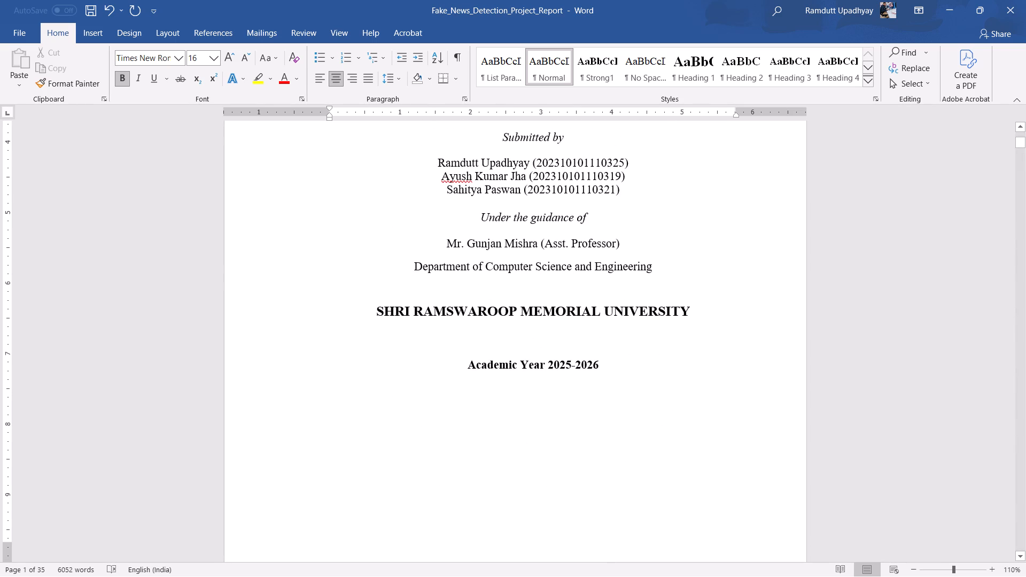
{"action": "left_click", "coordinate": [476, 349]}
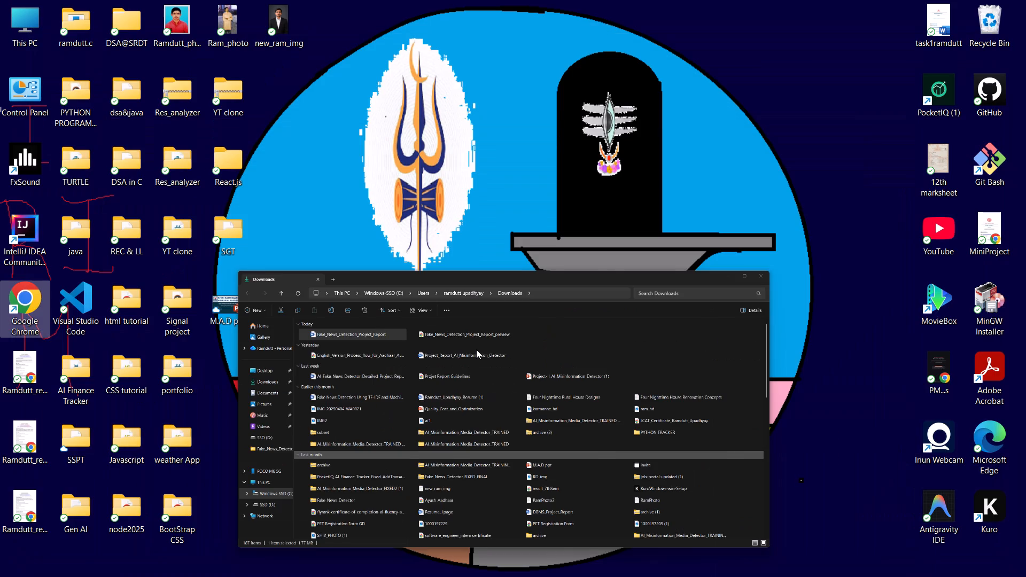
{"action": "double_click", "coordinate": [25, 306]}
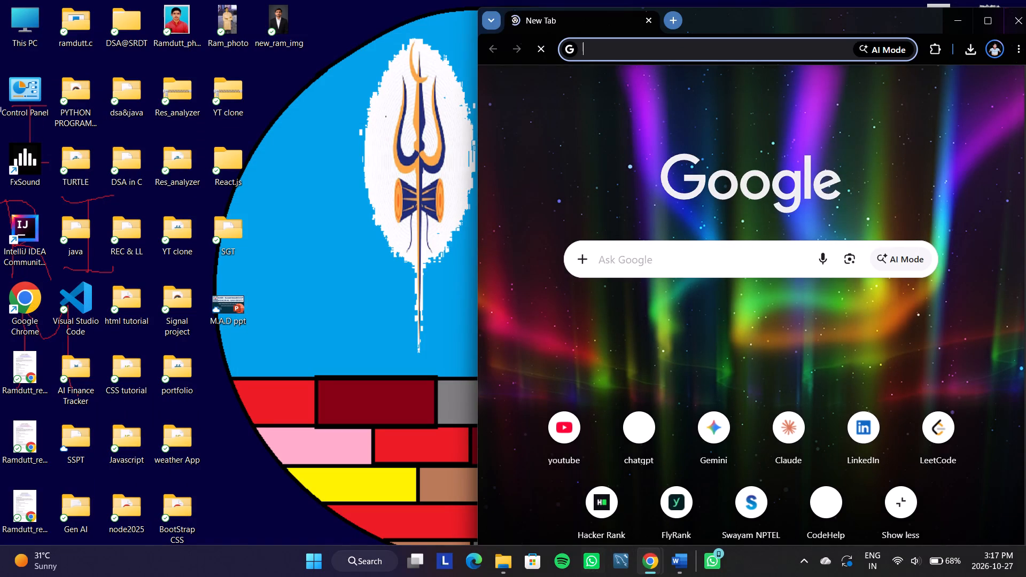
{"action": "left_click", "coordinate": [992, 12]}
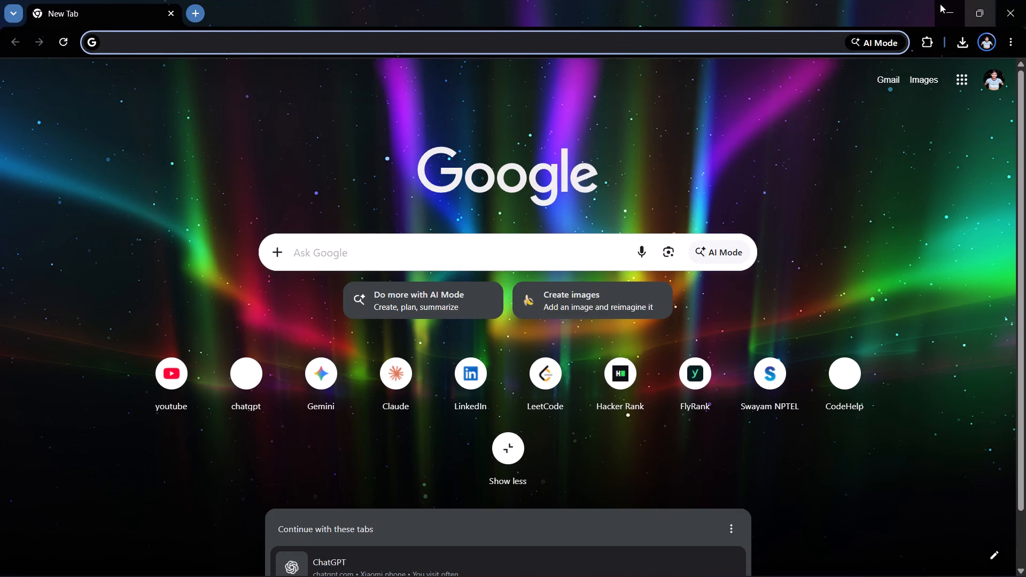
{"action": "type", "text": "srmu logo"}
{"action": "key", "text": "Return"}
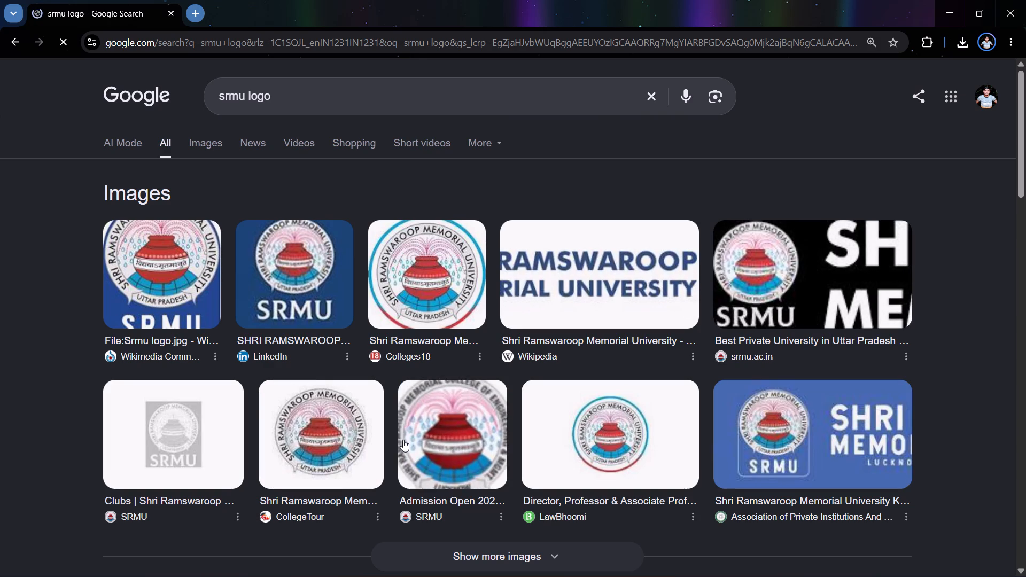
{"action": "left_click", "coordinate": [315, 442]}
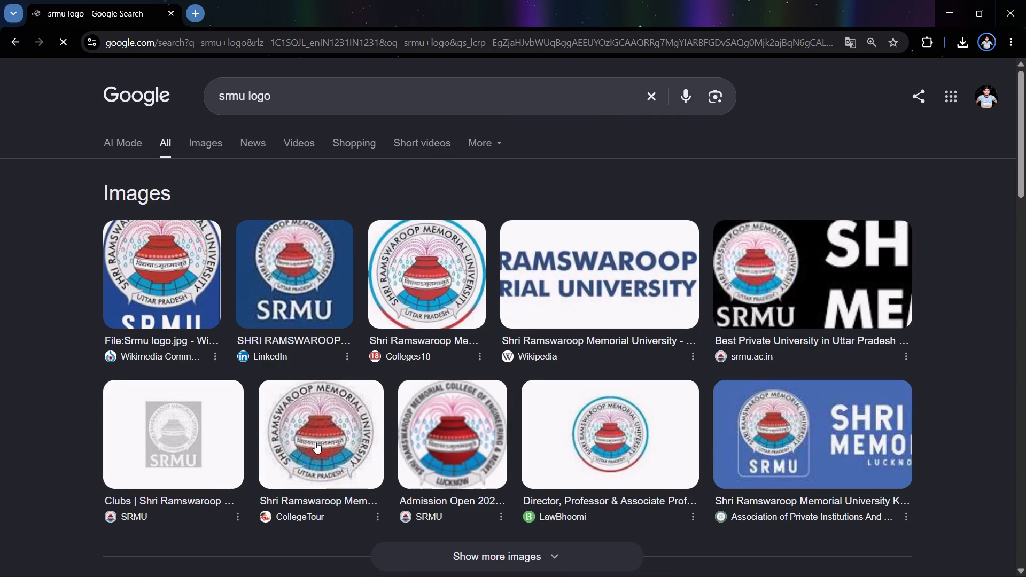
{"action": "right_click", "coordinate": [315, 442]}
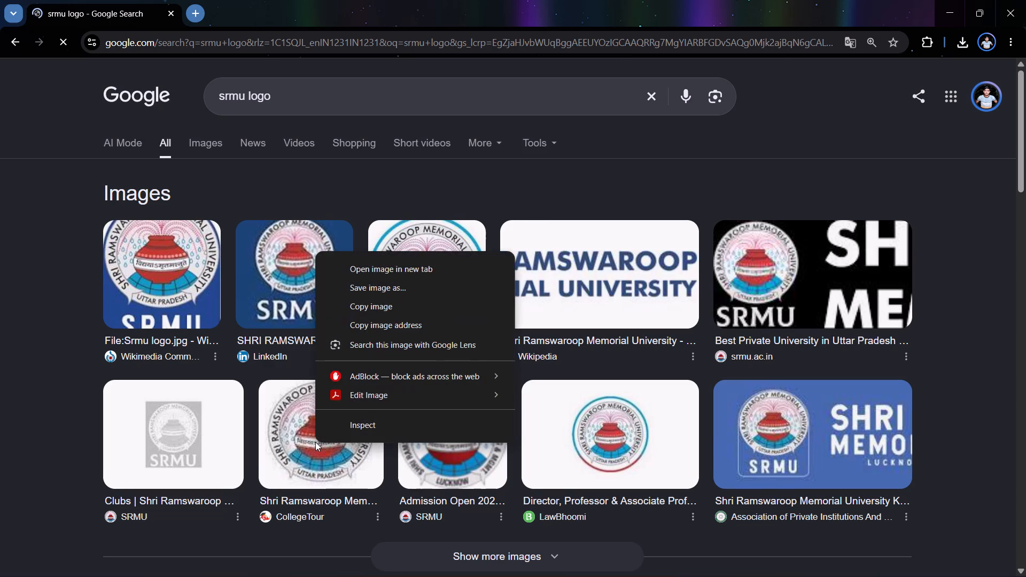
{"action": "left_click", "coordinate": [357, 309]}
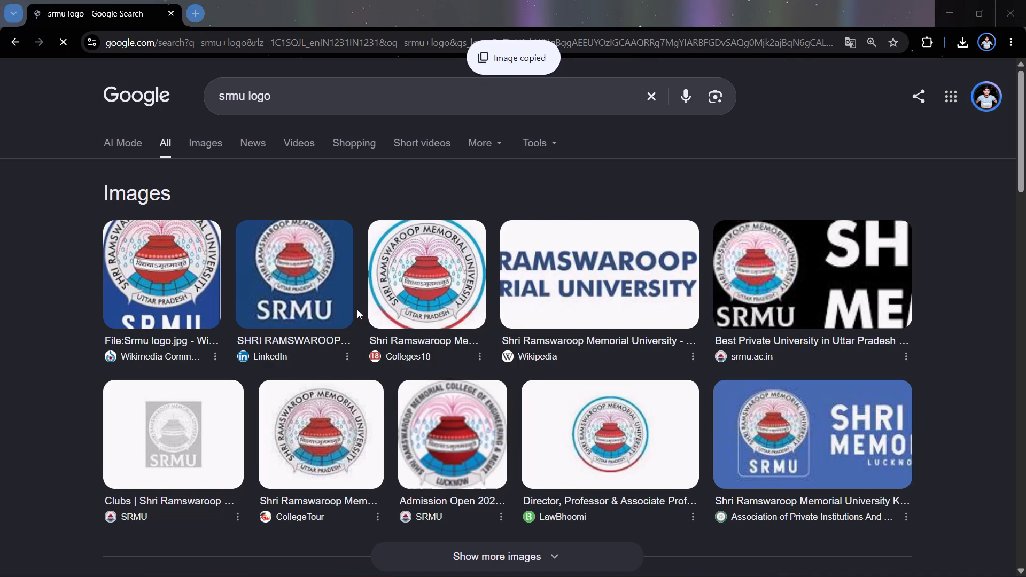
Back in Word, paste the logo below the university name on the cover page and add three blank lines after it.
{"action": "left_click", "coordinate": [628, 144]}
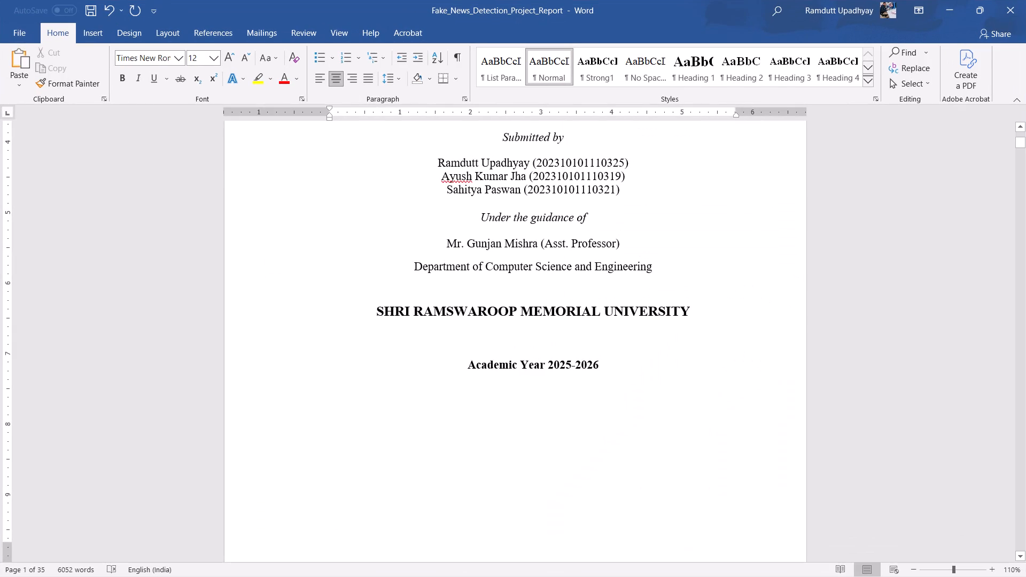
{"action": "key", "text": "ctrl+v"}
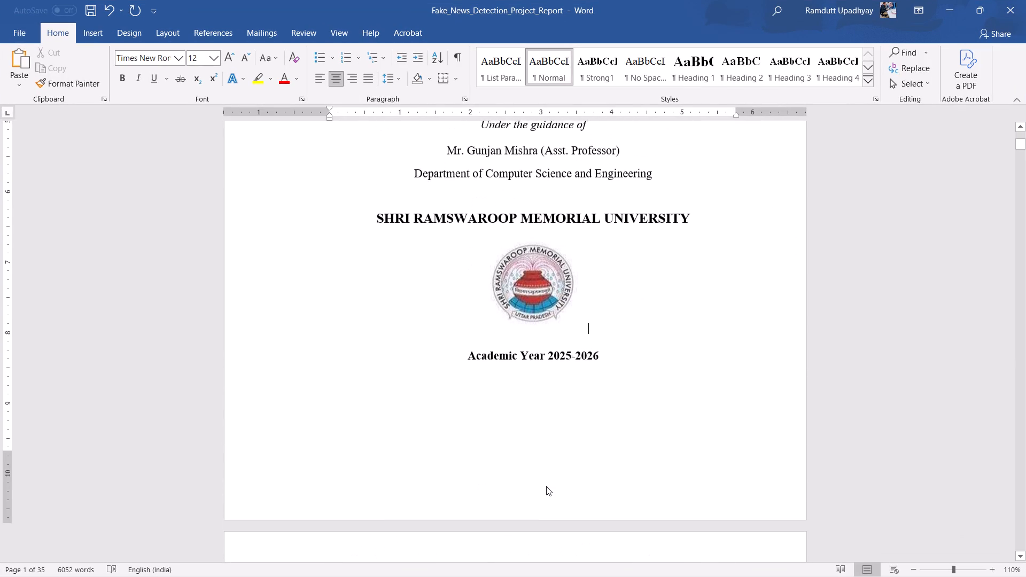
{"action": "key", "text": "Return"}
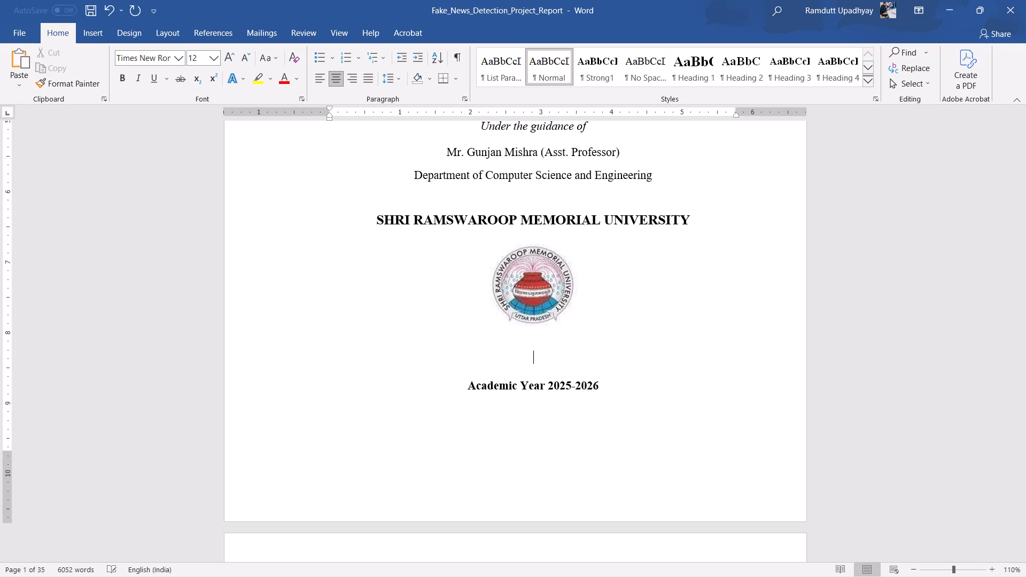
{"action": "key", "text": "Return"}
{"action": "key", "text": "Return"}
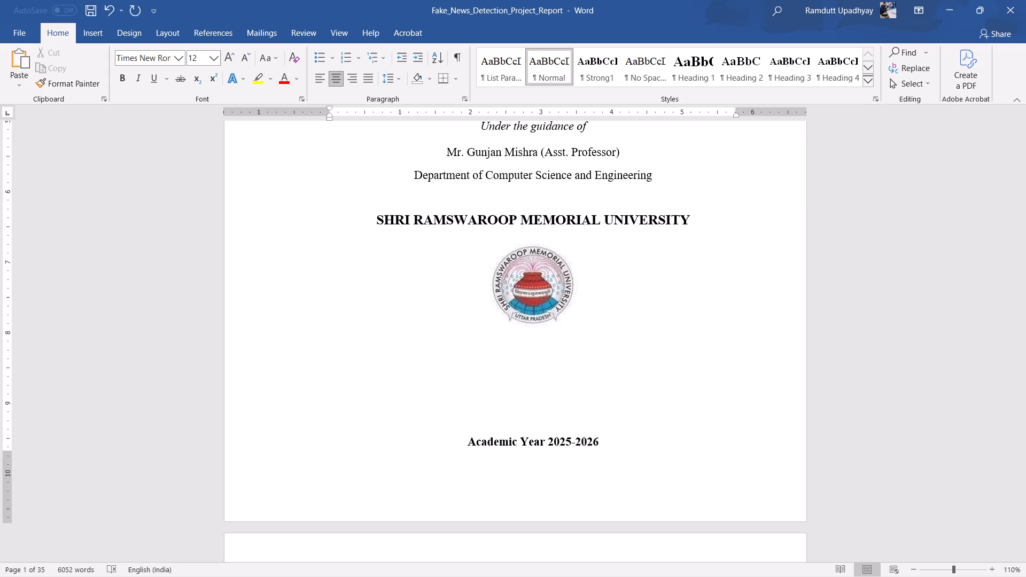
{"action": "key", "text": "Up"}
{"action": "key", "text": "Up"}
{"action": "key", "text": "Up"}
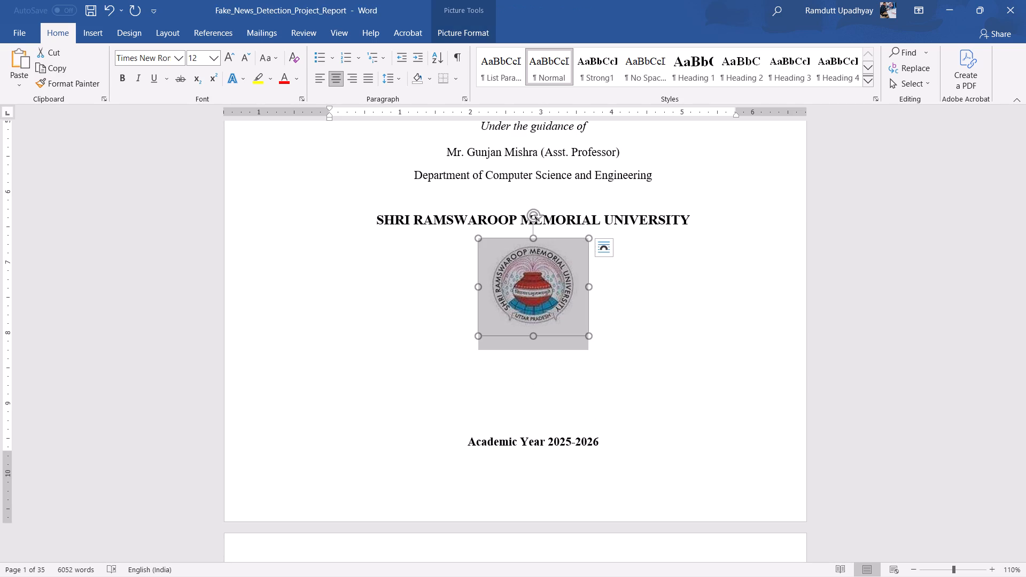
{"action": "key", "text": "Down"}
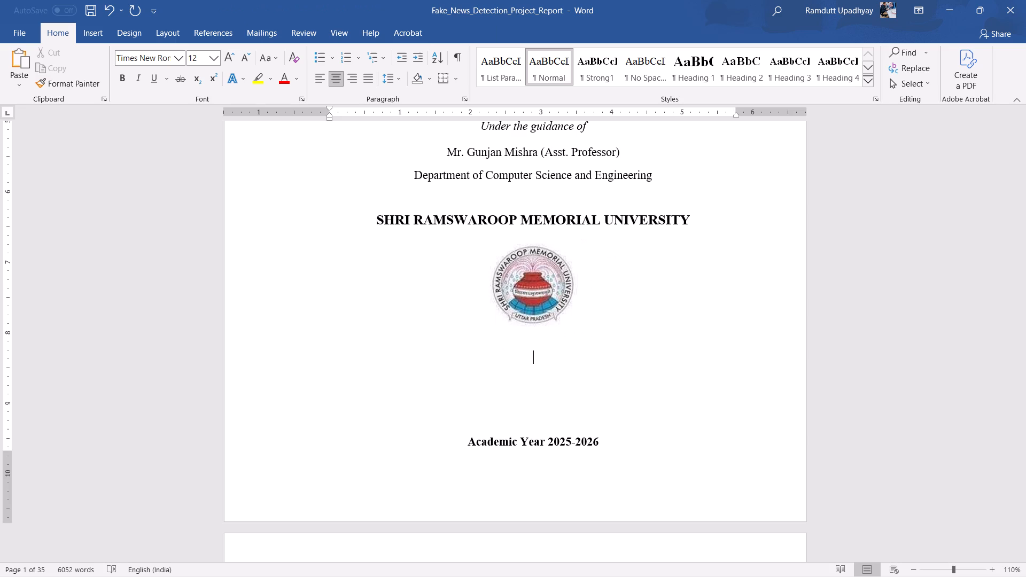
Stretch the university logo slightly wider and a touch taller.
{"action": "left_click", "coordinate": [542, 297]}
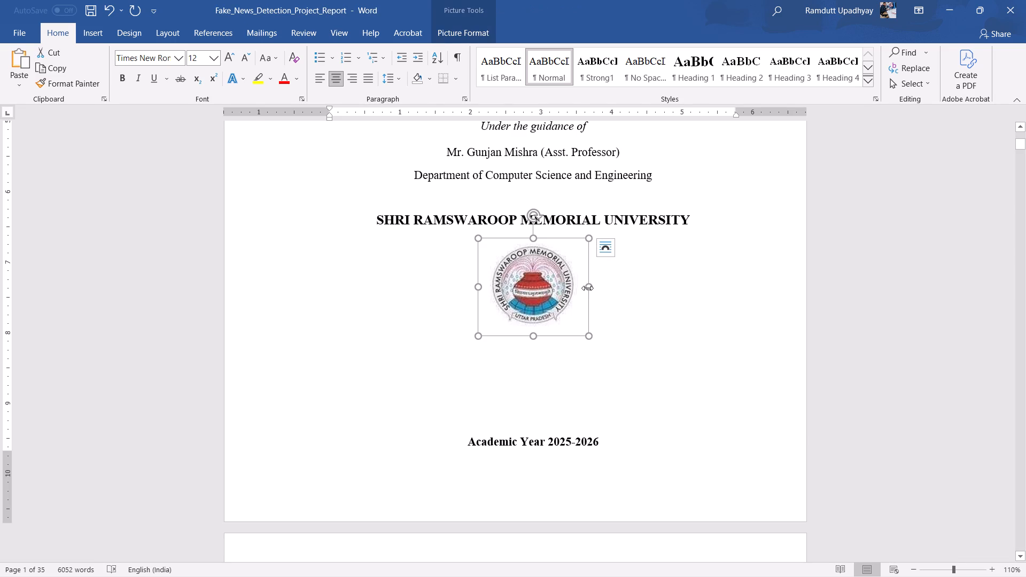
{"action": "left_click_drag", "start_coordinate": [587, 288], "coordinate": [603, 291]}
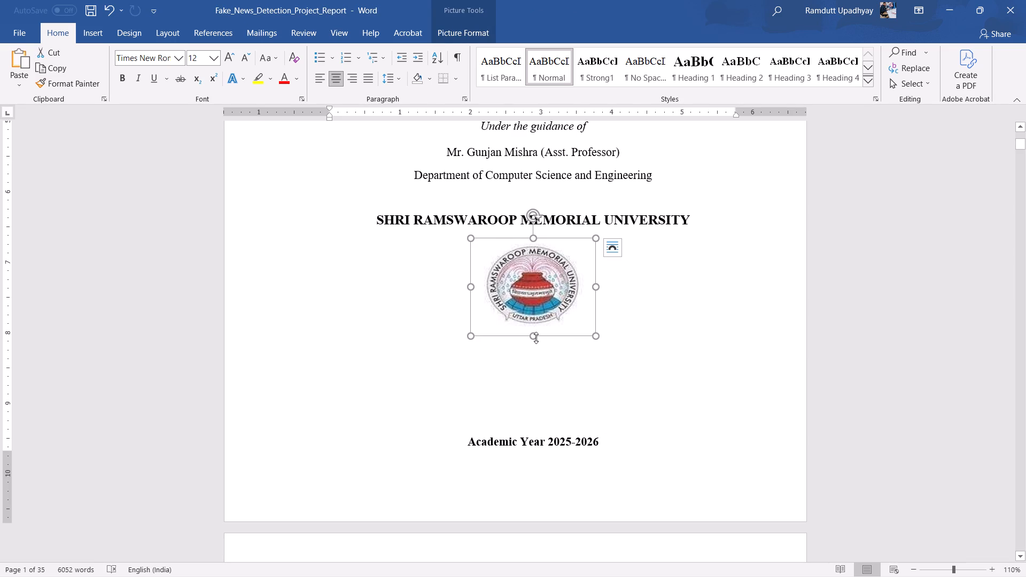
{"action": "left_click", "coordinate": [535, 337]}
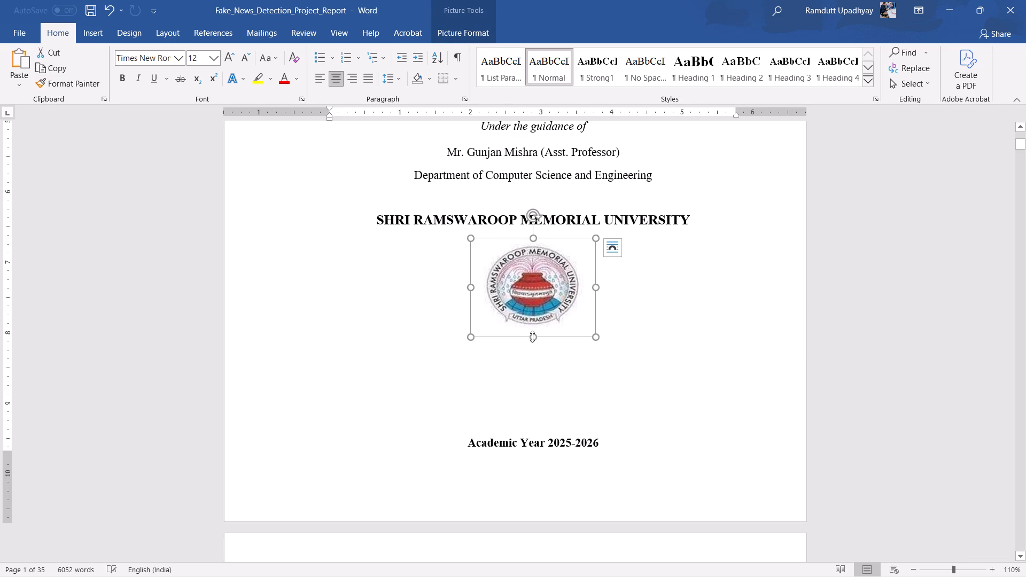
{"action": "left_click", "coordinate": [530, 347]}
Enter "November, 2026" on the blank line directly below the logo.
{"action": "left_click", "coordinate": [516, 357]}
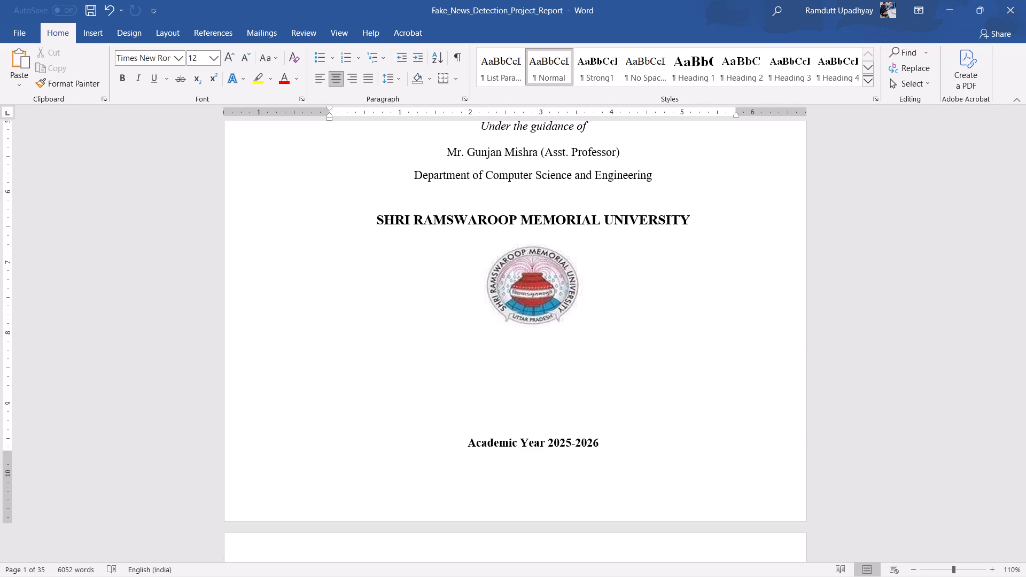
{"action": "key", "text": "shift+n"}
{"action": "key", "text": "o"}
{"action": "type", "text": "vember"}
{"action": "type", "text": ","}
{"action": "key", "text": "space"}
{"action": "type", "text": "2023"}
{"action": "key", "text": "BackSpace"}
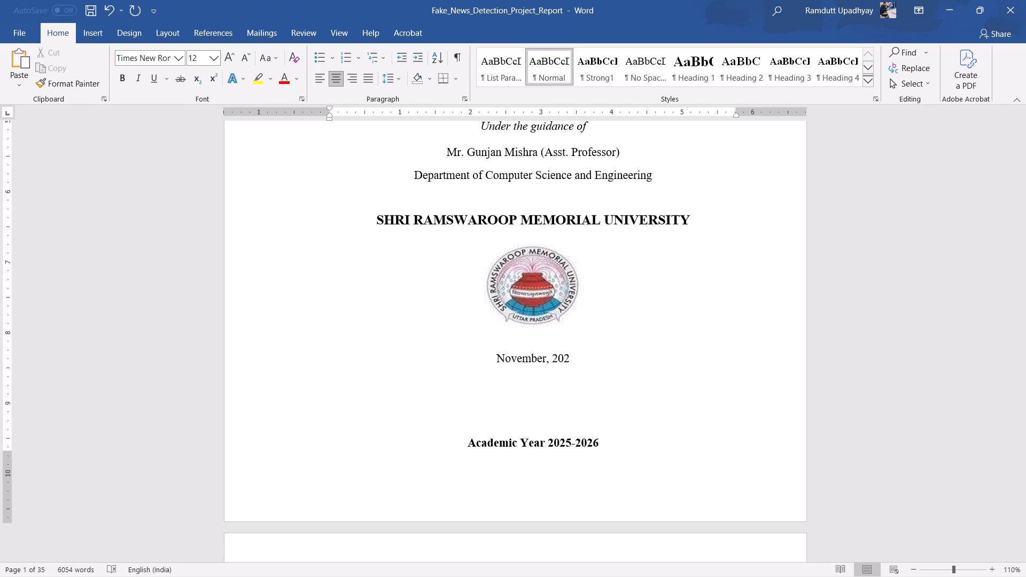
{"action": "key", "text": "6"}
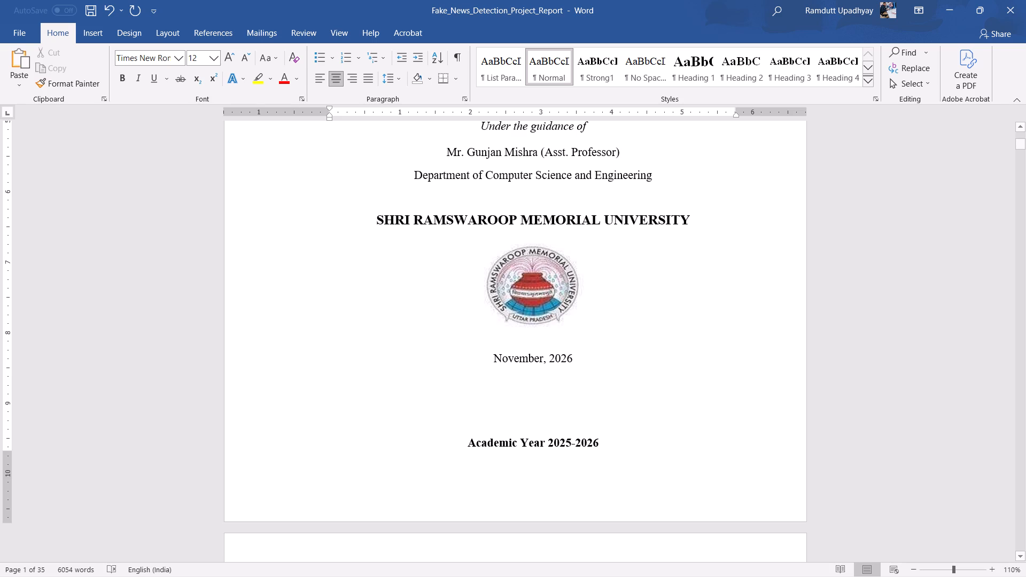
Reduce the font size of the "November, 2026" line to 11.
{"action": "left_click_drag", "start_coordinate": [492, 362], "coordinate": [556, 371]}
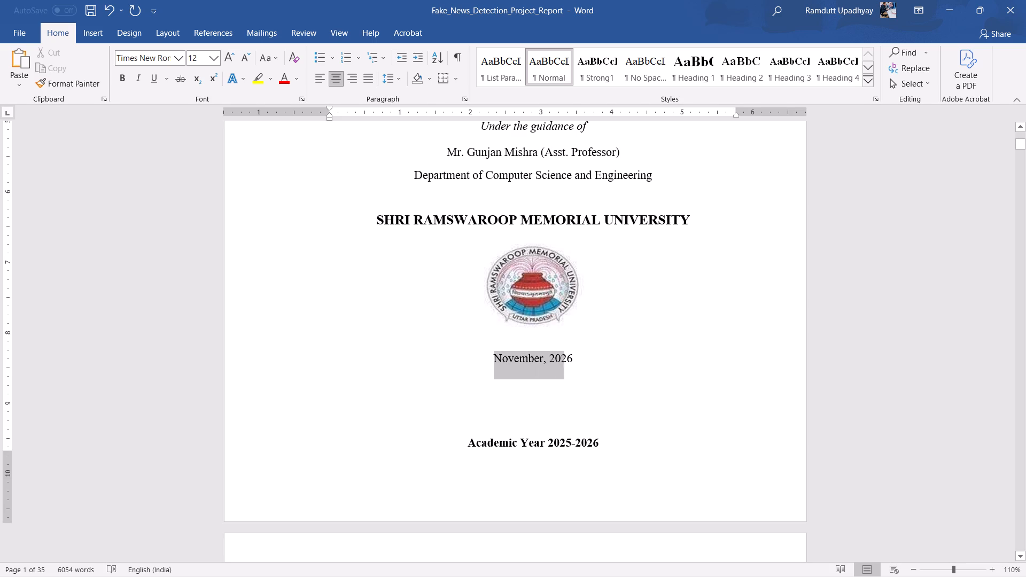
{"action": "left_click_drag", "start_coordinate": [556, 371], "coordinate": [563, 370]}
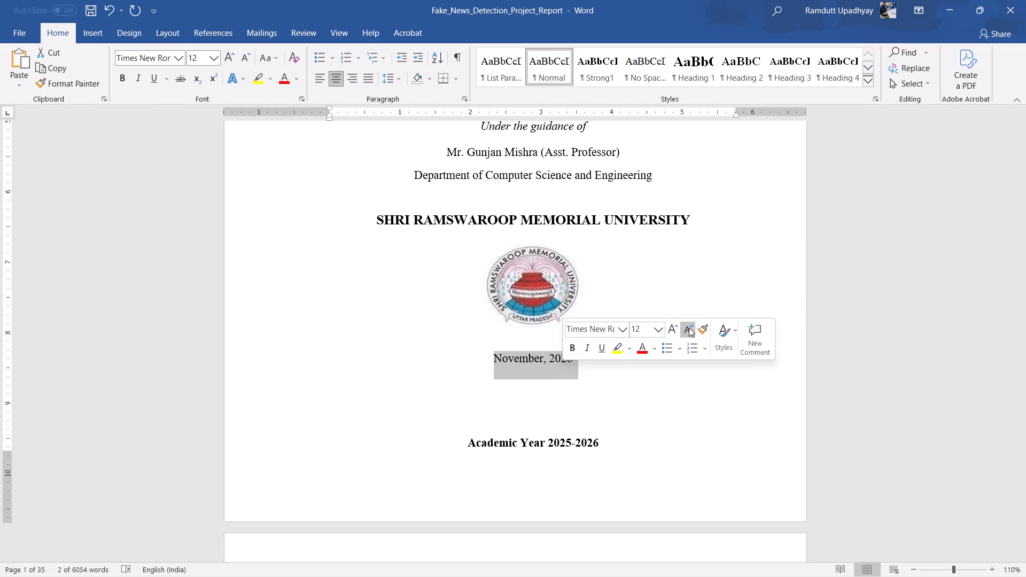
{"action": "left_click", "coordinate": [689, 328]}
{"action": "left_click", "coordinate": [635, 434]}
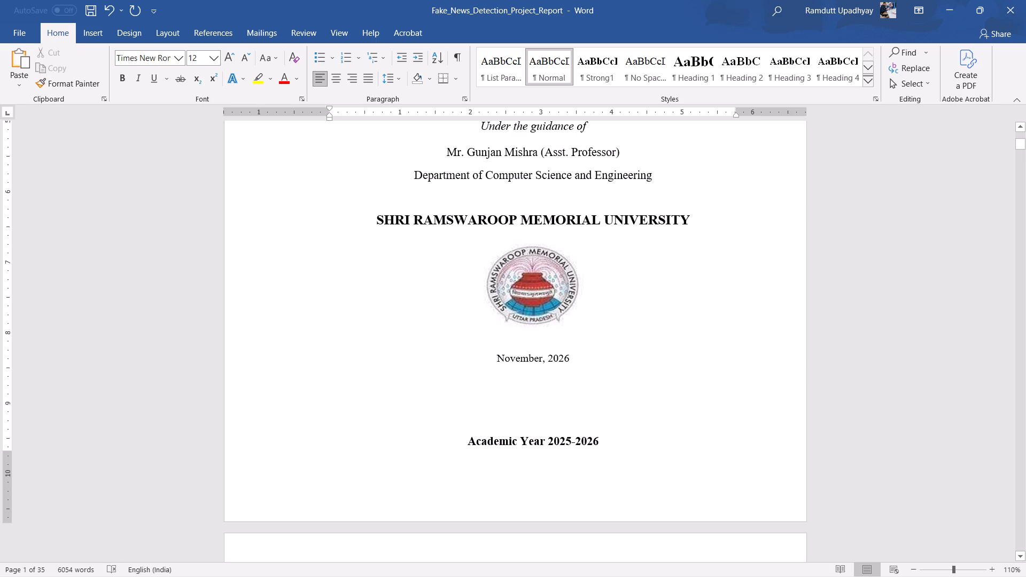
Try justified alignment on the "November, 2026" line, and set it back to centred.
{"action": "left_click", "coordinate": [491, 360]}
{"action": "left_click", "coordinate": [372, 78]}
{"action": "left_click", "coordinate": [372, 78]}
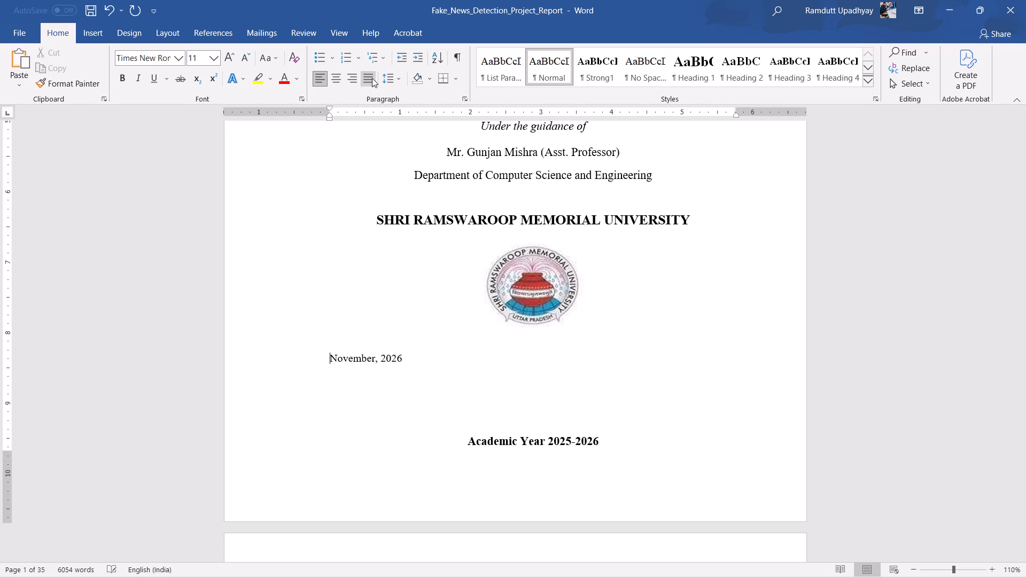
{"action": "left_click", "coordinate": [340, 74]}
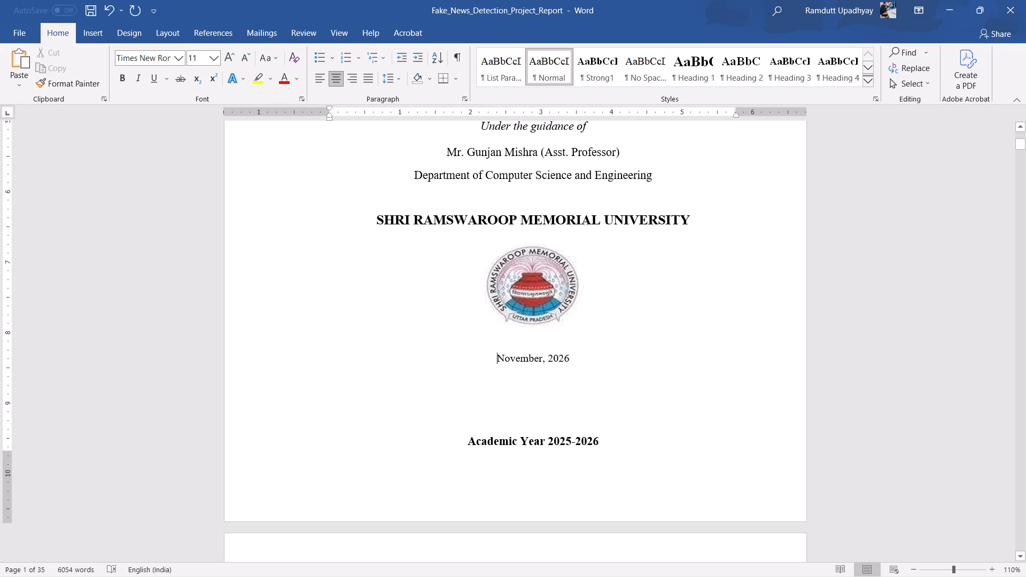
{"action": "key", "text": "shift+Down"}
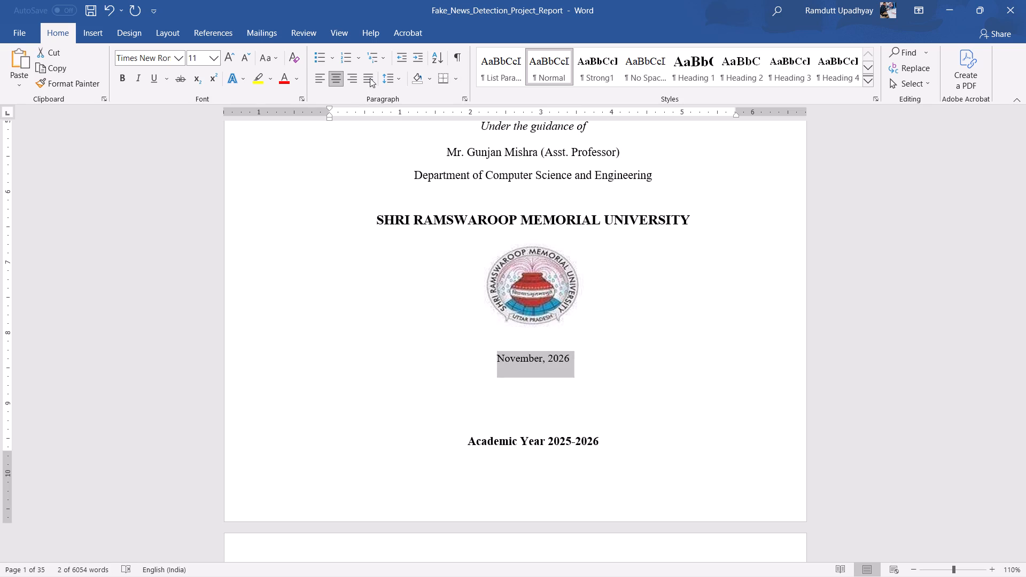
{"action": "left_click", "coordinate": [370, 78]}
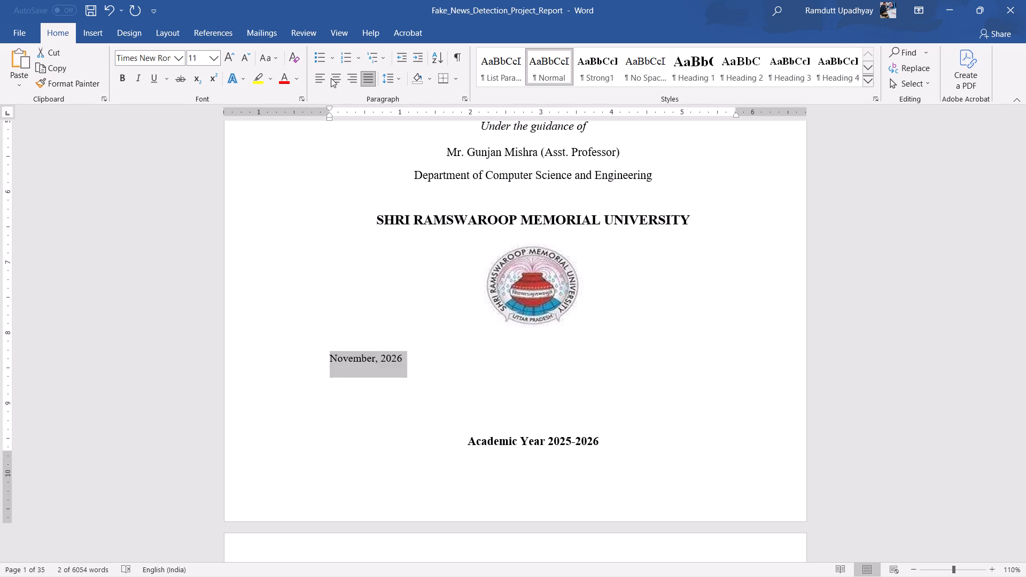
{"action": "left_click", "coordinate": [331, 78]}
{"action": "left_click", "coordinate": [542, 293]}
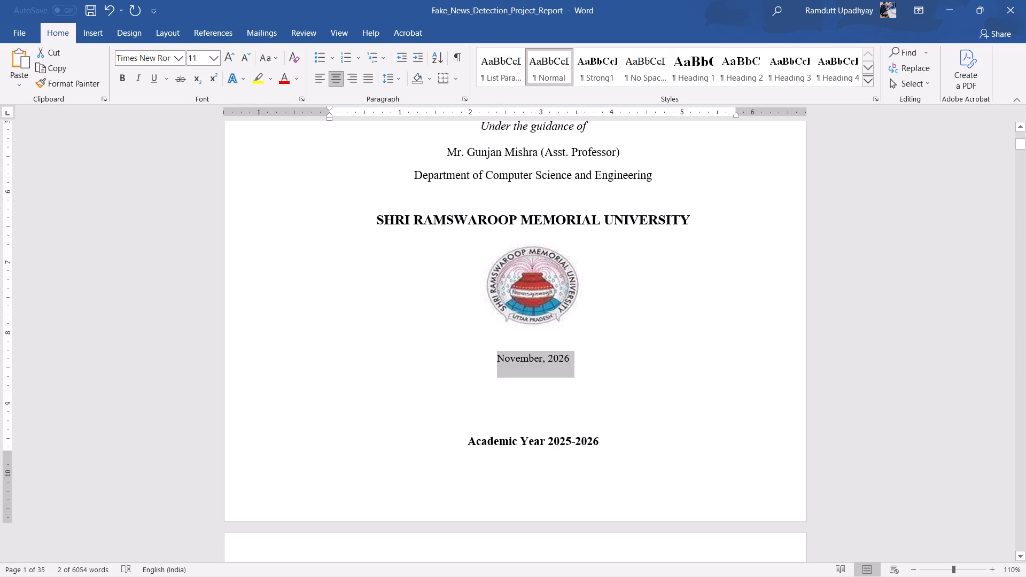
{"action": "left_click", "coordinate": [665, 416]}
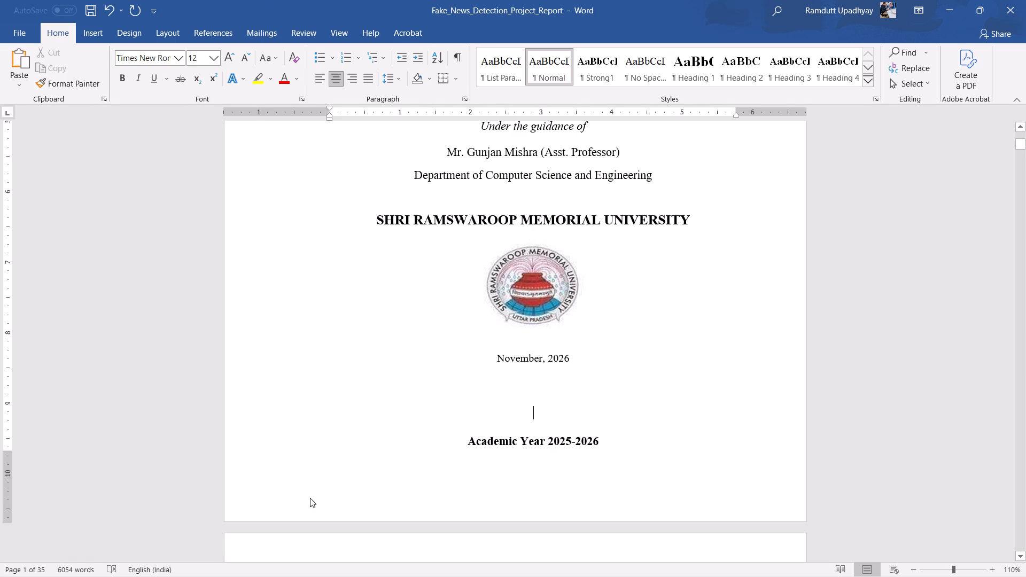
Review the cover page and the declaration page for details that still need correcting.
{"action": "left_click", "coordinate": [558, 512]}
{"action": "scroll", "coordinate": [558, 512], "scroll_direction": "down", "scroll_amount": 5}
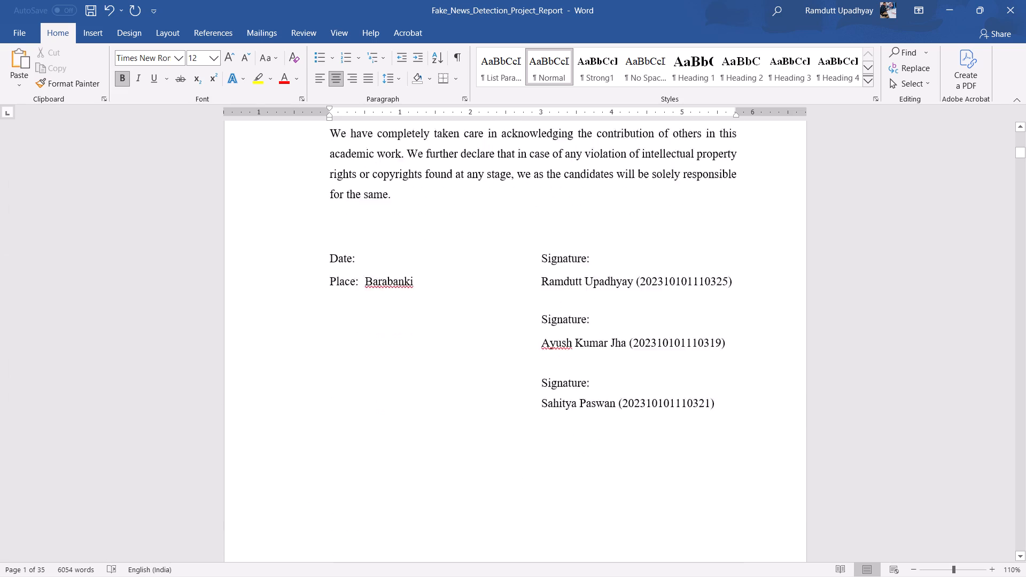
{"action": "scroll", "coordinate": [558, 512], "scroll_direction": "down", "scroll_amount": 1}
{"action": "scroll", "coordinate": [558, 512], "scroll_direction": "up", "scroll_amount": 9}
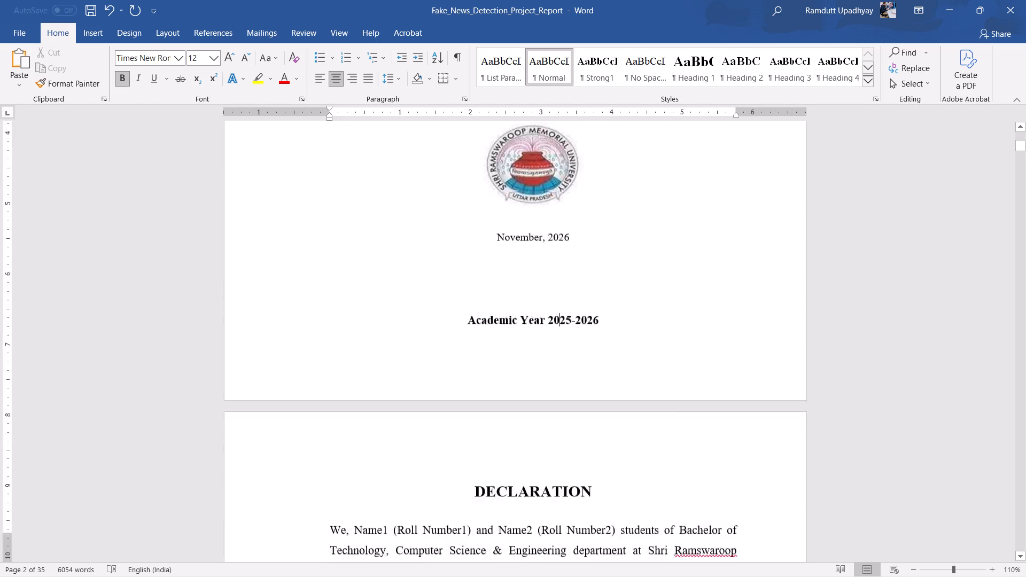
{"action": "scroll", "coordinate": [558, 512], "scroll_direction": "up", "scroll_amount": 2}
{"action": "scroll", "coordinate": [558, 512], "scroll_direction": "down", "scroll_amount": 1}
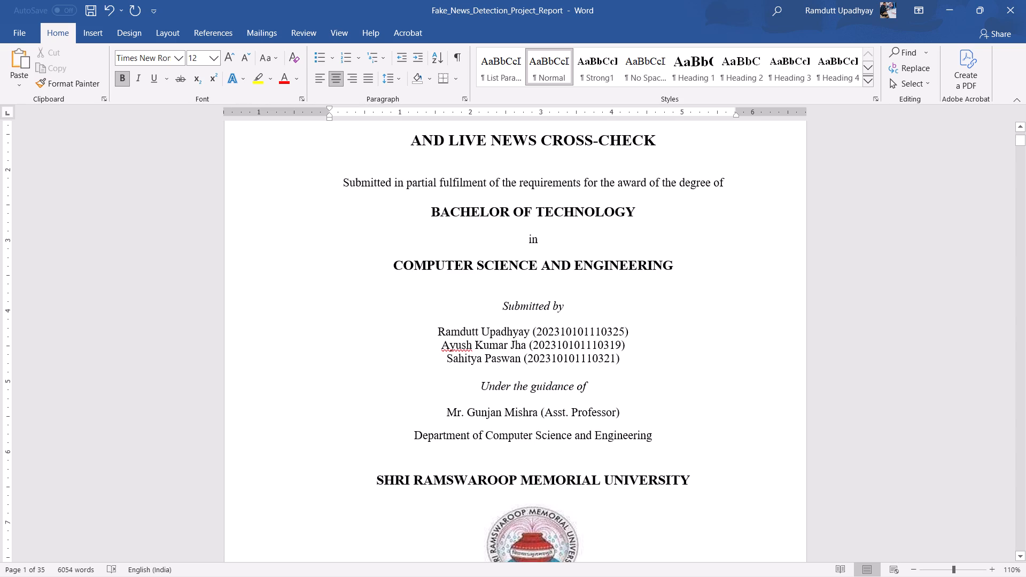
{"action": "scroll", "coordinate": [496, 409], "scroll_direction": "up", "scroll_amount": 1}
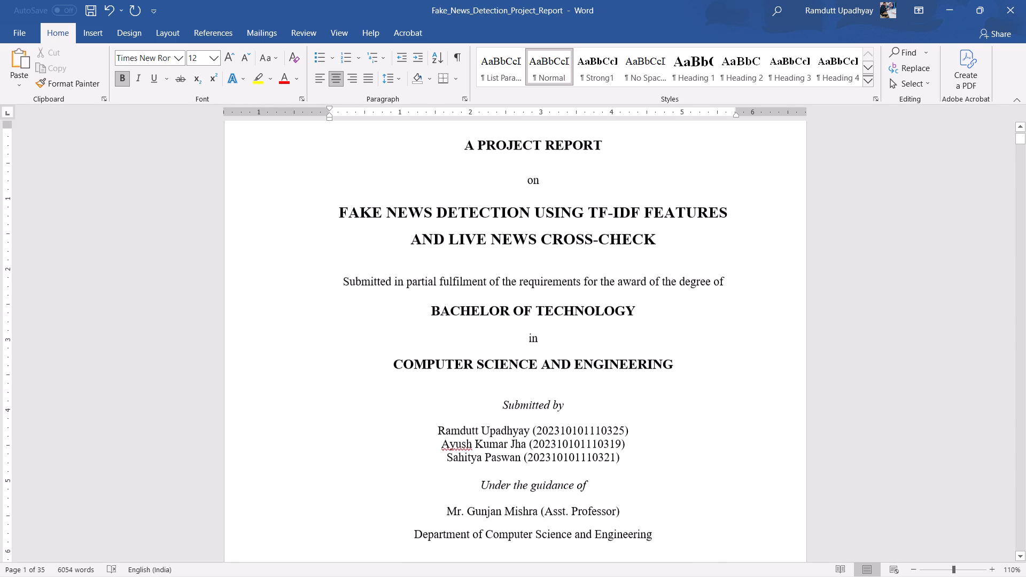
{"action": "scroll", "coordinate": [496, 409], "scroll_direction": "down", "scroll_amount": 2}
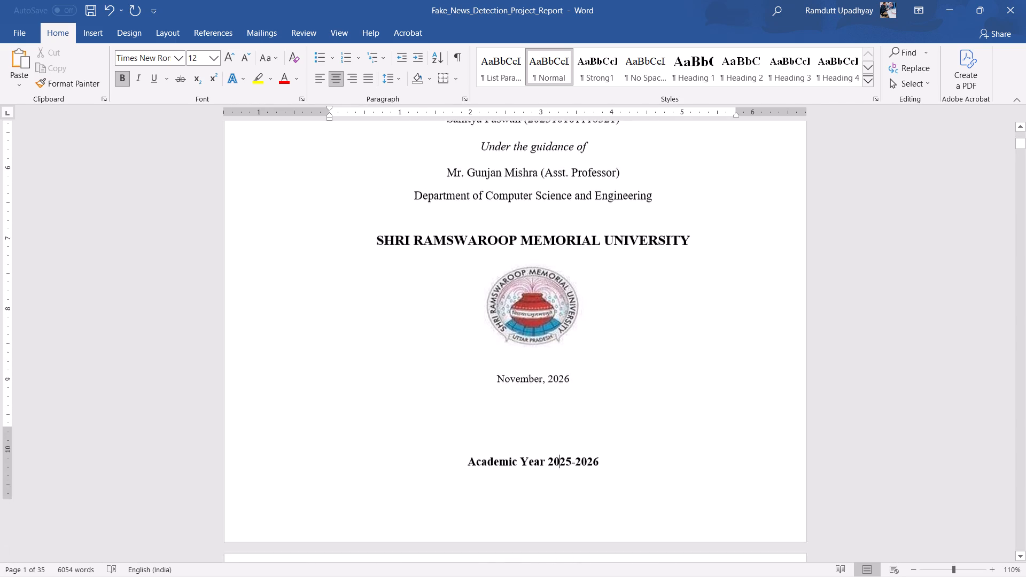
{"action": "scroll", "coordinate": [496, 409], "scroll_direction": "down", "scroll_amount": 1}
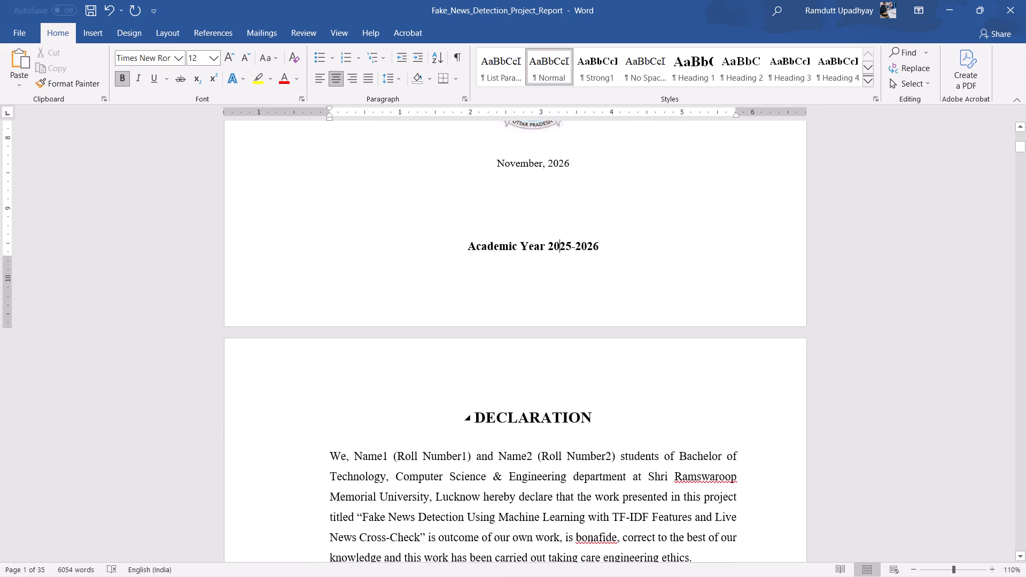
{"action": "scroll", "coordinate": [496, 409], "scroll_direction": "down", "scroll_amount": 2}
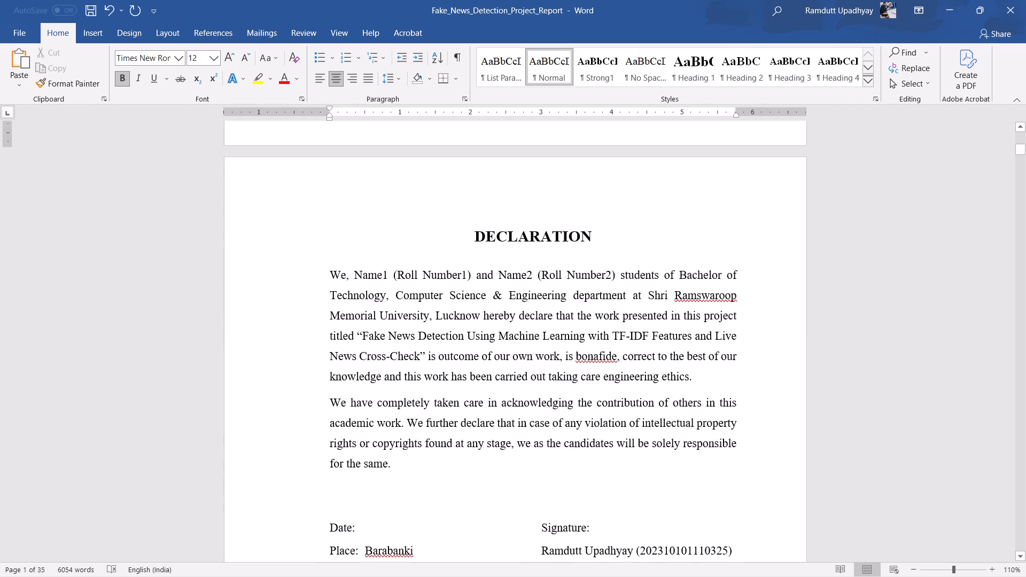
{"action": "scroll", "coordinate": [496, 409], "scroll_direction": "down", "scroll_amount": 1}
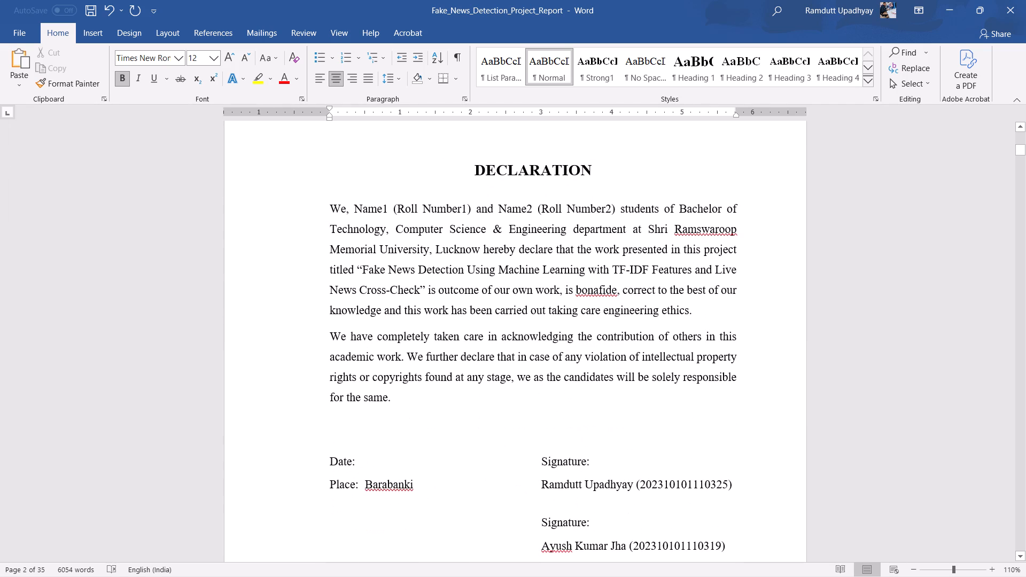
{"action": "scroll", "coordinate": [496, 409], "scroll_direction": "down", "scroll_amount": 1}
{"action": "scroll", "coordinate": [496, 409], "scroll_direction": "up", "scroll_amount": 1}
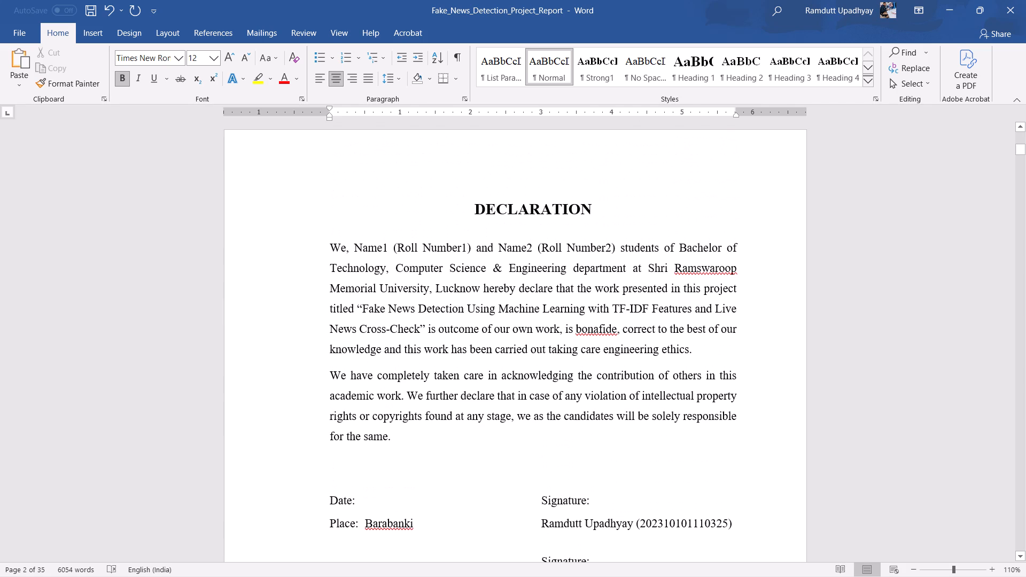
Replace "Lucknow" with "Barabanki" after the university name in the declaration's first paragraph.
{"action": "left_click", "coordinate": [479, 285]}
{"action": "key", "text": "BackSpace"}
{"action": "key", "text": "BackSpace"}
{"action": "key", "text": "BackSpace"}
{"action": "key", "text": "BackSpace"}
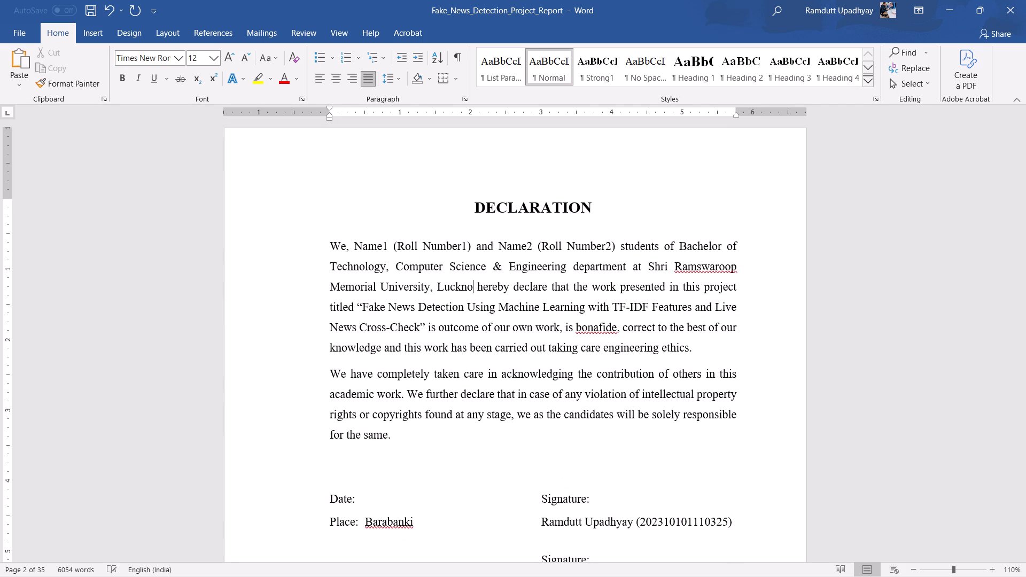
{"action": "key", "text": "BackSpace"}
{"action": "key", "text": "BackSpace"}
{"action": "key", "text": "BackSpace"}
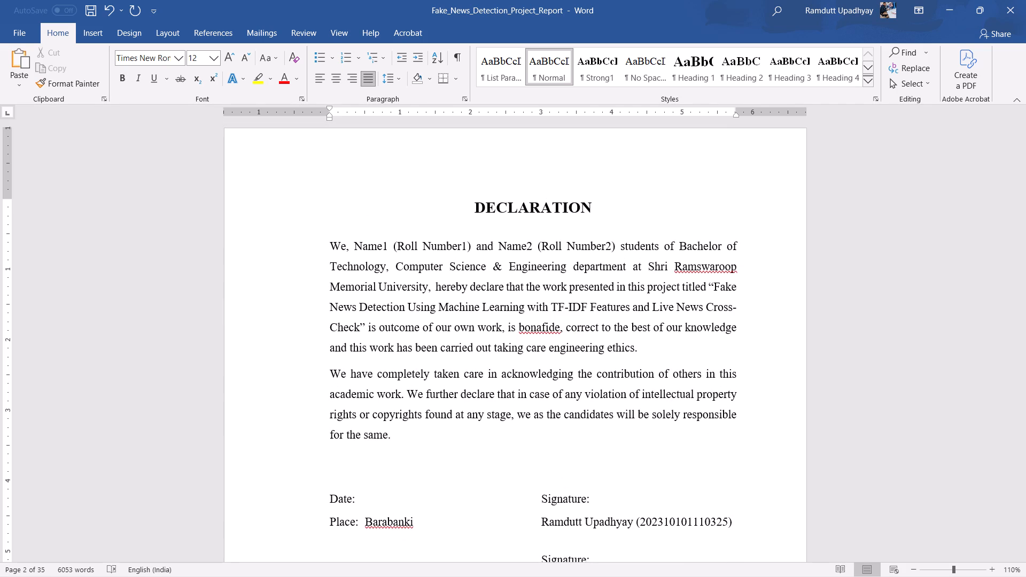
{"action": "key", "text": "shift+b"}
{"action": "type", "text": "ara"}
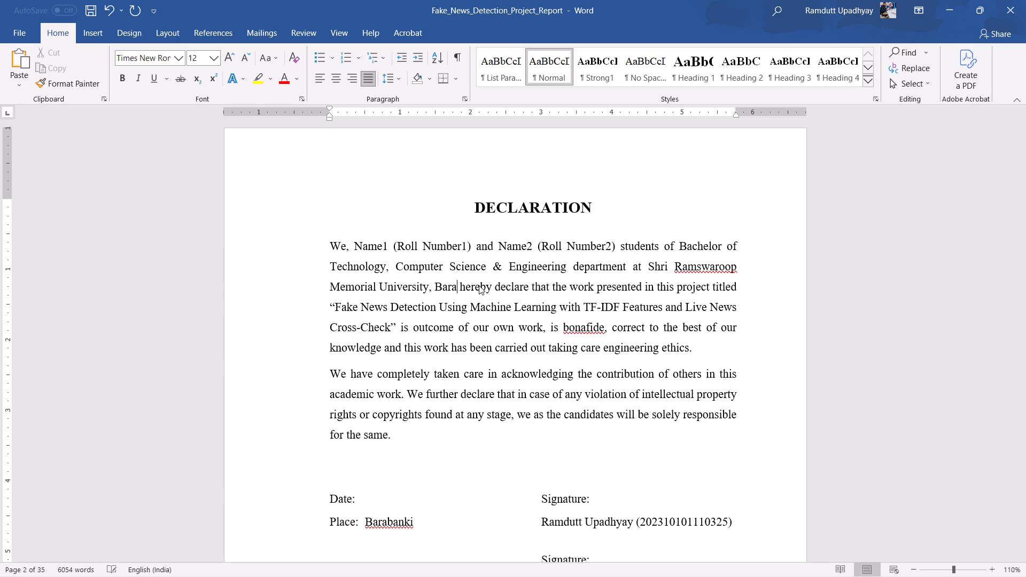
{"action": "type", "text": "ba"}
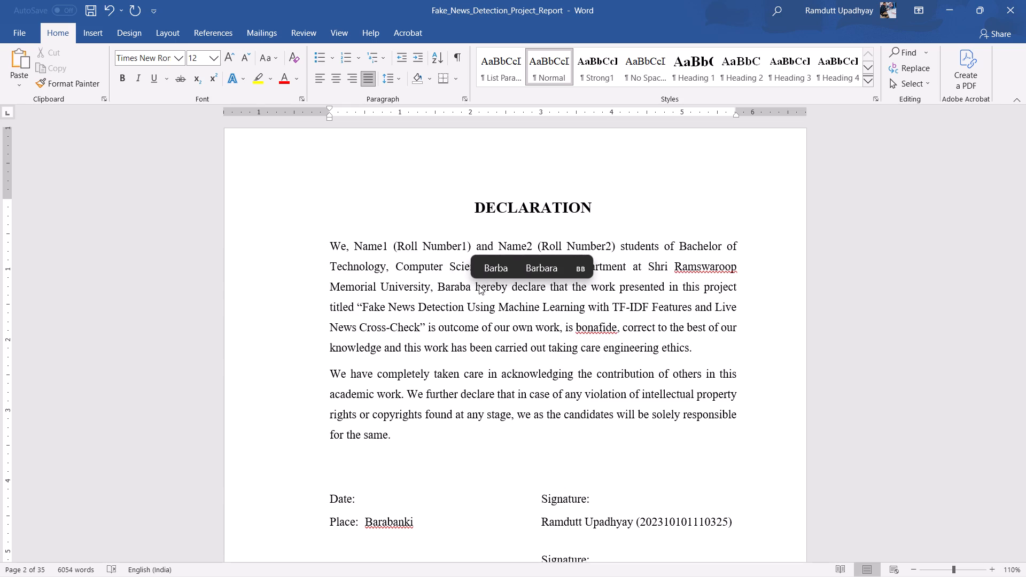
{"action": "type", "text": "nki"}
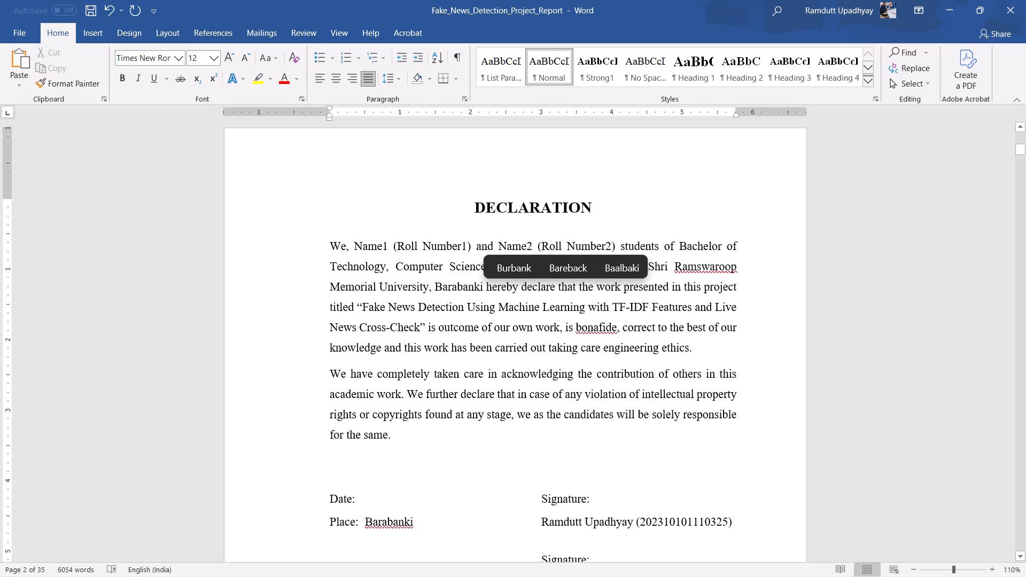
Read through the rest of the declaration page and the acknowledgement page.
{"action": "scroll", "coordinate": [473, 391], "scroll_direction": "down", "scroll_amount": 1}
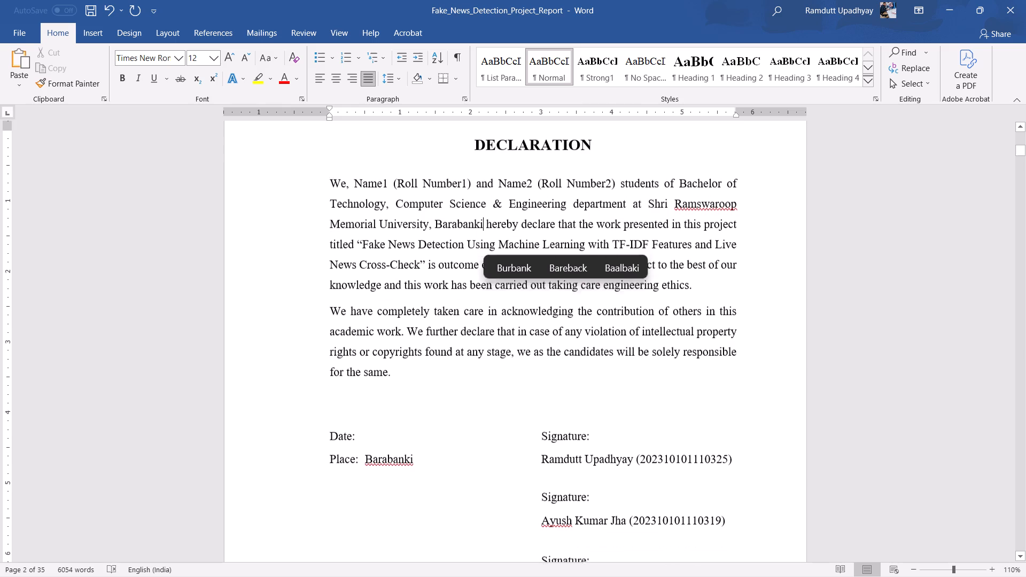
{"action": "scroll", "coordinate": [473, 391], "scroll_direction": "down", "scroll_amount": 2}
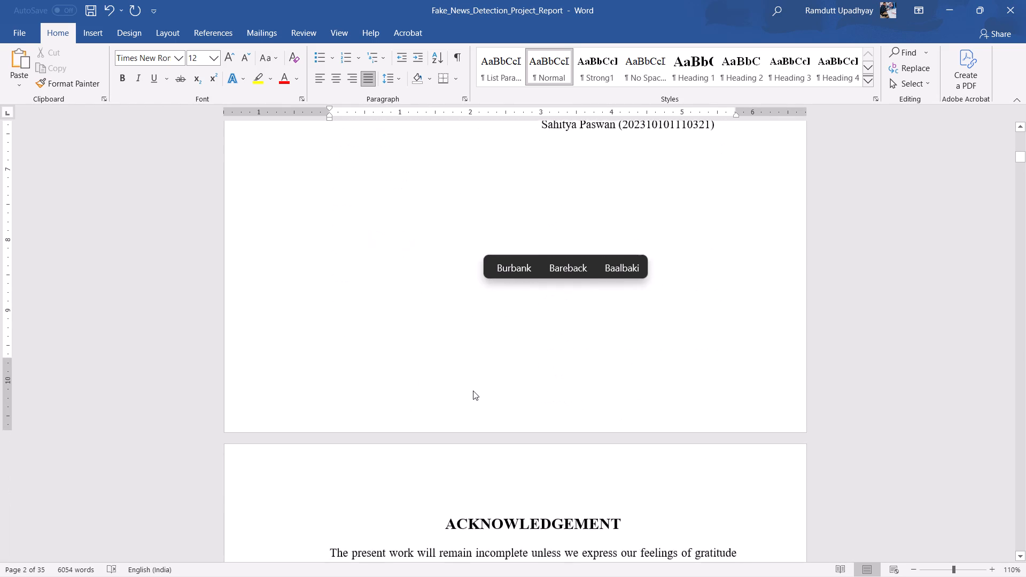
{"action": "left_click", "coordinate": [473, 391]}
{"action": "scroll", "coordinate": [473, 391], "scroll_direction": "down", "scroll_amount": 2}
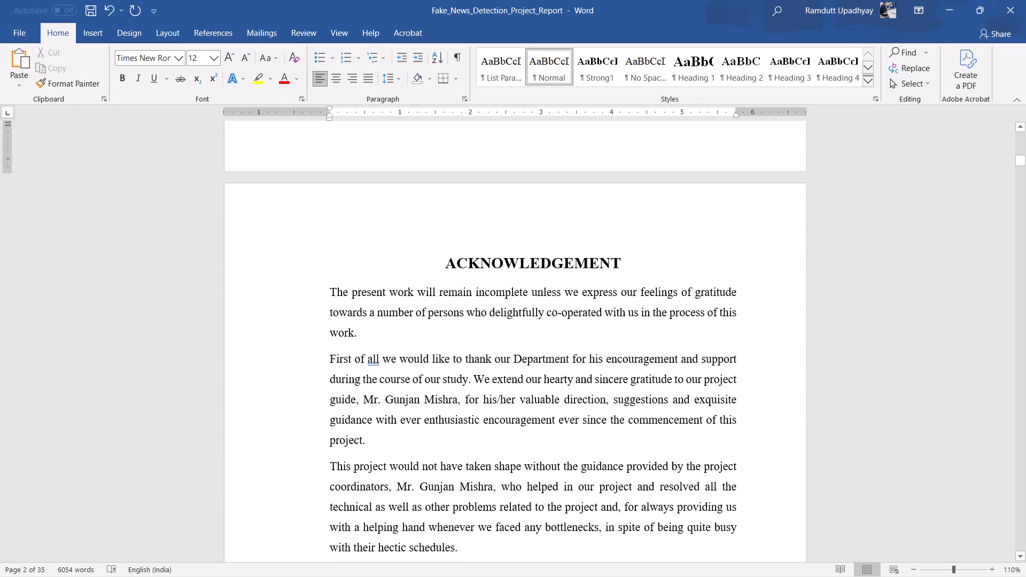
{"action": "scroll", "coordinate": [473, 391], "scroll_direction": "down", "scroll_amount": 1}
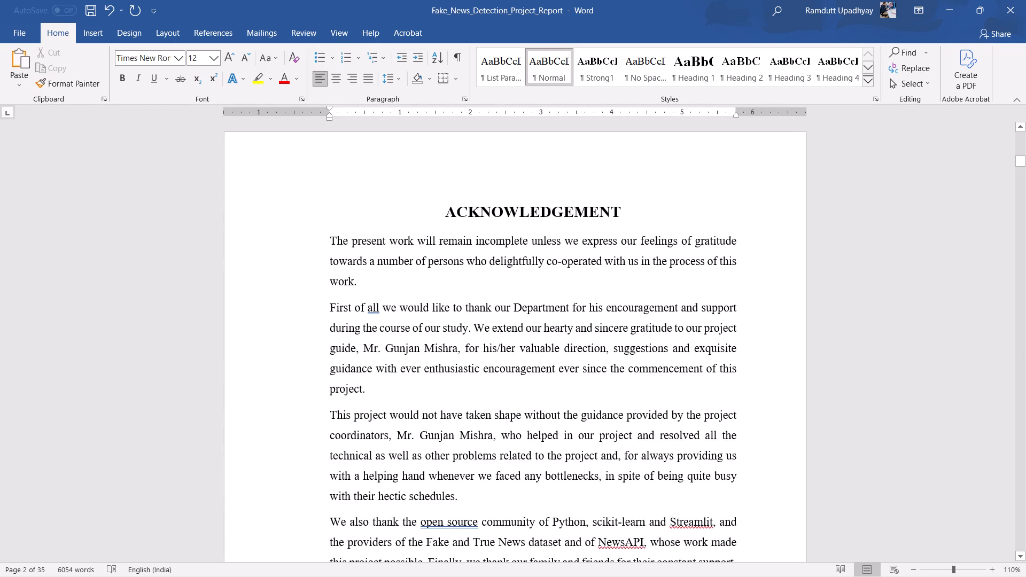
{"action": "scroll", "coordinate": [473, 391], "scroll_direction": "down", "scroll_amount": 1}
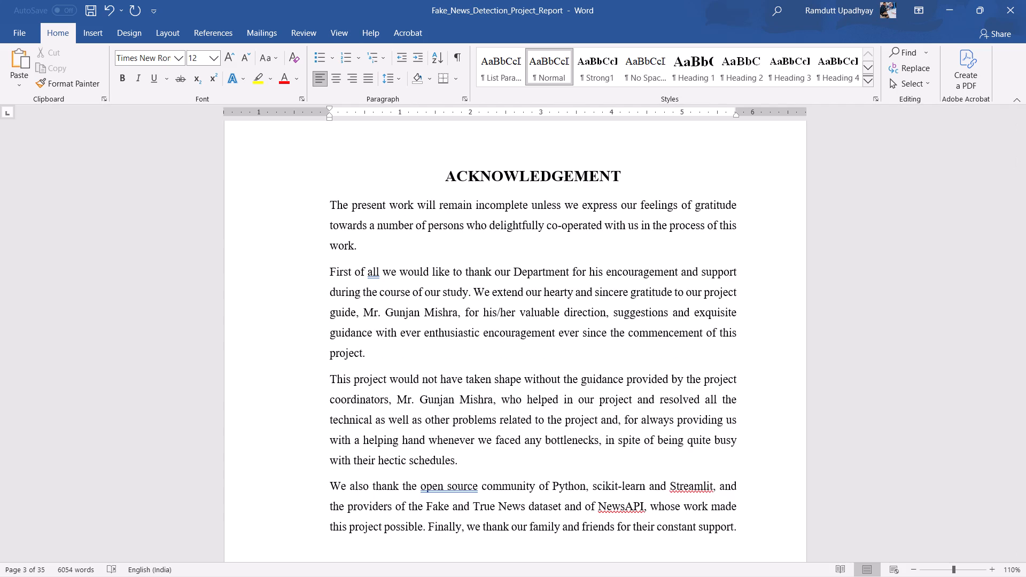
{"action": "scroll", "coordinate": [473, 391], "scroll_direction": "down", "scroll_amount": 1}
{"action": "scroll", "coordinate": [473, 391], "scroll_direction": "up", "scroll_amount": 1}
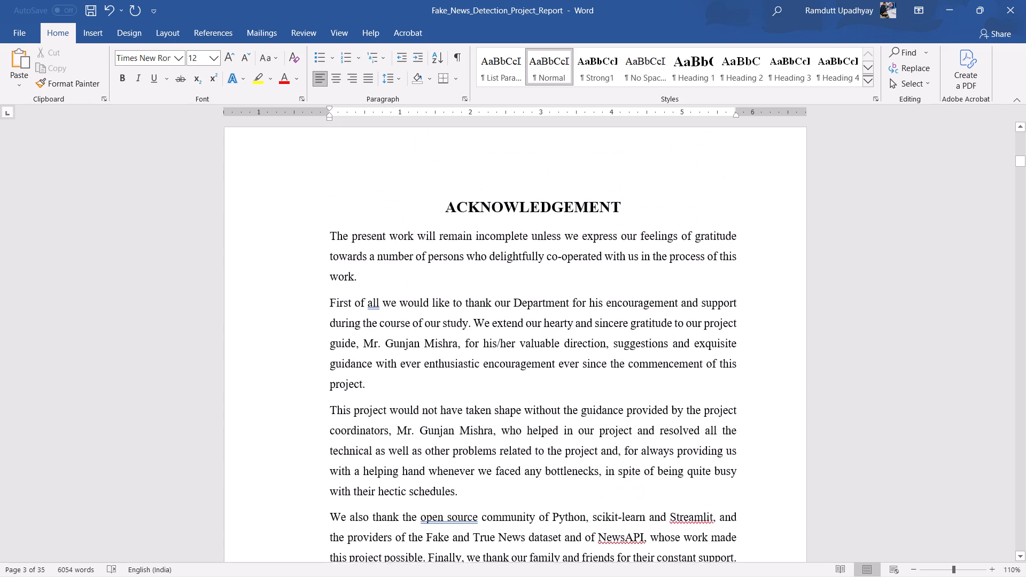
{"action": "scroll", "coordinate": [473, 391], "scroll_direction": "up", "scroll_amount": 1}
Skim the table of contents and the lists of figures and tables, through to section 1.1 of Chapter I.
{"action": "scroll", "coordinate": [473, 391], "scroll_direction": "down", "scroll_amount": 3}
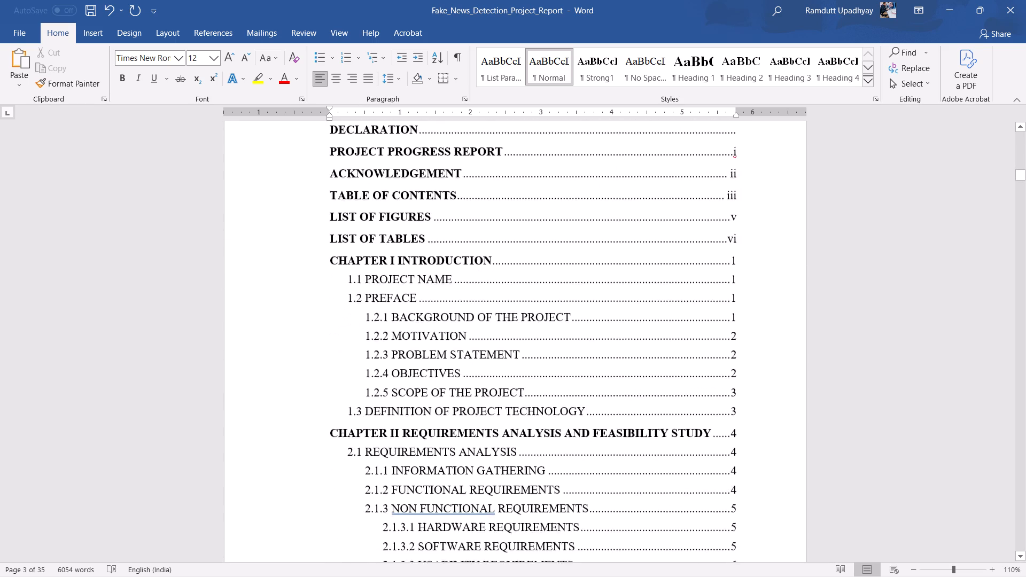
{"action": "scroll", "coordinate": [473, 391], "scroll_direction": "down", "scroll_amount": 2}
{"action": "scroll", "coordinate": [473, 391], "scroll_direction": "down", "scroll_amount": 1, "text": "ctrl"}
{"action": "scroll", "coordinate": [473, 391], "scroll_direction": "down", "scroll_amount": 1}
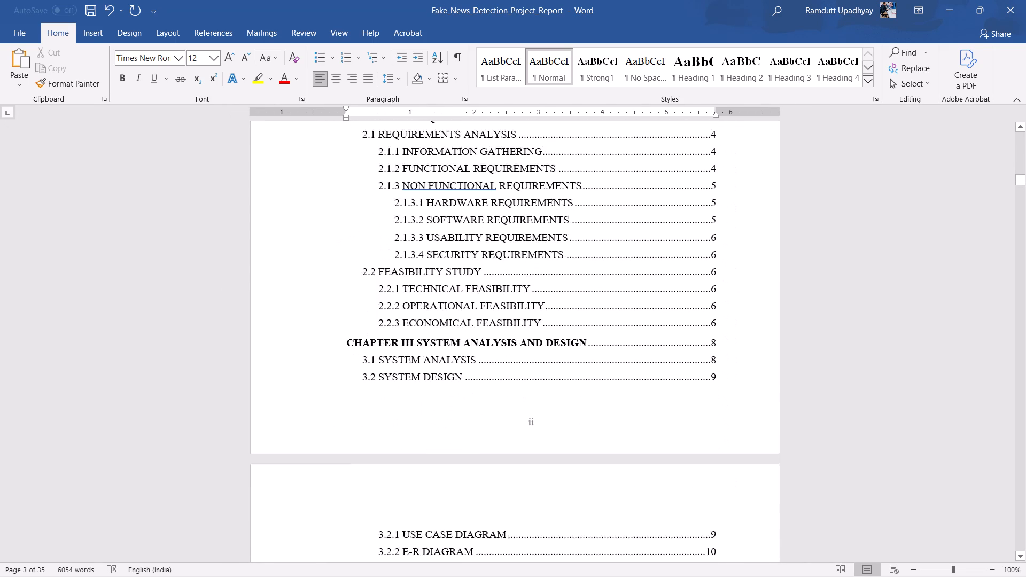
{"action": "scroll", "coordinate": [473, 391], "scroll_direction": "down", "scroll_amount": 3}
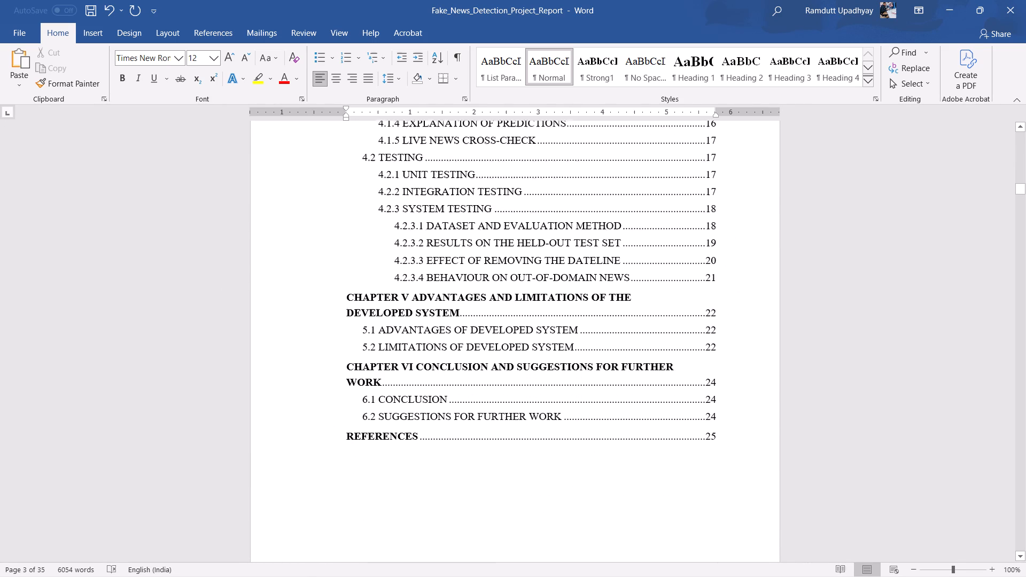
{"action": "scroll", "coordinate": [473, 391], "scroll_direction": "down", "scroll_amount": 4}
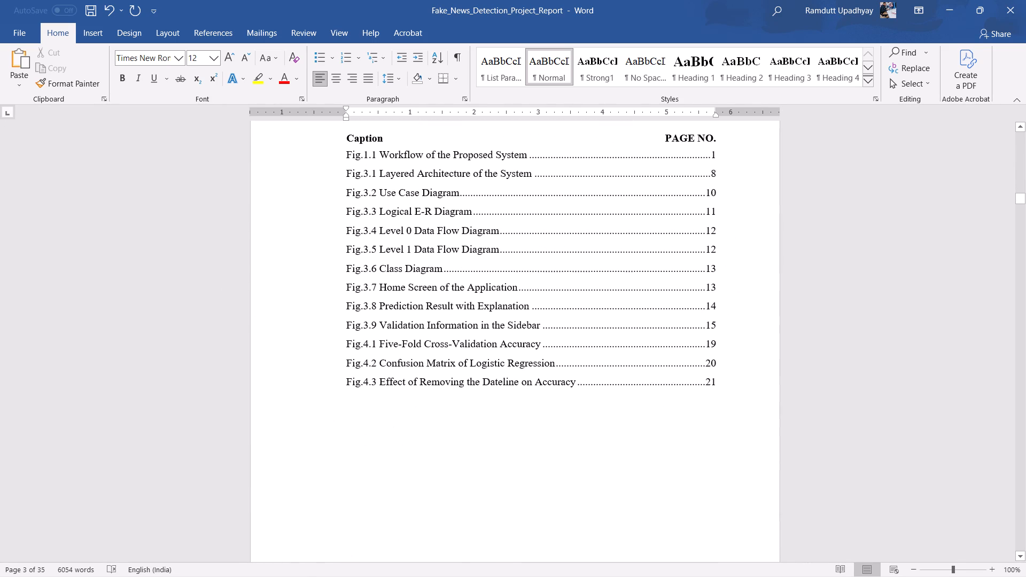
{"action": "scroll", "coordinate": [473, 391], "scroll_direction": "down", "scroll_amount": 7}
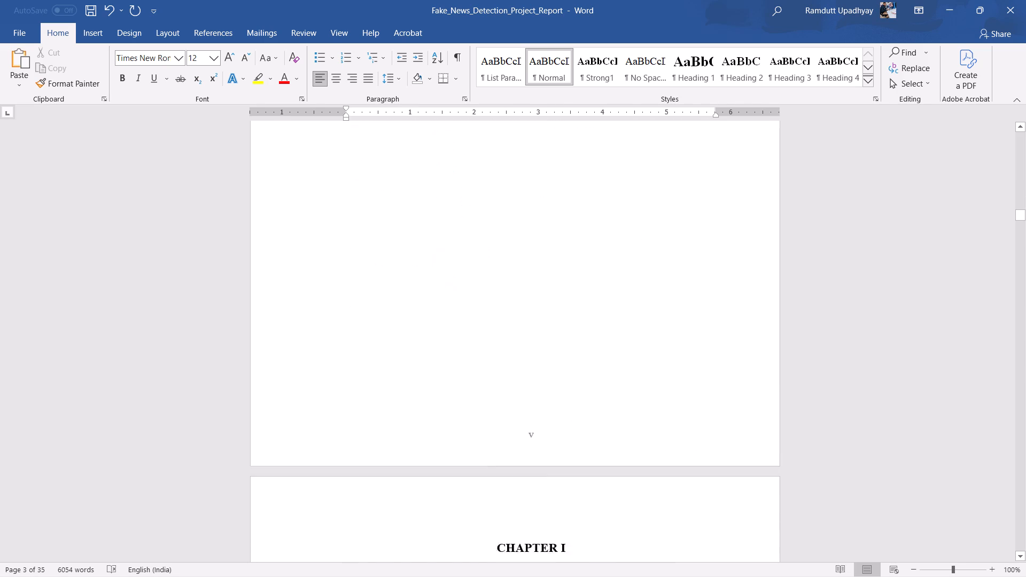
{"action": "scroll", "coordinate": [473, 391], "scroll_direction": "down", "scroll_amount": 2}
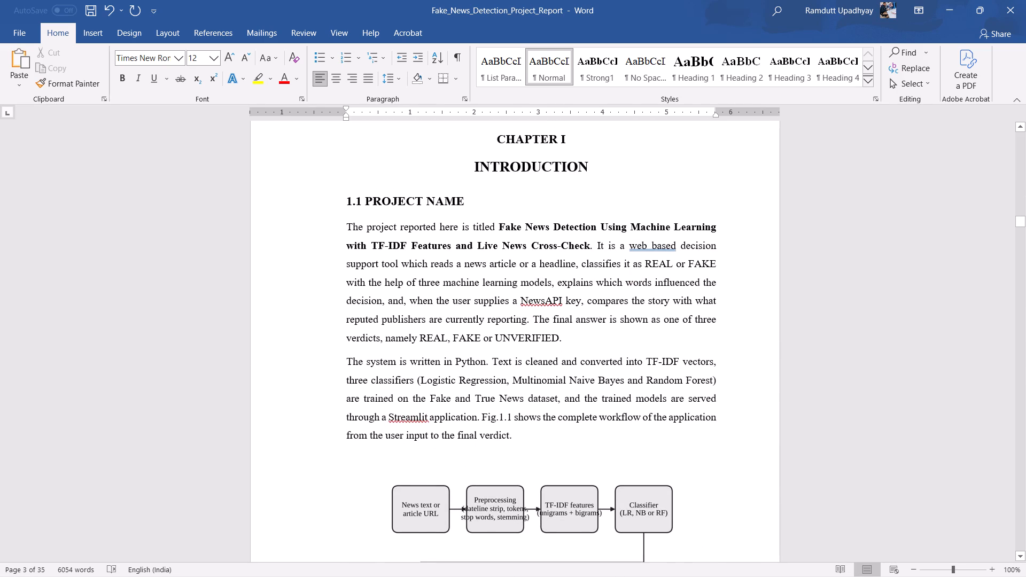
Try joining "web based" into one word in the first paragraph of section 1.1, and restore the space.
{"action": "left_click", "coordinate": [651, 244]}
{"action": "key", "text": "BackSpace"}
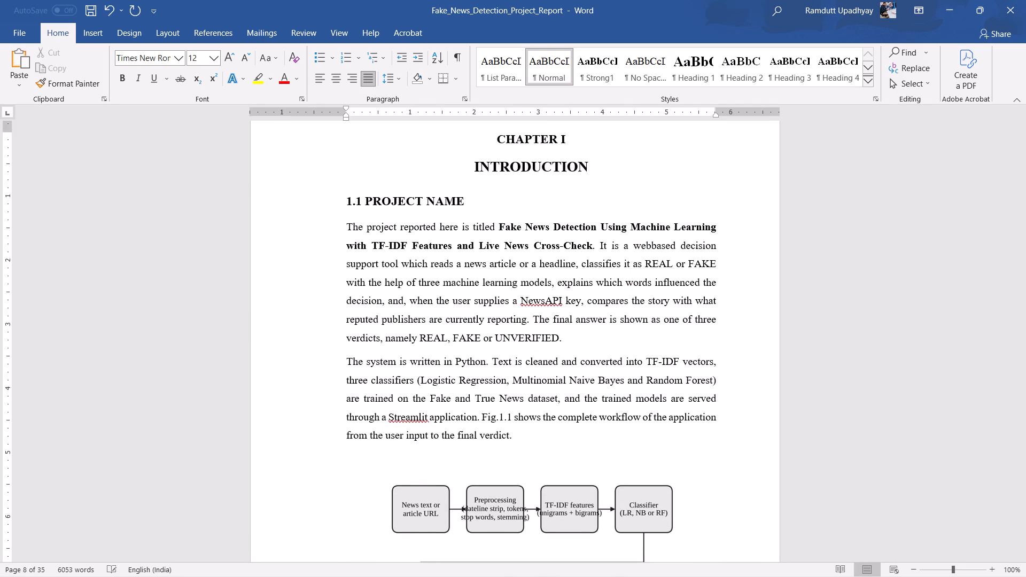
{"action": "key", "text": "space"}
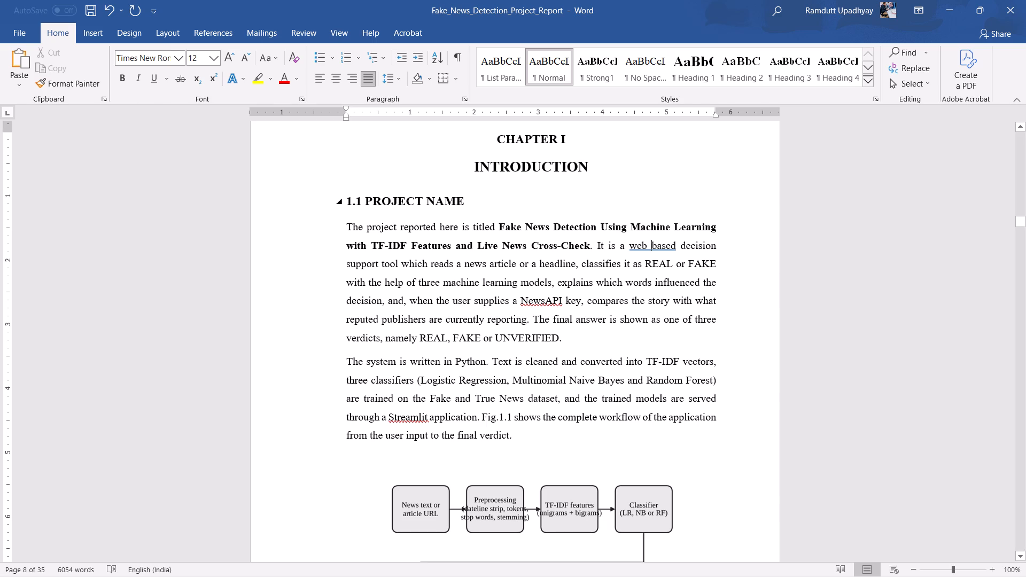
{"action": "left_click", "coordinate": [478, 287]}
Stretch the Fig.1.1 workflow diagram slightly taller by extending its bottom edge, keeping its width.
{"action": "scroll", "coordinate": [478, 287], "scroll_direction": "down", "scroll_amount": 1}
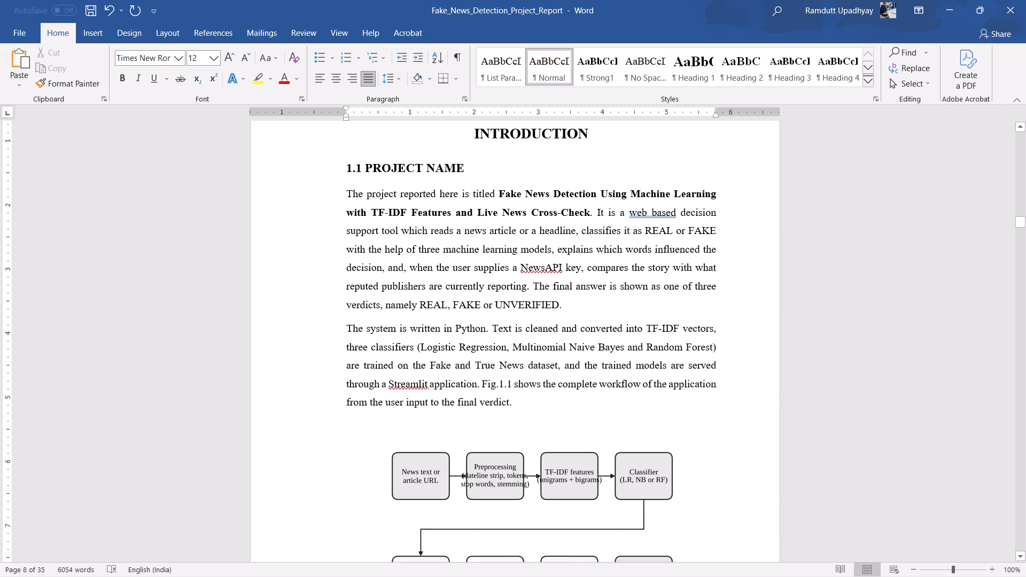
{"action": "scroll", "coordinate": [478, 287], "scroll_direction": "down", "scroll_amount": 1}
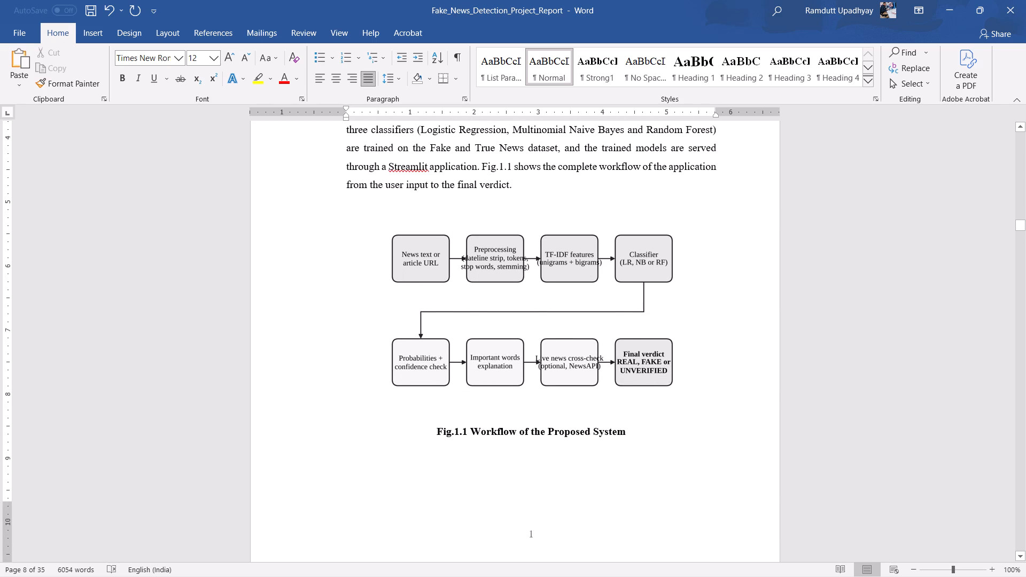
{"action": "left_click", "coordinate": [489, 251]}
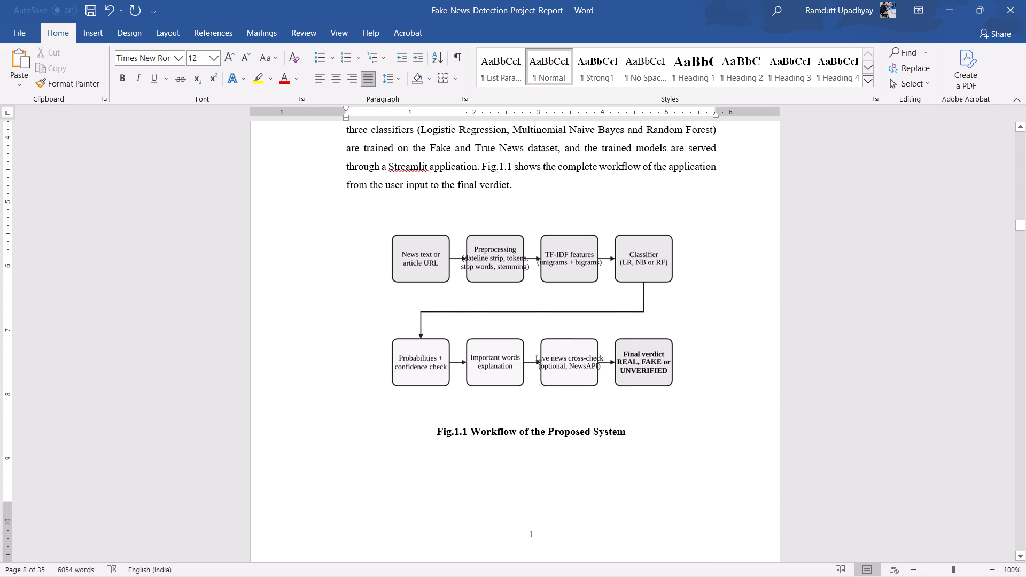
{"action": "left_click", "coordinate": [489, 251]}
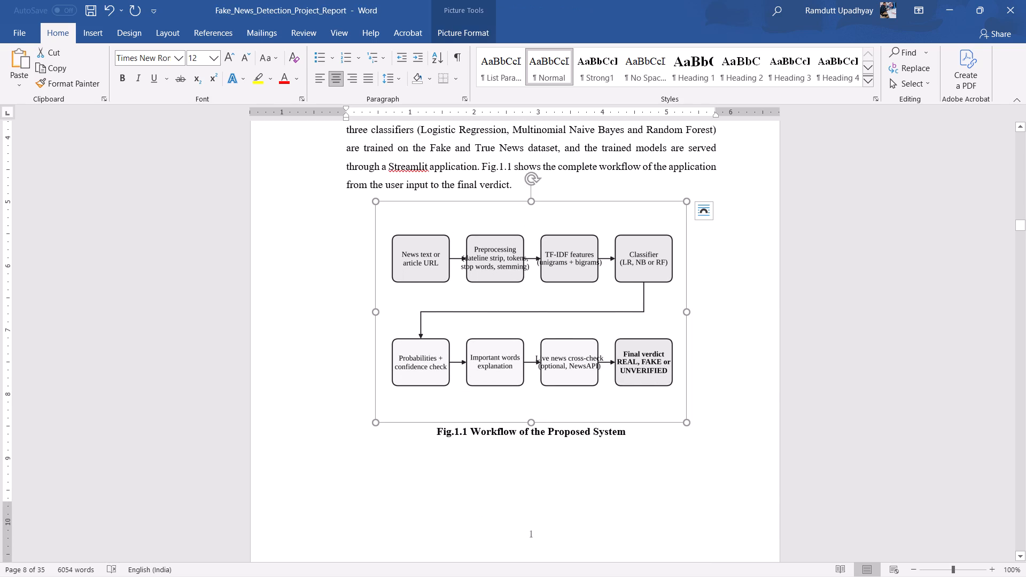
{"action": "left_click", "coordinate": [540, 501]}
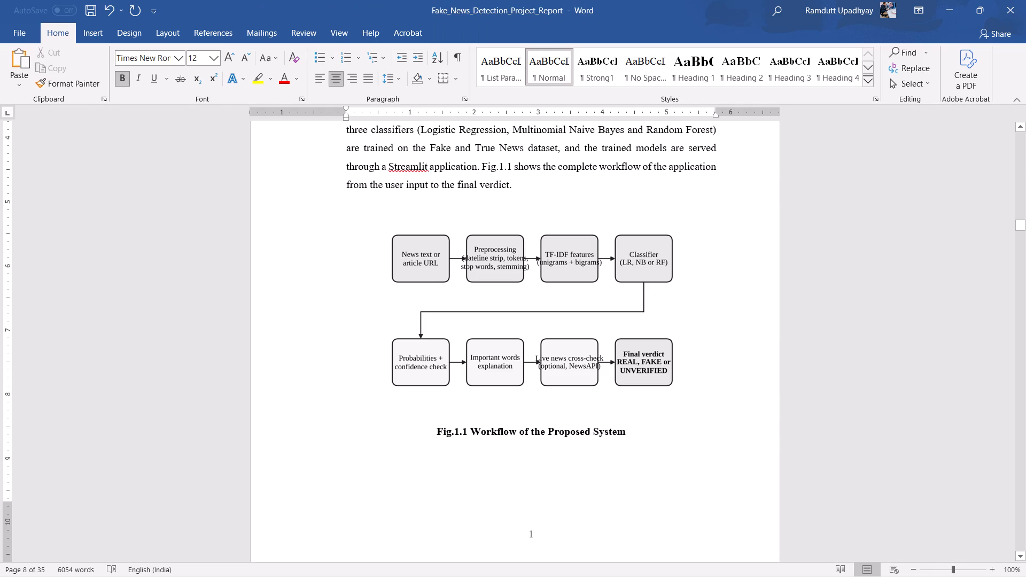
{"action": "left_click", "coordinate": [498, 303]}
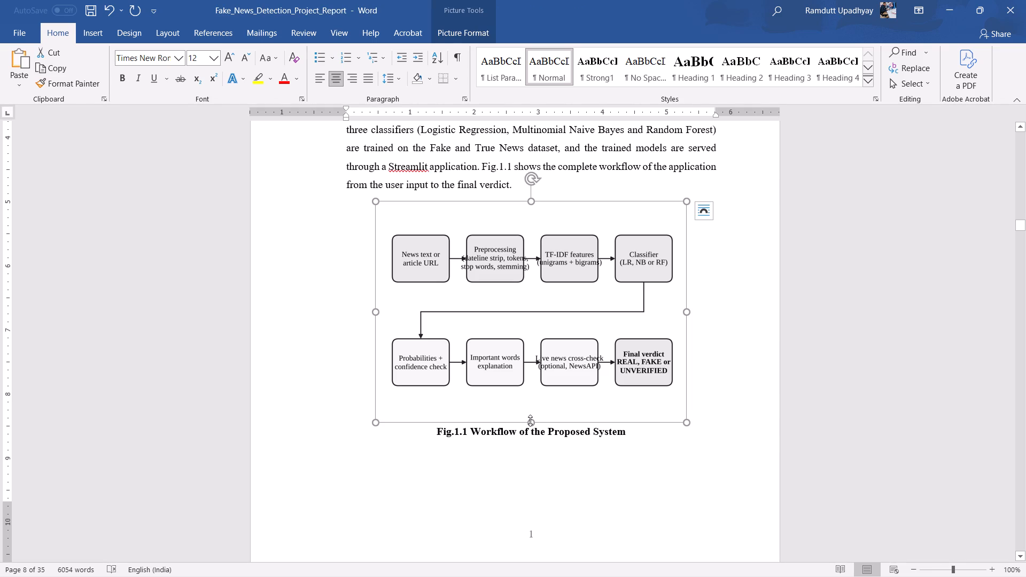
{"action": "left_click_drag", "start_coordinate": [532, 424], "coordinate": [542, 447]}
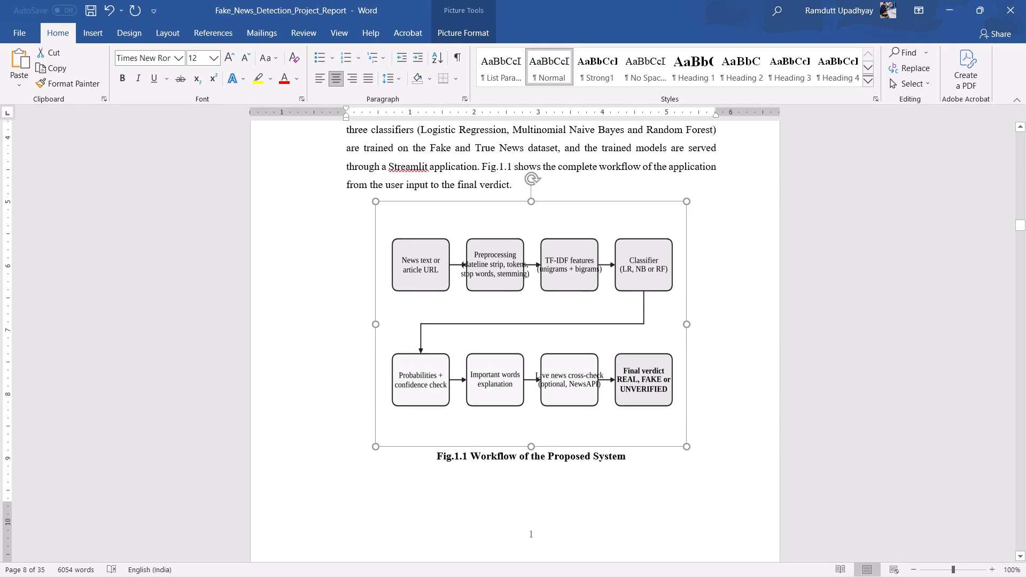
Stretch the Fig.1.1 workflow diagram slightly taller and widen it to nearly the full width of the body text.
{"action": "left_click_drag", "start_coordinate": [542, 447], "coordinate": [545, 457]}
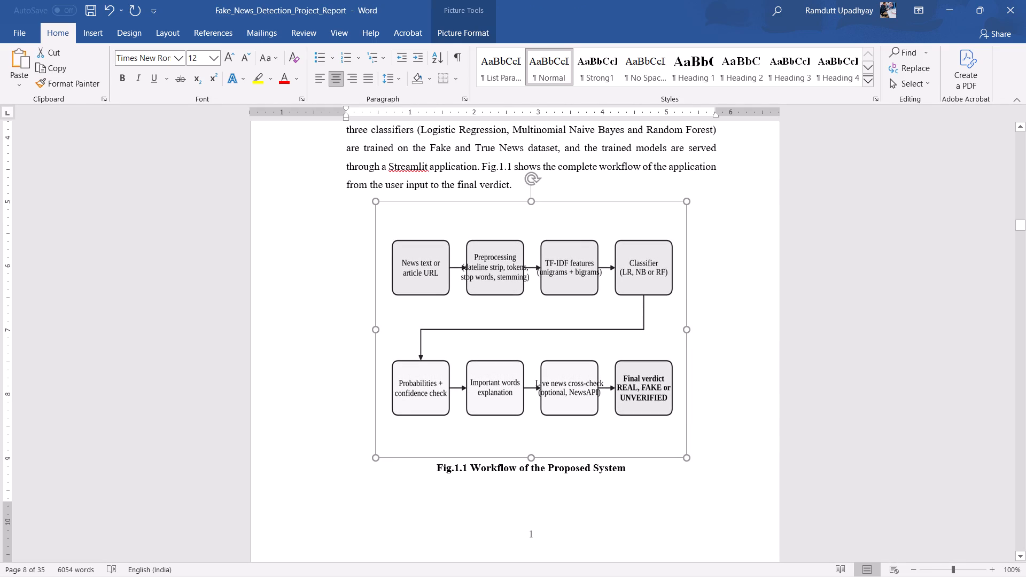
{"action": "left_click_drag", "start_coordinate": [545, 457], "coordinate": [542, 451]}
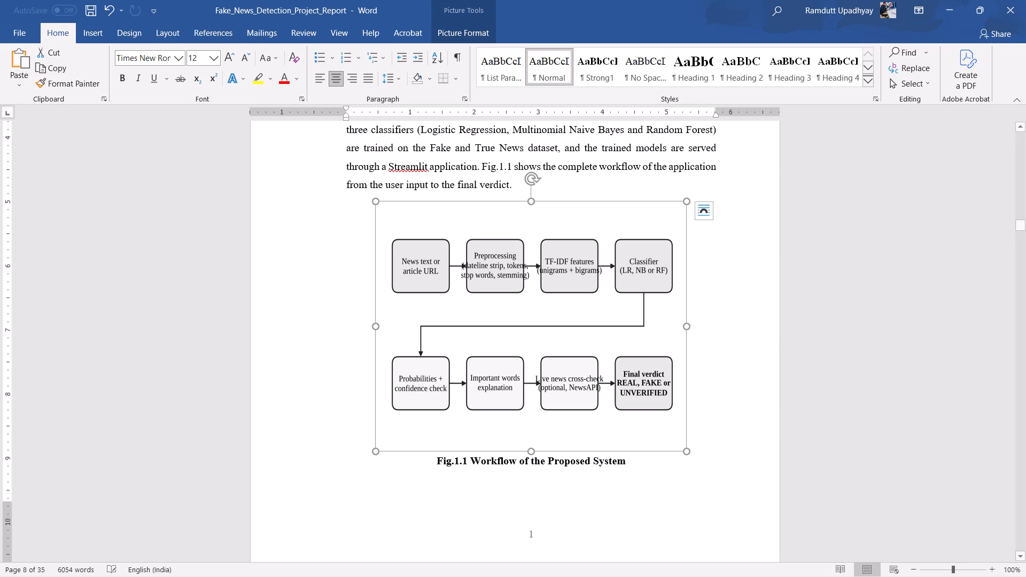
{"action": "left_click_drag", "start_coordinate": [683, 327], "coordinate": [701, 326]}
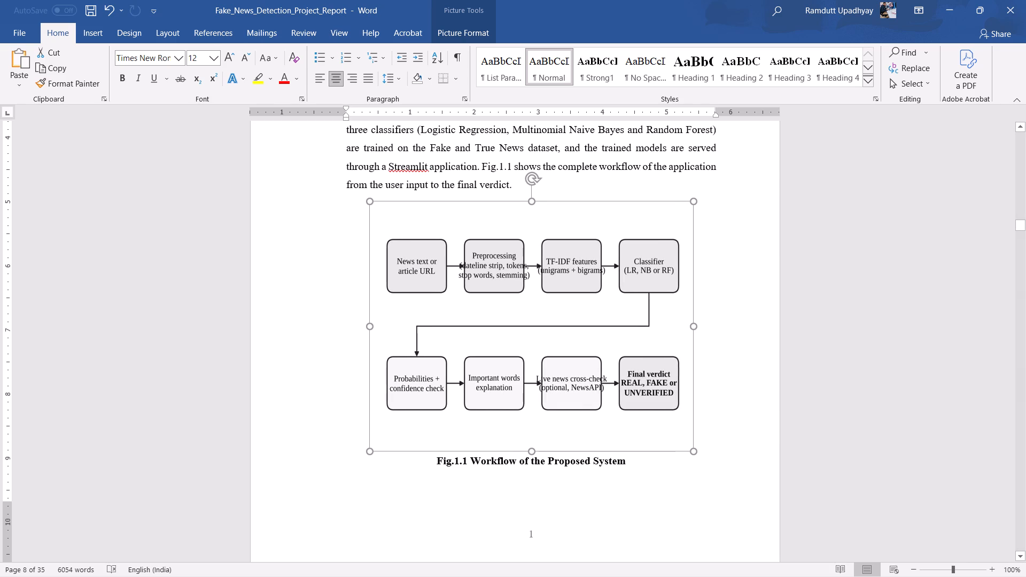
{"action": "left_click_drag", "start_coordinate": [701, 326], "coordinate": [728, 326]}
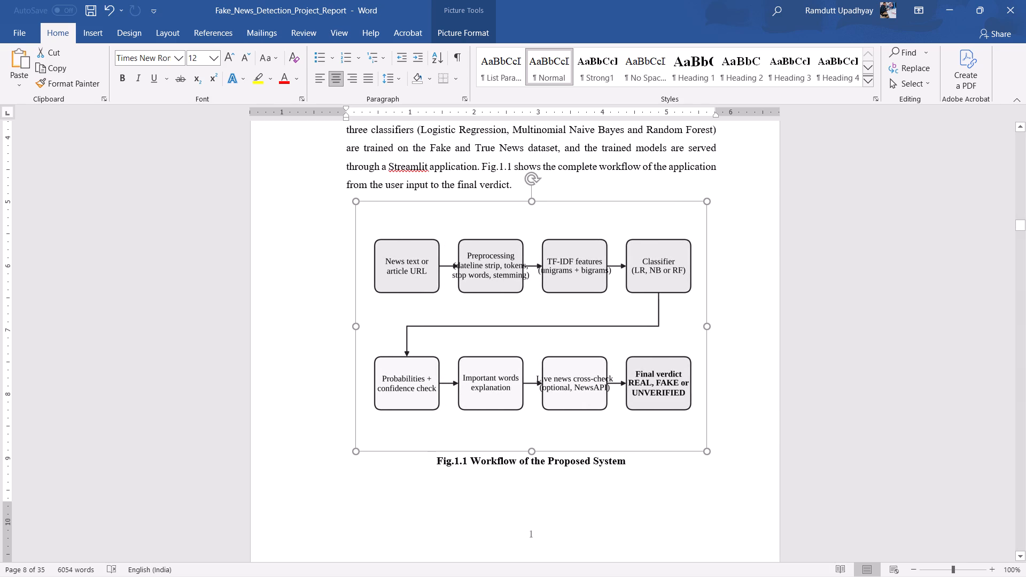
{"action": "left_click_drag", "start_coordinate": [728, 326], "coordinate": [741, 326]}
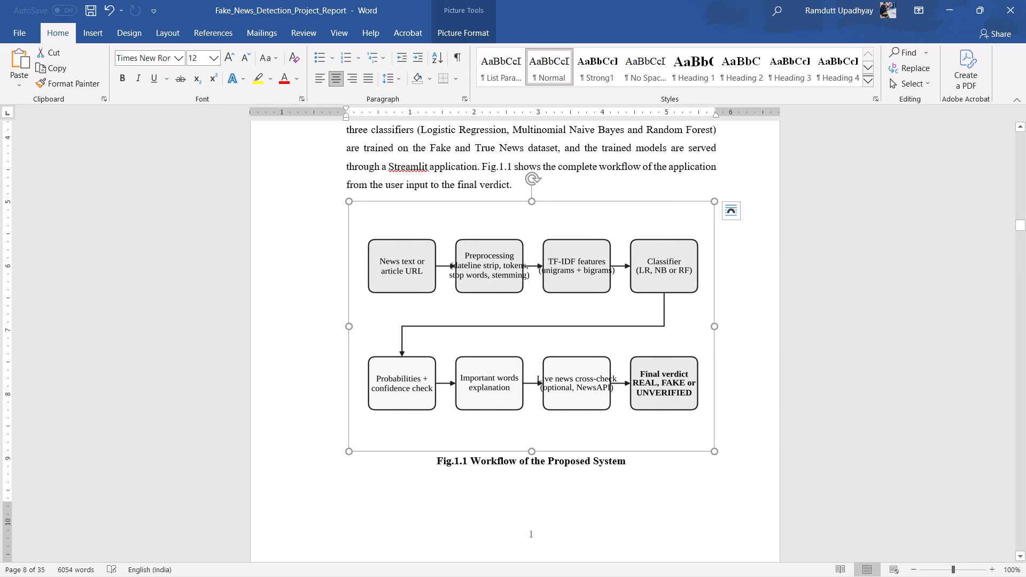
{"action": "left_click", "coordinate": [660, 472]}
Skim the report from section 1.2 Preface through Chapter II to Table 2.3 in the economical feasibility section.
{"action": "scroll", "coordinate": [660, 472], "scroll_direction": "down", "scroll_amount": 2}
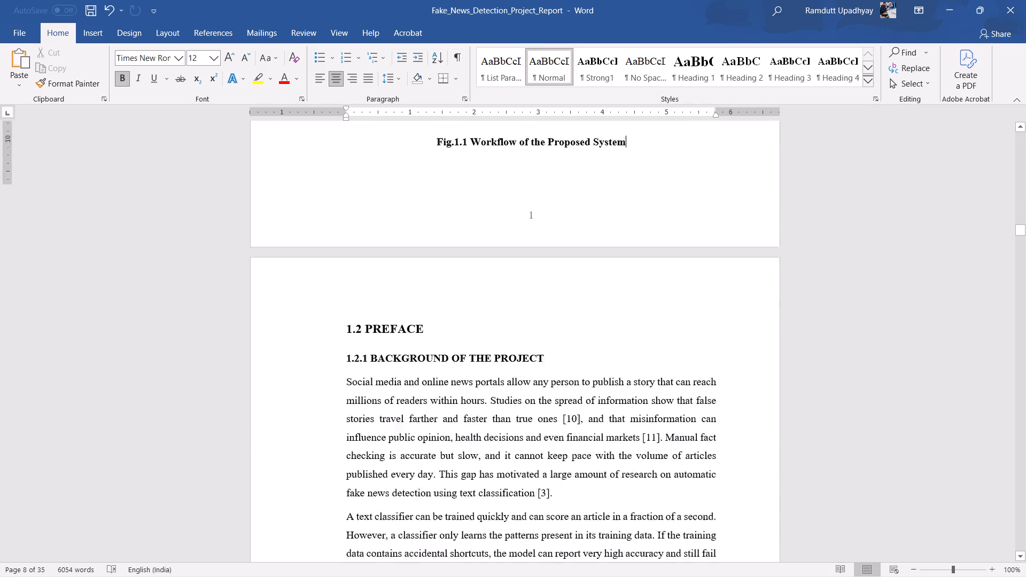
{"action": "scroll", "coordinate": [660, 472], "scroll_direction": "down", "scroll_amount": 5}
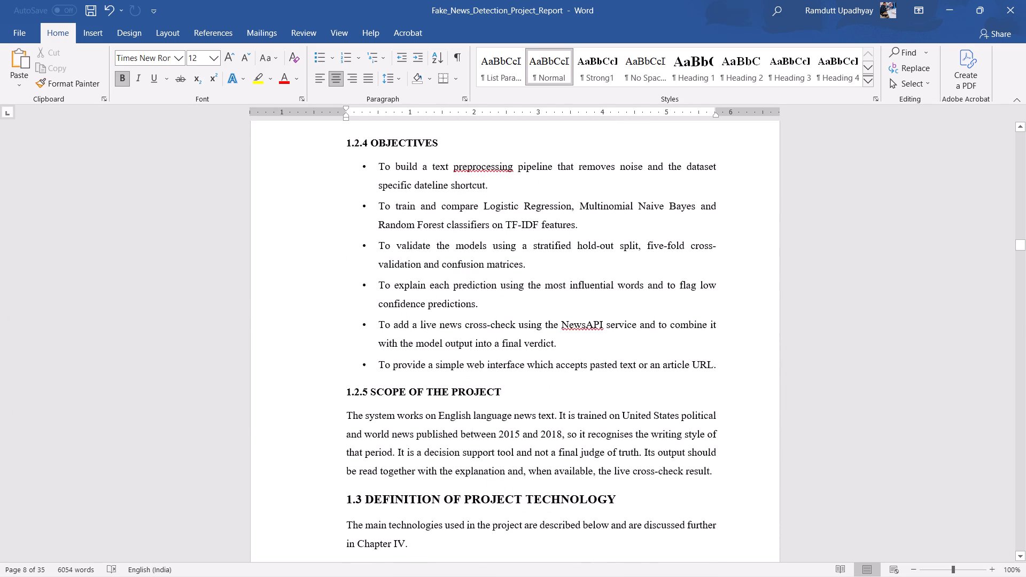
{"action": "scroll", "coordinate": [660, 472], "scroll_direction": "down", "scroll_amount": 4}
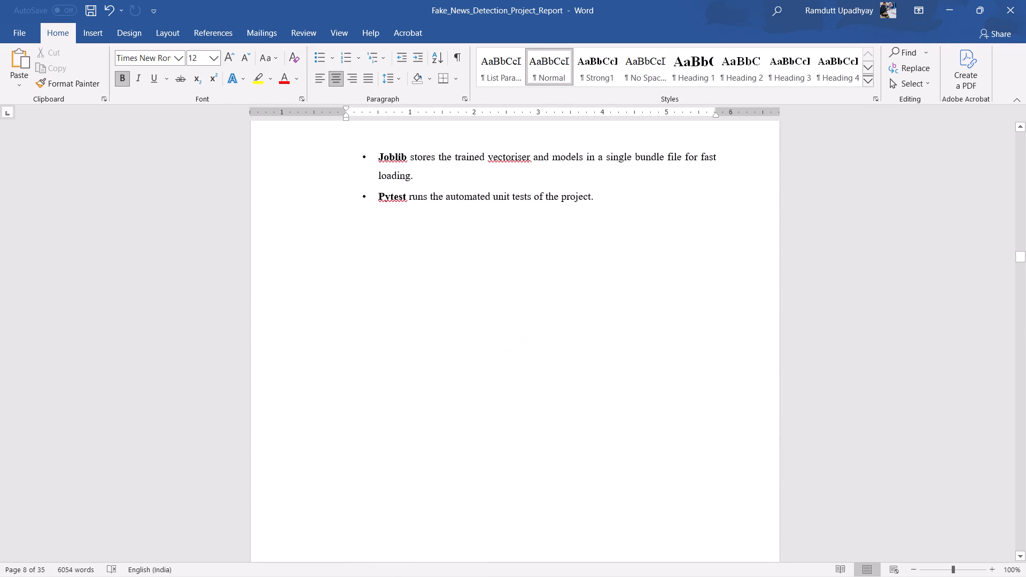
{"action": "scroll", "coordinate": [660, 472], "scroll_direction": "down", "scroll_amount": 4}
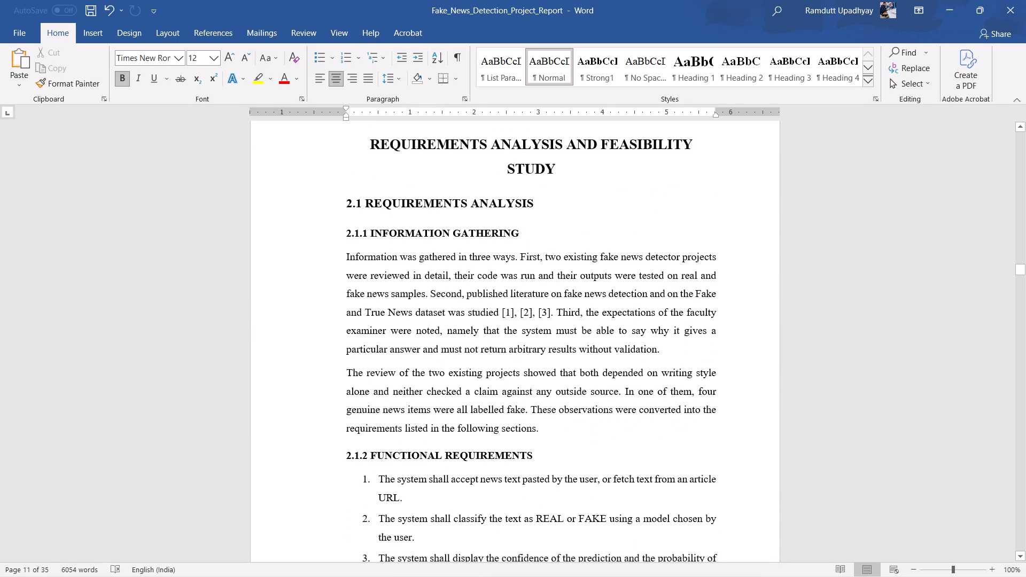
{"action": "scroll", "coordinate": [660, 472], "scroll_direction": "down", "scroll_amount": 1}
{"action": "scroll", "coordinate": [660, 472], "scroll_direction": "up", "scroll_amount": 1}
{"action": "scroll", "coordinate": [660, 472], "scroll_direction": "down", "scroll_amount": 1}
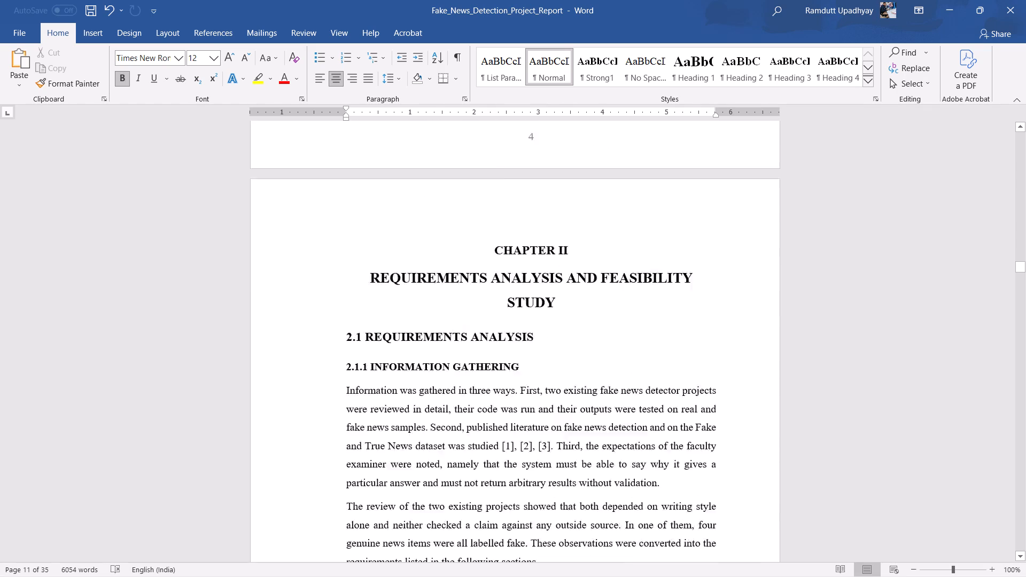
{"action": "scroll", "coordinate": [660, 472], "scroll_direction": "down", "scroll_amount": 2}
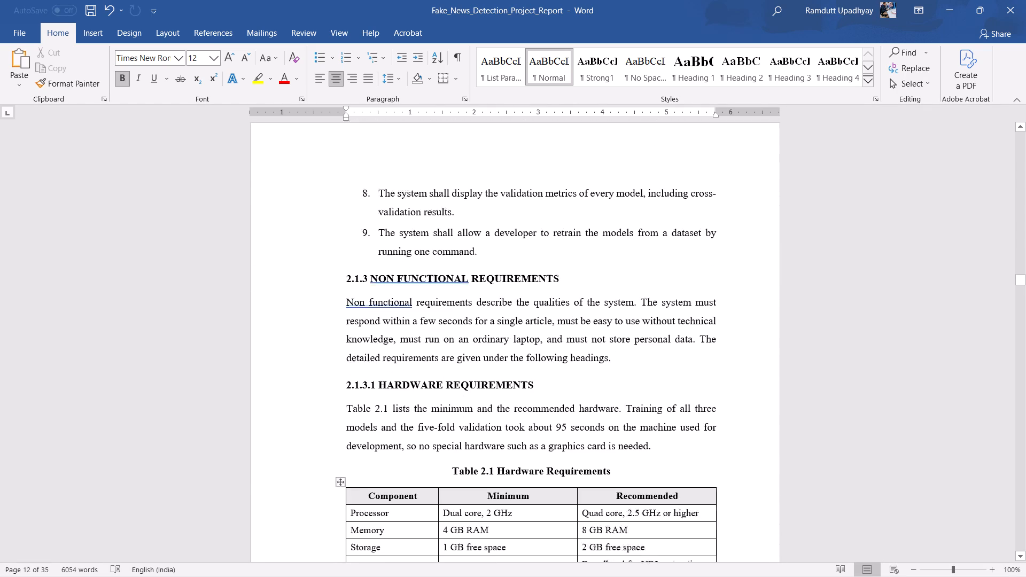
{"action": "scroll", "coordinate": [660, 472], "scroll_direction": "down", "scroll_amount": 1}
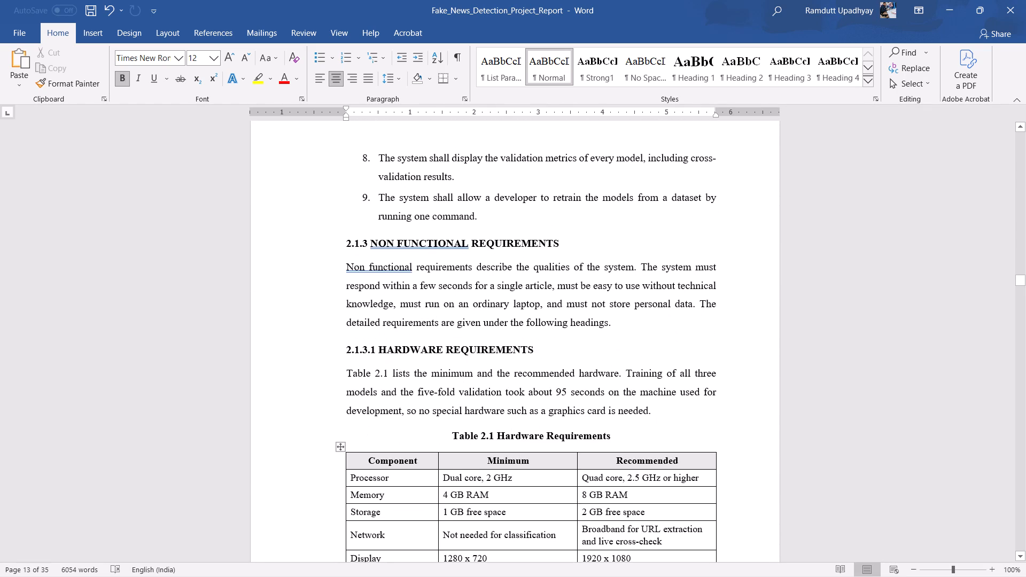
{"action": "scroll", "coordinate": [660, 472], "scroll_direction": "down", "scroll_amount": 1}
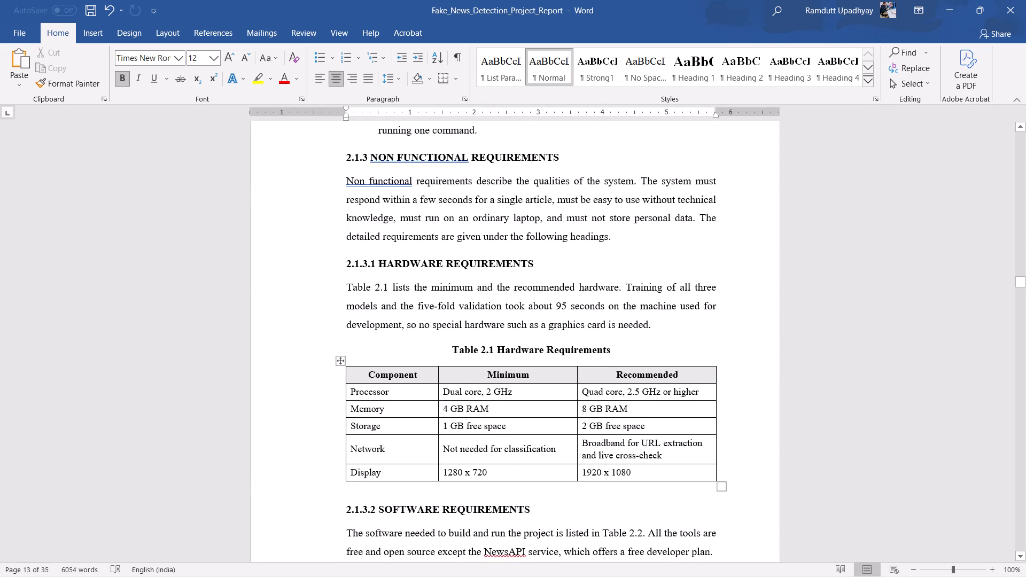
{"action": "scroll", "coordinate": [660, 472], "scroll_direction": "down", "scroll_amount": 1}
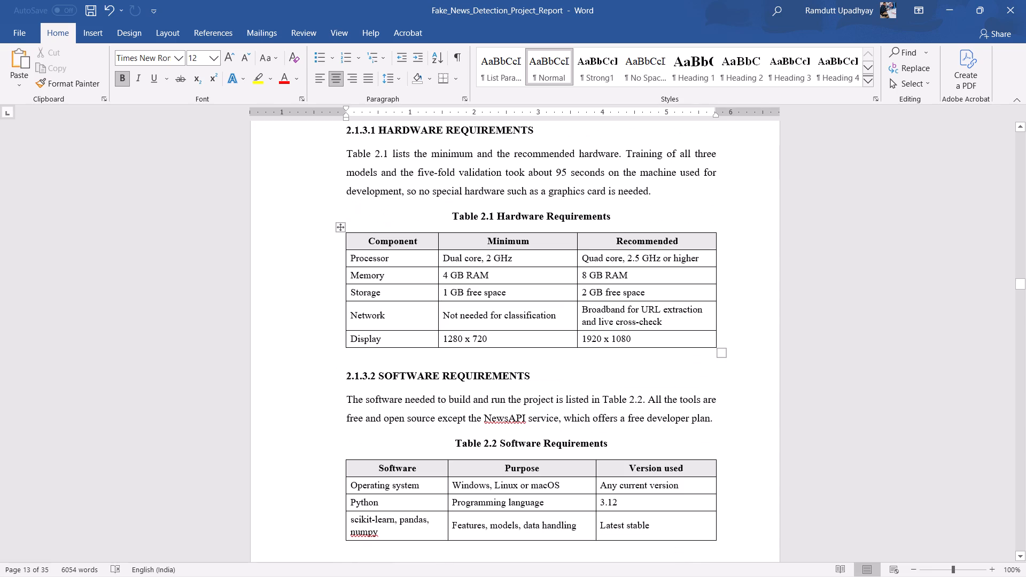
{"action": "scroll", "coordinate": [772, 509], "scroll_direction": "down", "scroll_amount": 3}
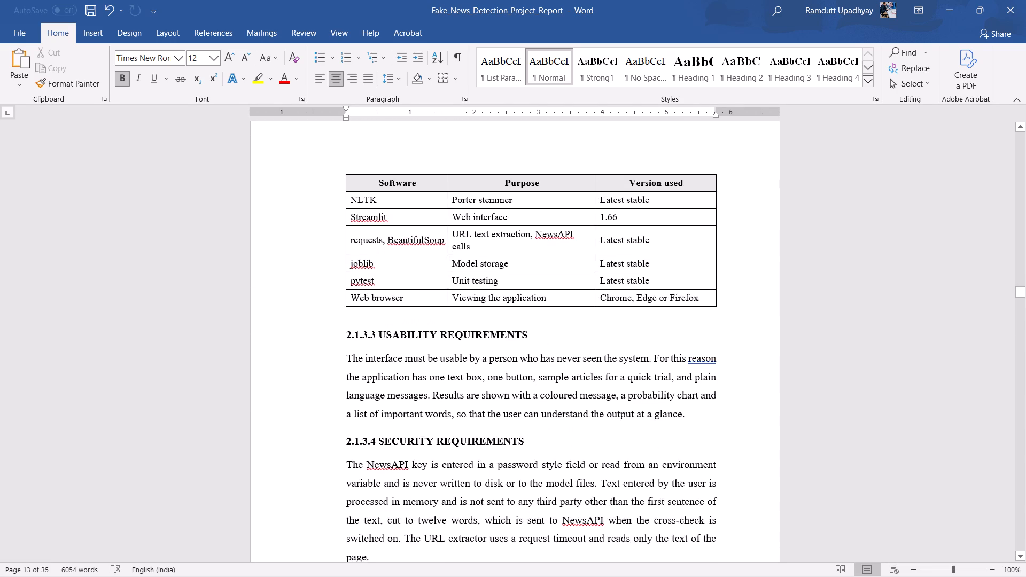
{"action": "scroll", "coordinate": [772, 509], "scroll_direction": "down", "scroll_amount": 4}
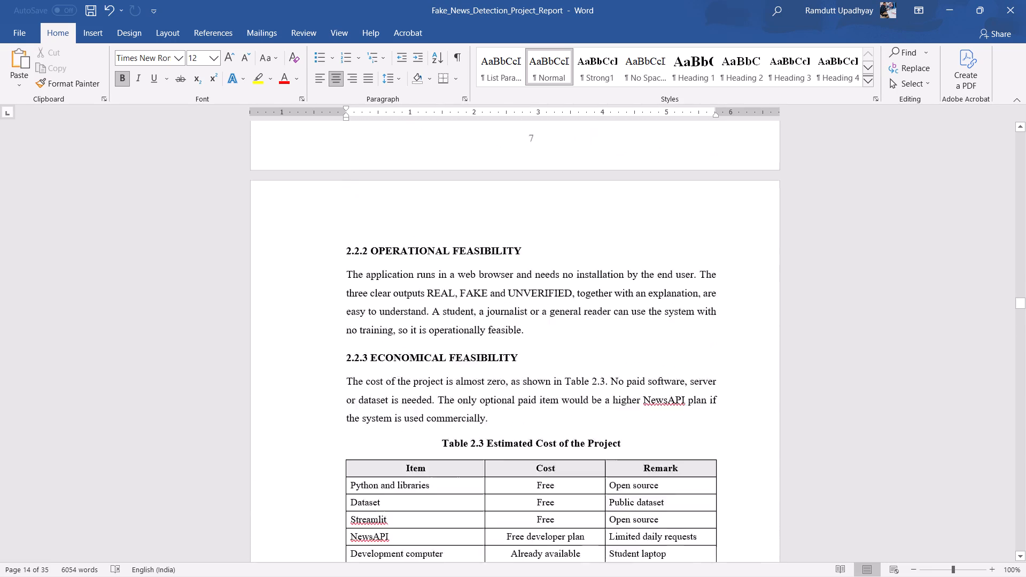
{"action": "scroll", "coordinate": [772, 509], "scroll_direction": "down", "scroll_amount": 2}
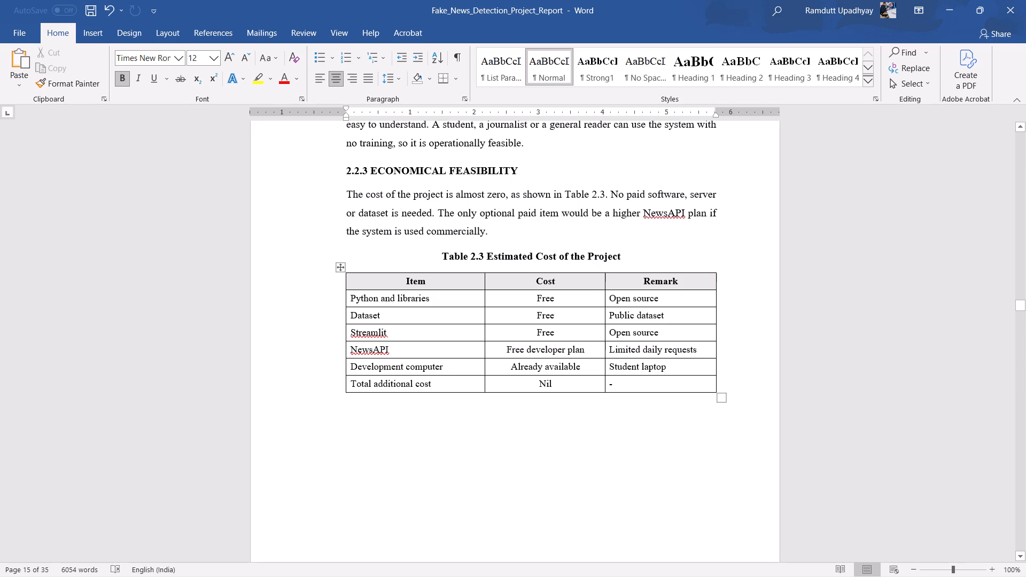
Enlarge Table 2.3 Estimated Cost of the Project slightly, with taller rows and a width just beyond the body text.
{"action": "left_click_drag", "start_coordinate": [721, 397], "coordinate": [725, 412]}
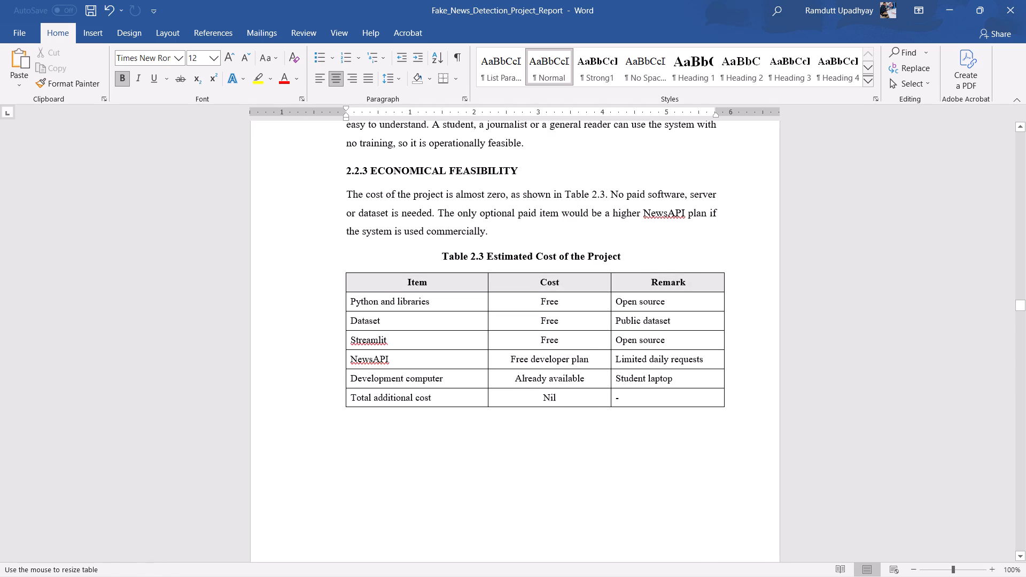
{"action": "left_click_drag", "start_coordinate": [725, 412], "coordinate": [727, 416]}
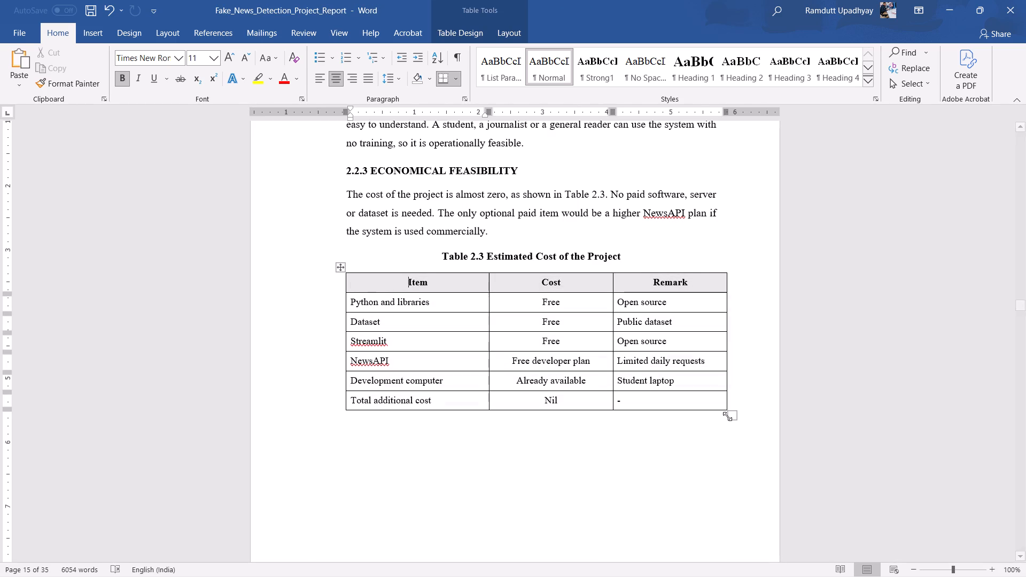
Widen the Fig.3.1 layered architecture diagram to nearly the full width of the body text, keeping its height.
{"action": "scroll", "coordinate": [595, 449], "scroll_direction": "down", "scroll_amount": 3}
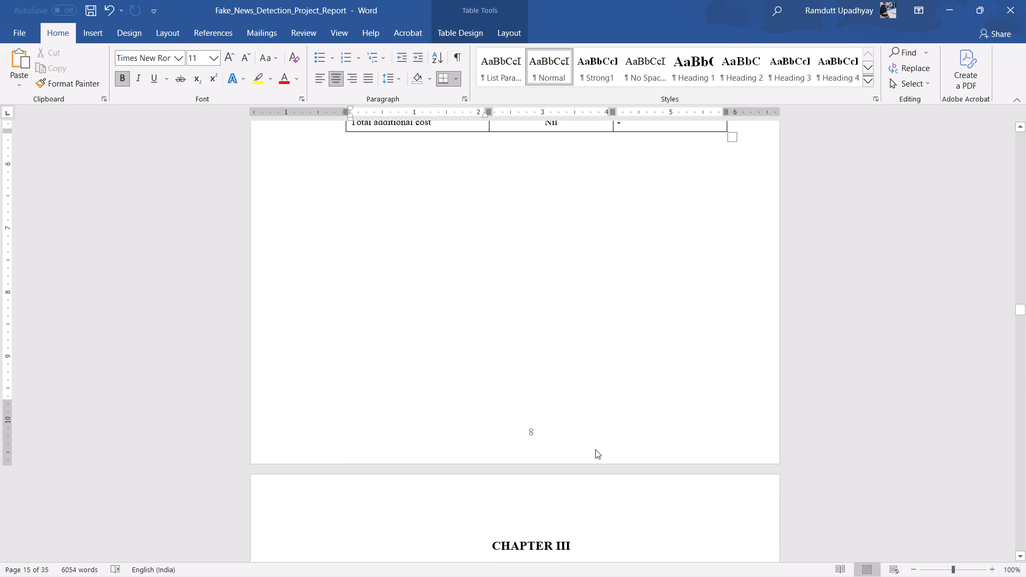
{"action": "scroll", "coordinate": [595, 449], "scroll_direction": "down", "scroll_amount": 3}
{"action": "scroll", "coordinate": [595, 449], "scroll_direction": "up", "scroll_amount": 1}
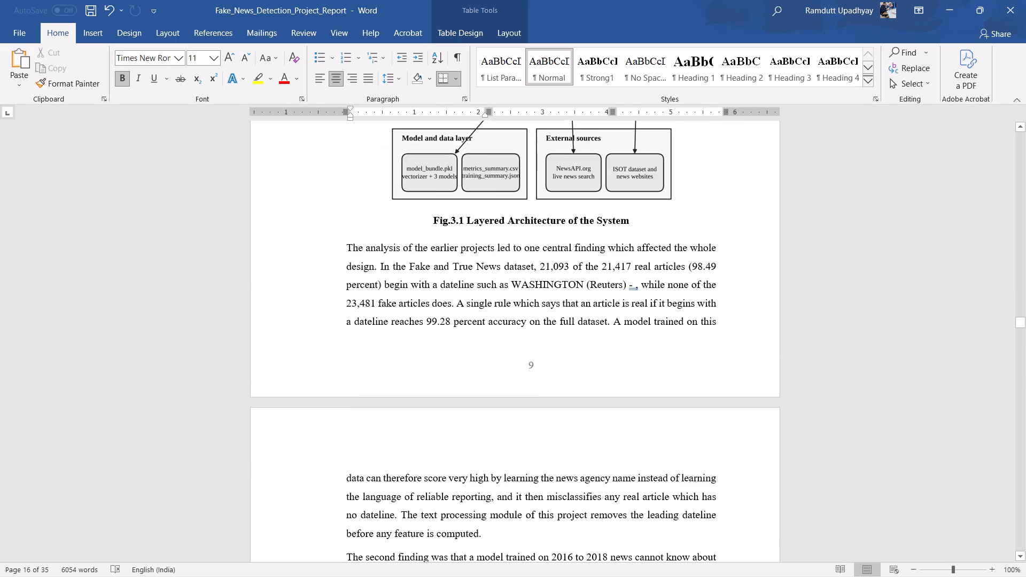
{"action": "scroll", "coordinate": [595, 449], "scroll_direction": "up", "scroll_amount": 1}
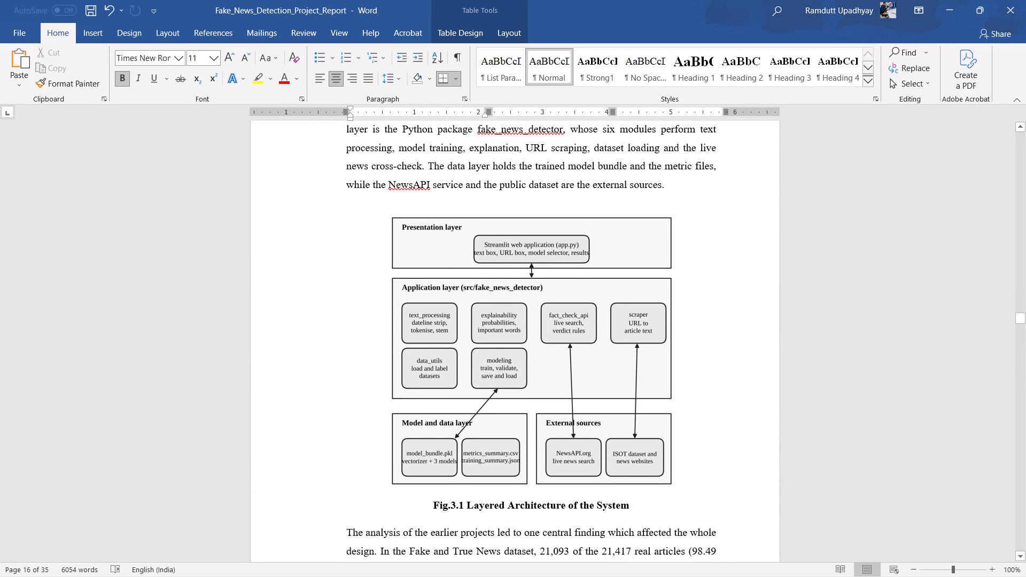
{"action": "left_click", "coordinate": [531, 383]}
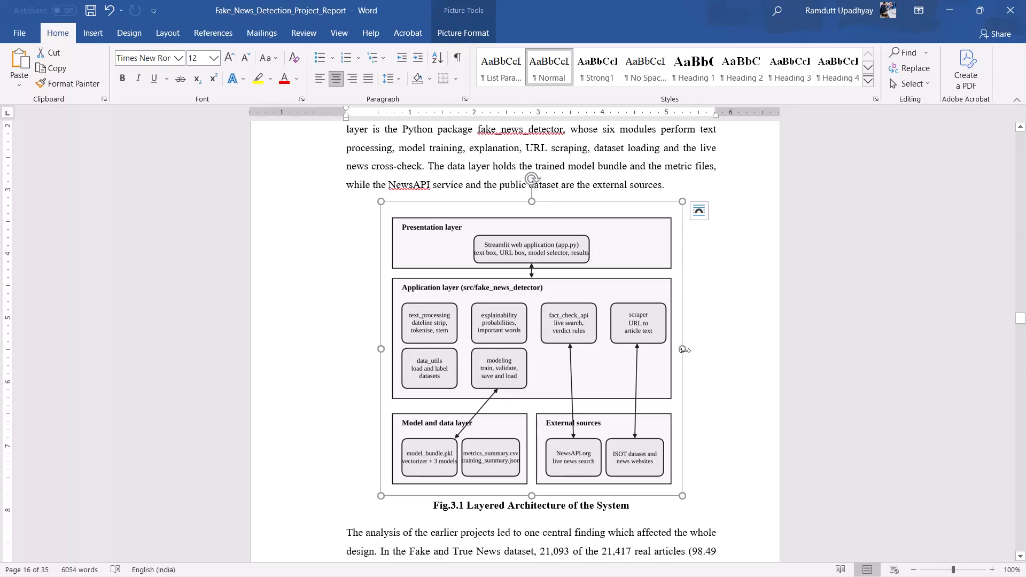
{"action": "left_click_drag", "start_coordinate": [684, 352], "coordinate": [734, 362]}
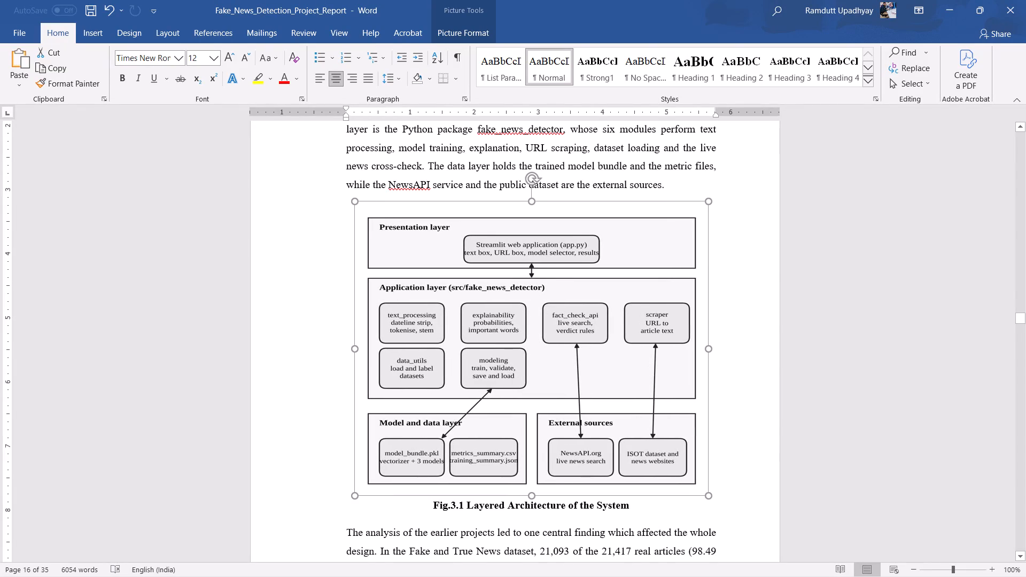
{"action": "left_click_drag", "start_coordinate": [734, 362], "coordinate": [748, 365]}
{"action": "left_click", "coordinate": [292, 545]}
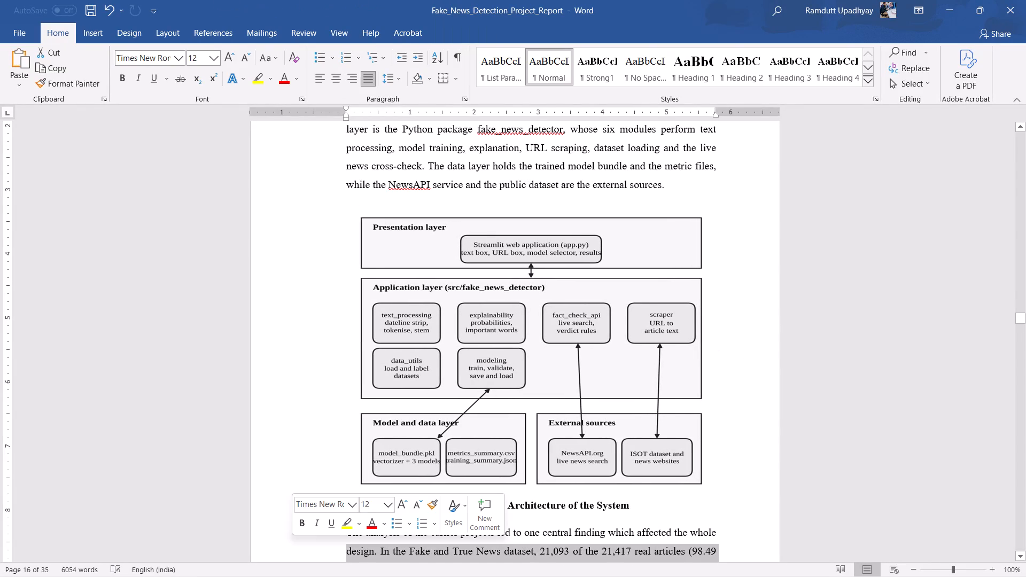
Resize Table 3.1 Rules for the Final Verdict to taller rows and a width slightly narrower than the body text.
{"action": "scroll", "coordinate": [293, 477], "scroll_direction": "down", "scroll_amount": 4}
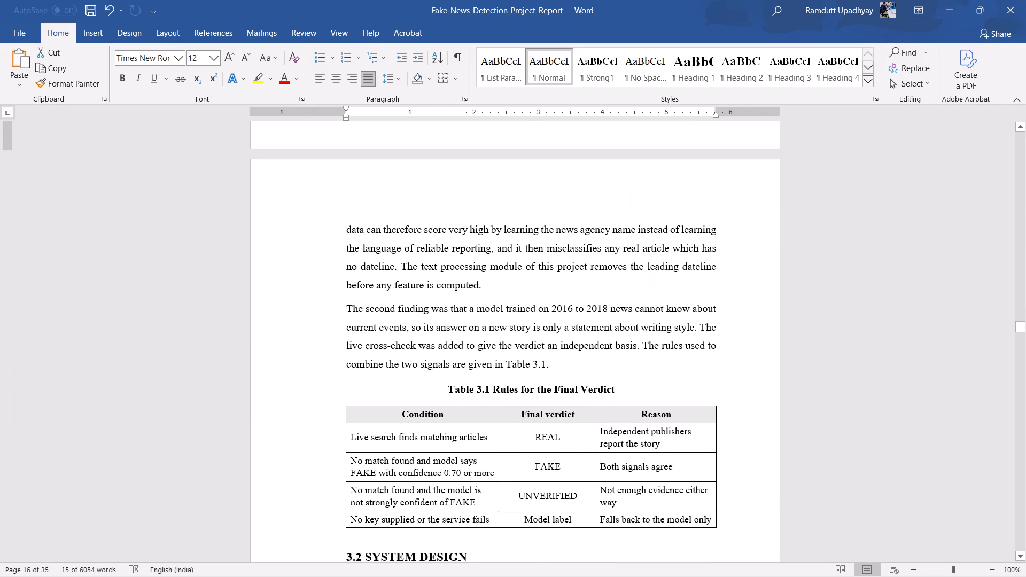
{"action": "scroll", "coordinate": [293, 477], "scroll_direction": "down", "scroll_amount": 1}
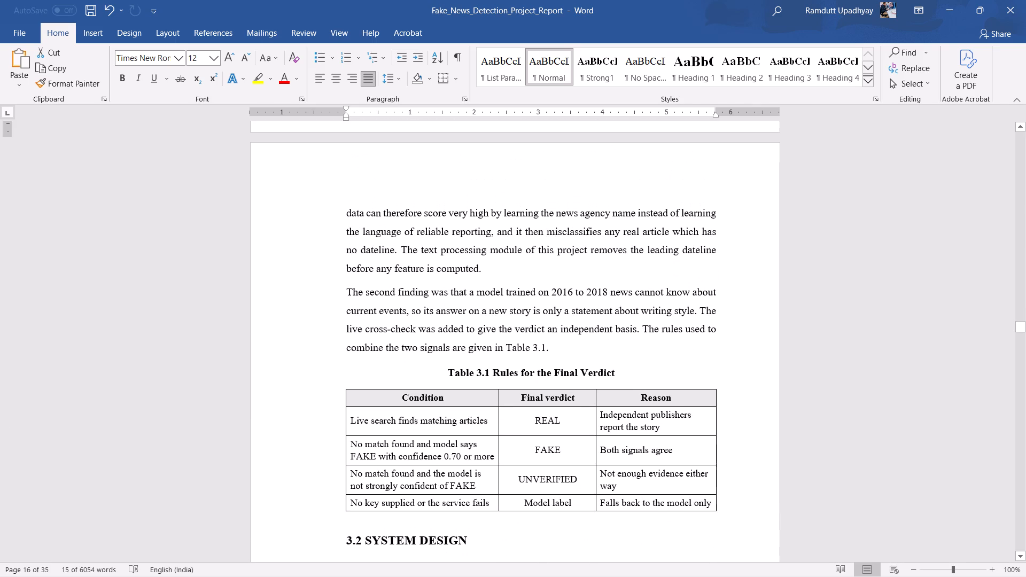
{"action": "left_click", "coordinate": [503, 477]}
{"action": "scroll", "coordinate": [503, 477], "scroll_direction": "down", "scroll_amount": 2}
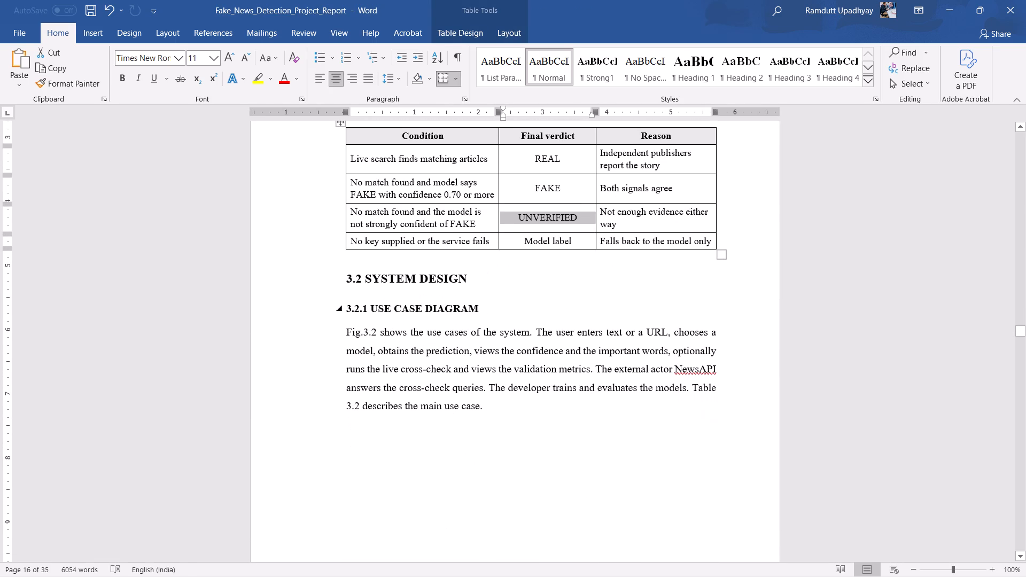
{"action": "left_click_drag", "start_coordinate": [722, 255], "coordinate": [730, 275]}
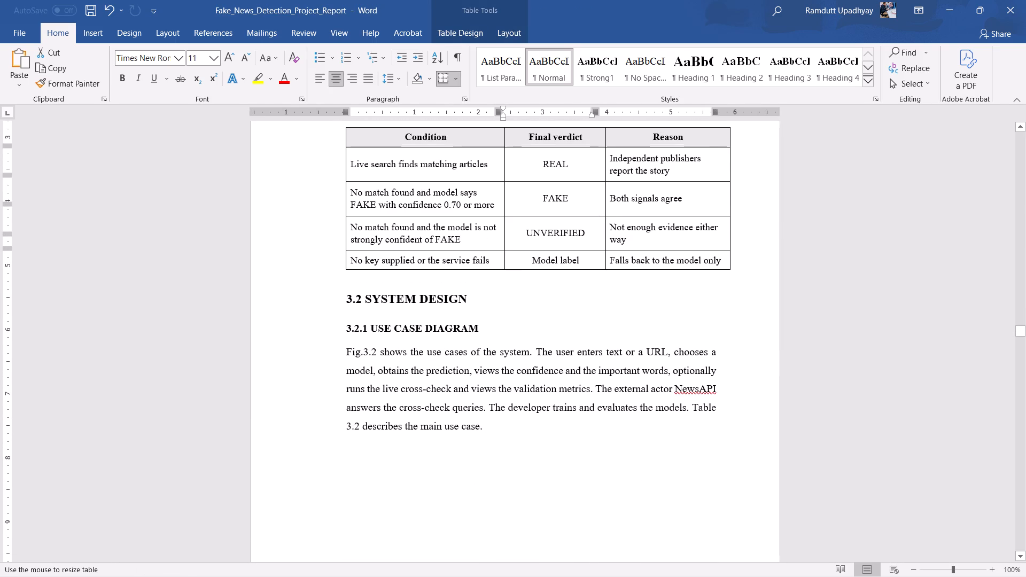
{"action": "left_click_drag", "start_coordinate": [730, 275], "coordinate": [740, 295]}
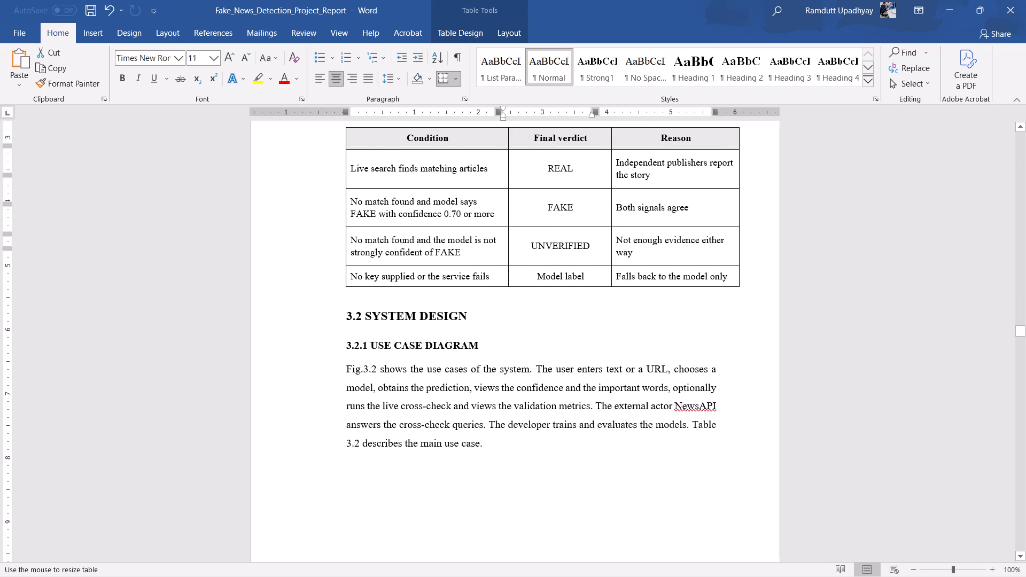
{"action": "left_click_drag", "start_coordinate": [740, 295], "coordinate": [733, 297]}
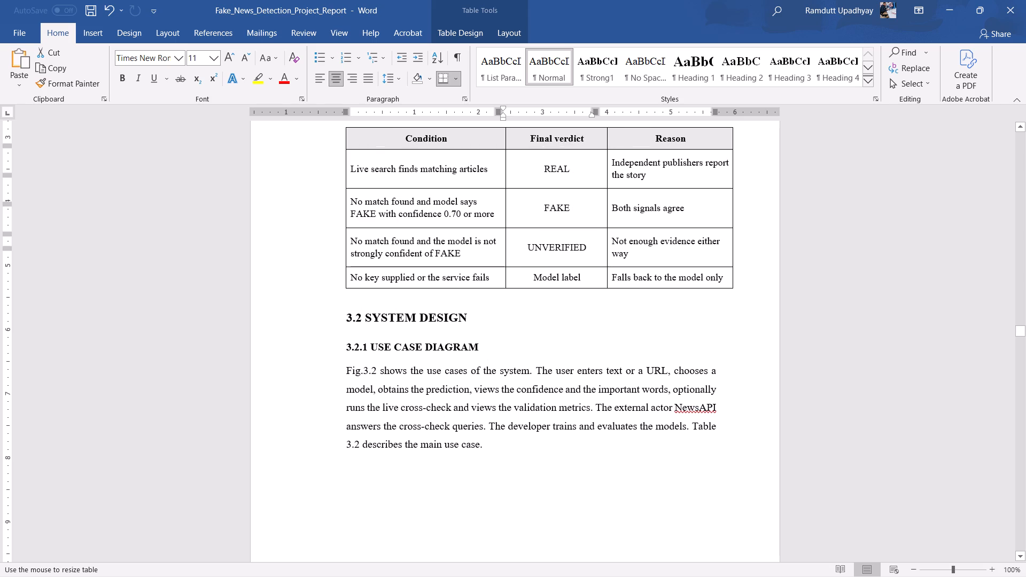
{"action": "left_click_drag", "start_coordinate": [733, 297], "coordinate": [722, 297]}
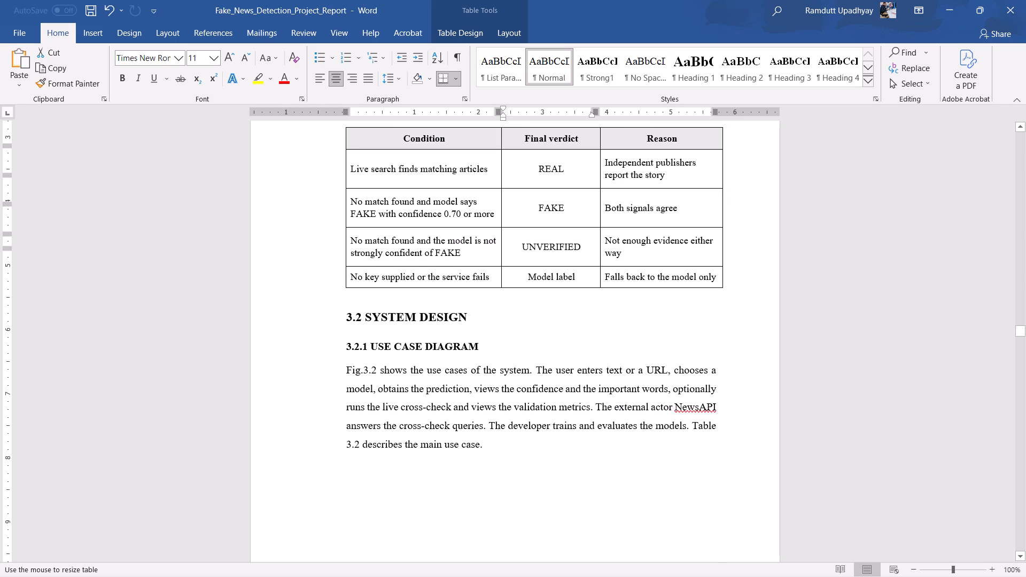
{"action": "left_click_drag", "start_coordinate": [722, 297], "coordinate": [708, 362]}
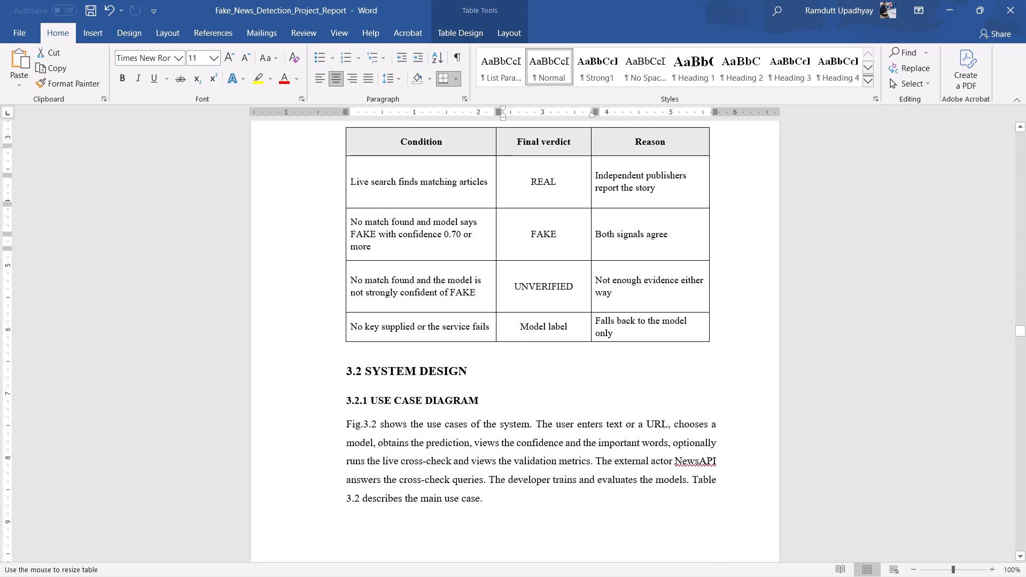
{"action": "left_click_drag", "start_coordinate": [708, 362], "coordinate": [708, 360]}
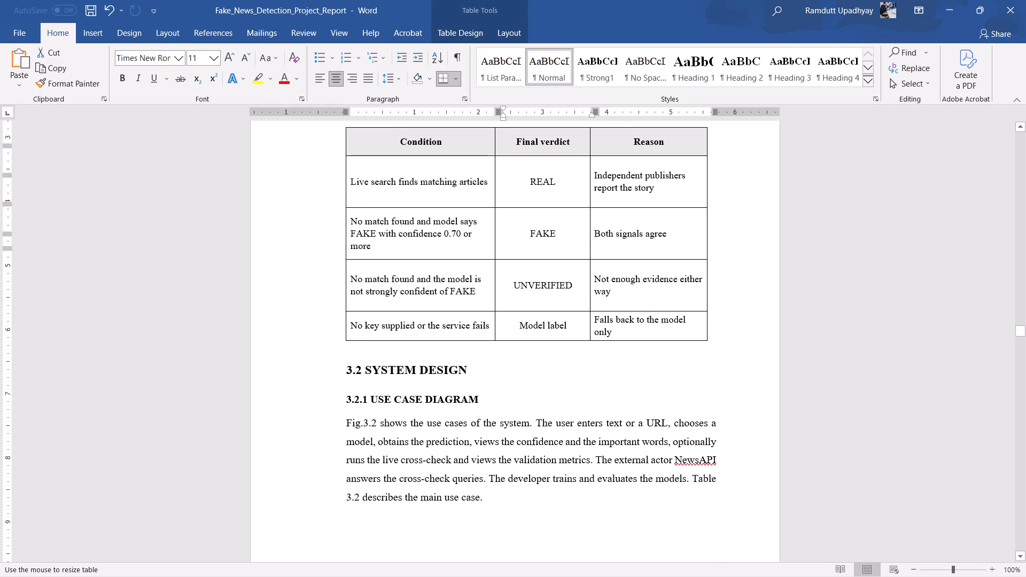
{"action": "left_click_drag", "start_coordinate": [708, 360], "coordinate": [705, 336]}
{"action": "scroll", "coordinate": [705, 336], "scroll_direction": "down", "scroll_amount": 1}
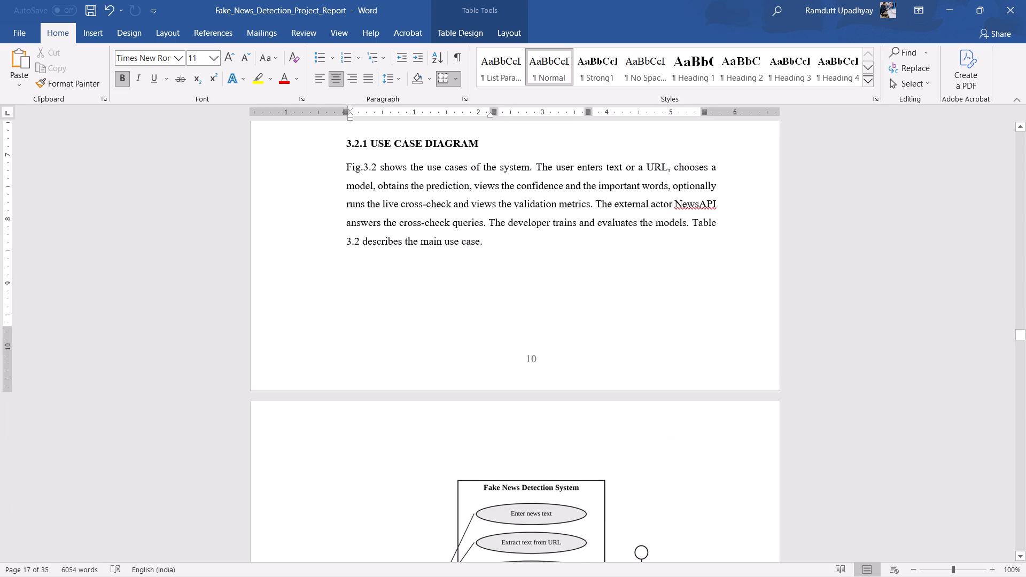
Skim Chapter III from section 3.2.1 Use Case Diagram through the diagrams and snapshots to the Fig.3.9 text.
{"action": "scroll", "coordinate": [705, 336], "scroll_direction": "down", "scroll_amount": 4}
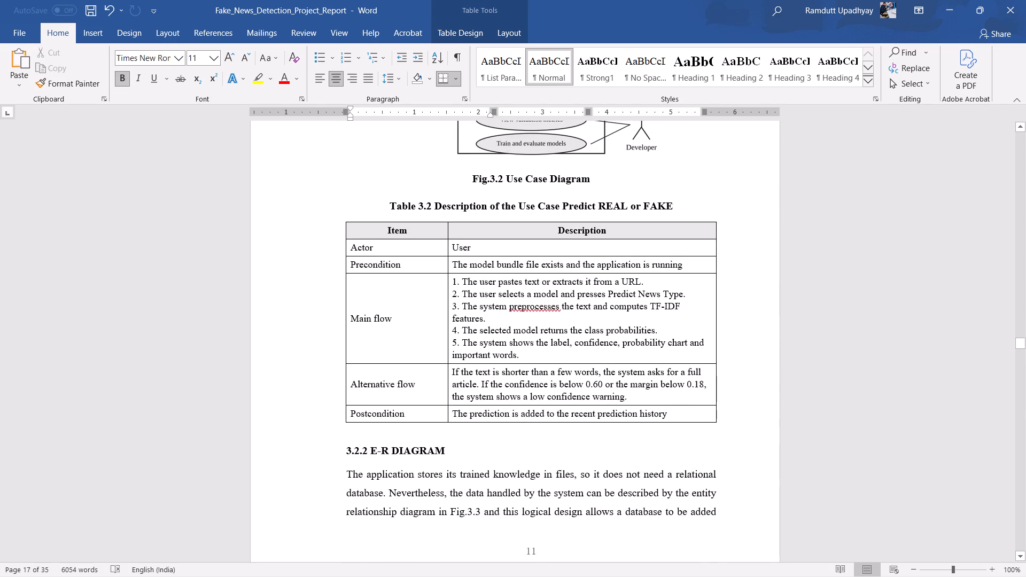
{"action": "scroll", "coordinate": [705, 336], "scroll_direction": "down", "scroll_amount": 2}
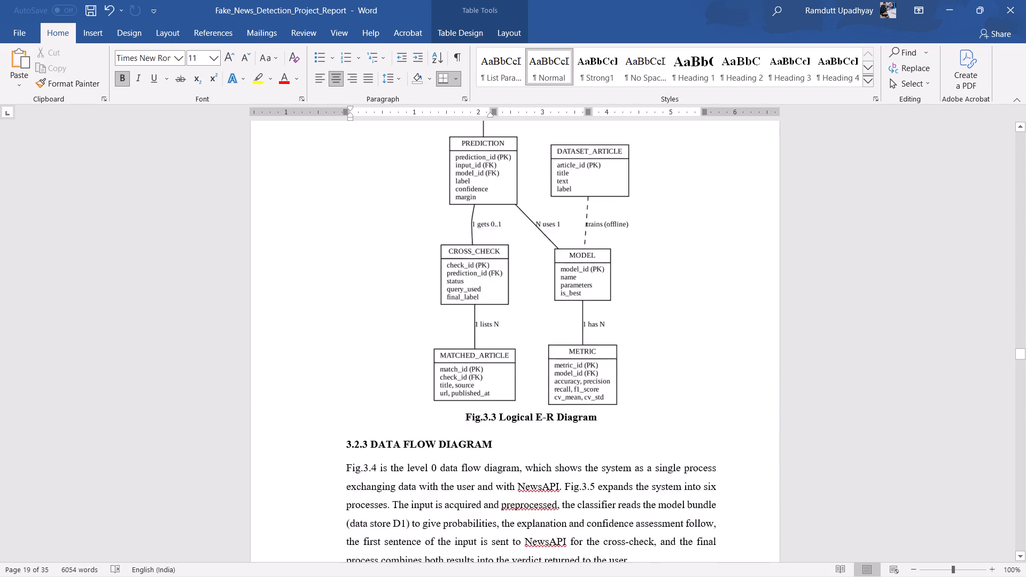
{"action": "scroll", "coordinate": [705, 336], "scroll_direction": "down", "scroll_amount": 4}
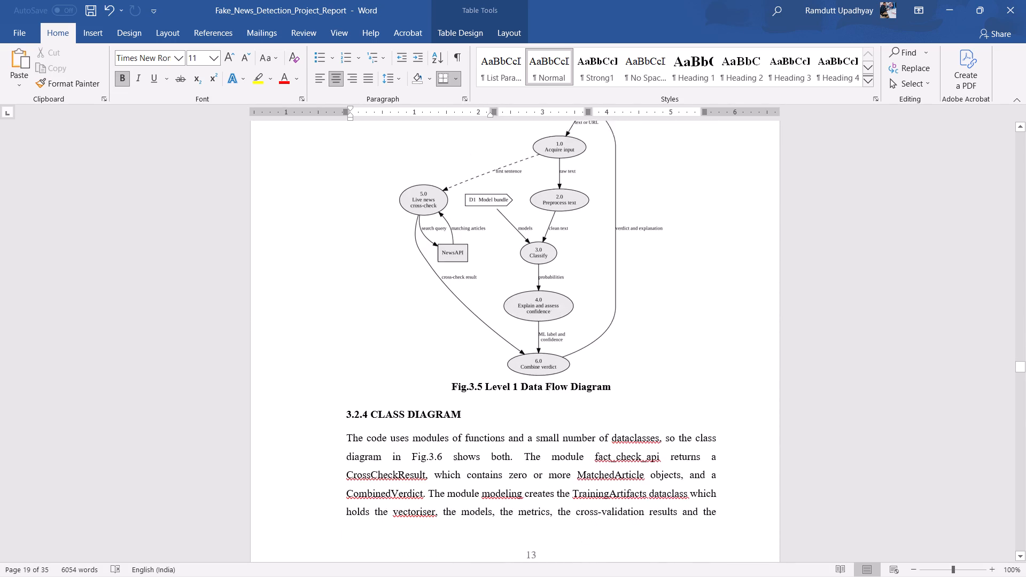
{"action": "scroll", "coordinate": [705, 336], "scroll_direction": "down", "scroll_amount": 4}
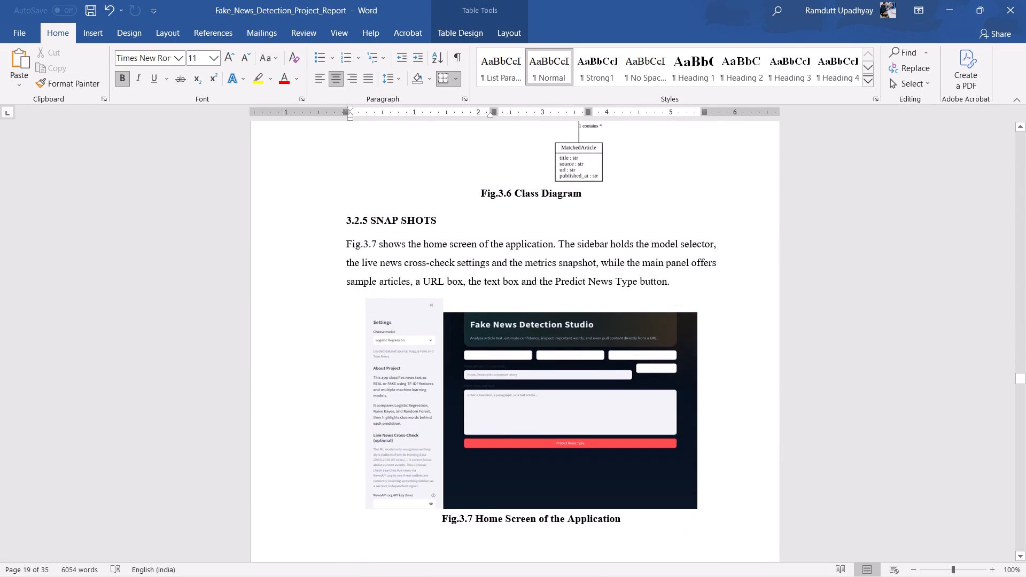
{"action": "scroll", "coordinate": [705, 336], "scroll_direction": "down", "scroll_amount": 4}
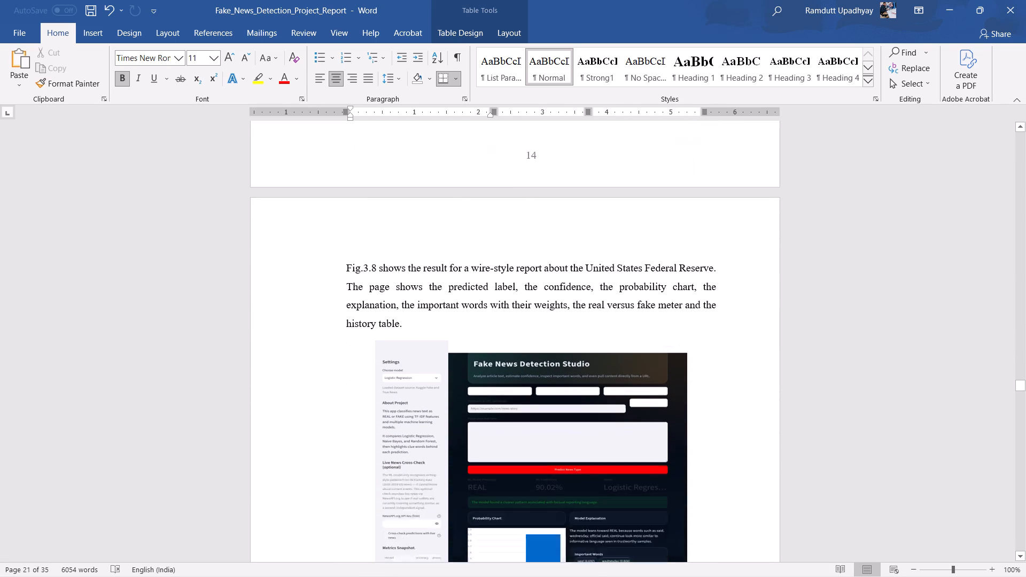
{"action": "scroll", "coordinate": [705, 336], "scroll_direction": "down", "scroll_amount": 2}
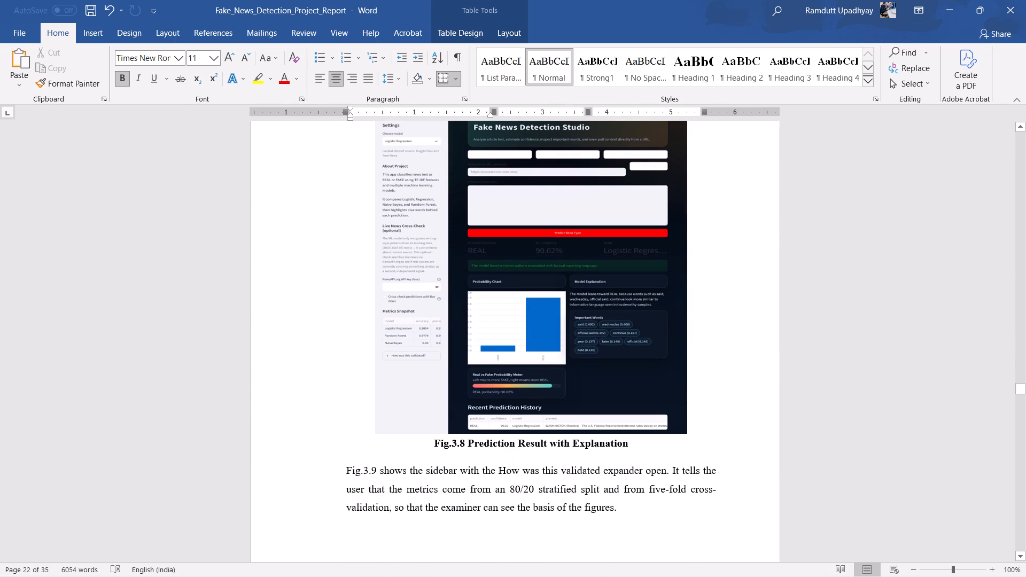
{"action": "scroll", "coordinate": [705, 336], "scroll_direction": "down", "scroll_amount": 1}
Enlarge the Fig.3.8 Prediction Result with Explanation screenshot, making it taller and nearly as wide as the body text.
{"action": "scroll", "coordinate": [705, 336], "scroll_direction": "up", "scroll_amount": 3}
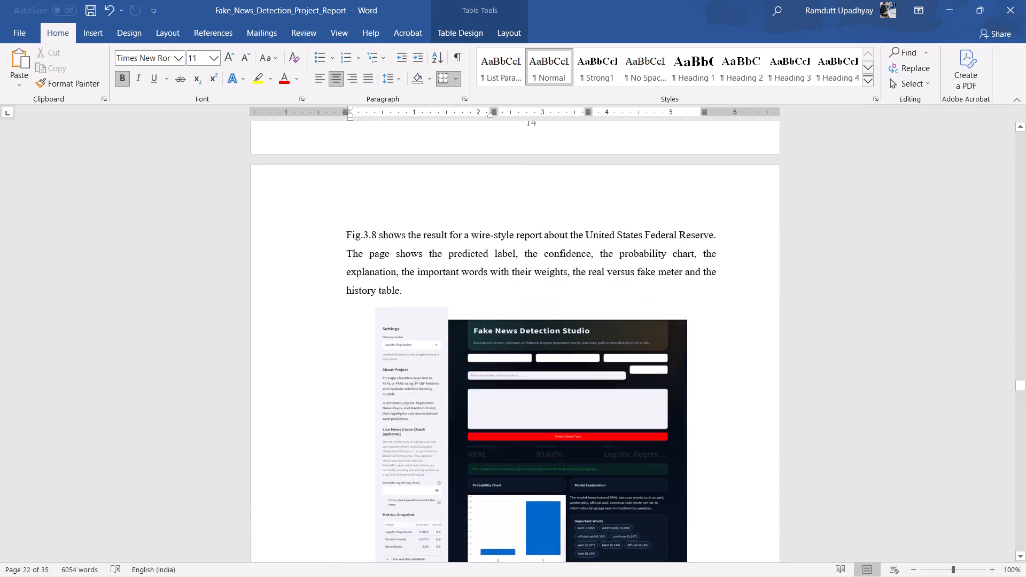
{"action": "scroll", "coordinate": [705, 336], "scroll_direction": "up", "scroll_amount": 4}
{"action": "scroll", "coordinate": [705, 336], "scroll_direction": "down", "scroll_amount": 1}
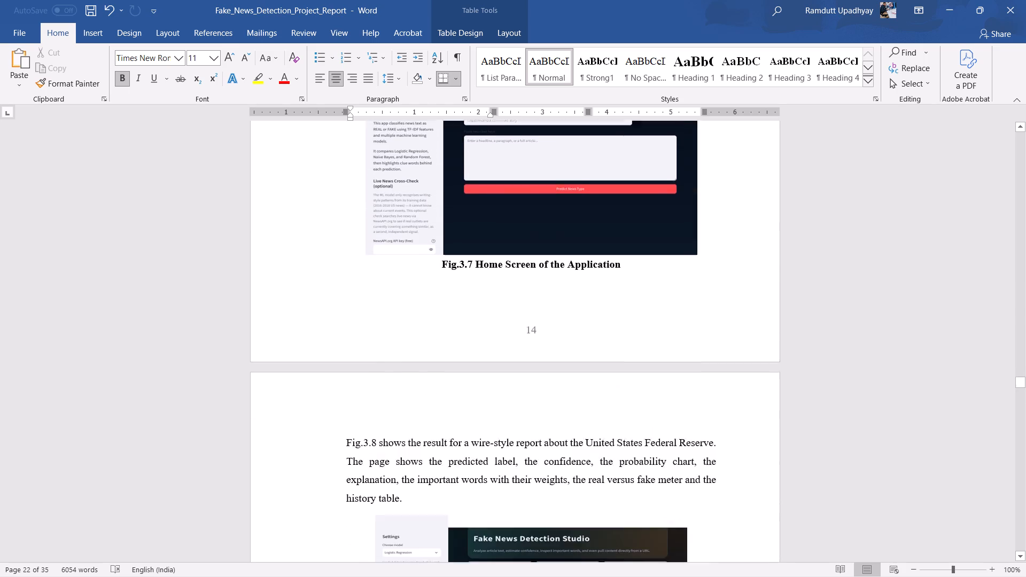
{"action": "scroll", "coordinate": [705, 336], "scroll_direction": "down", "scroll_amount": 2}
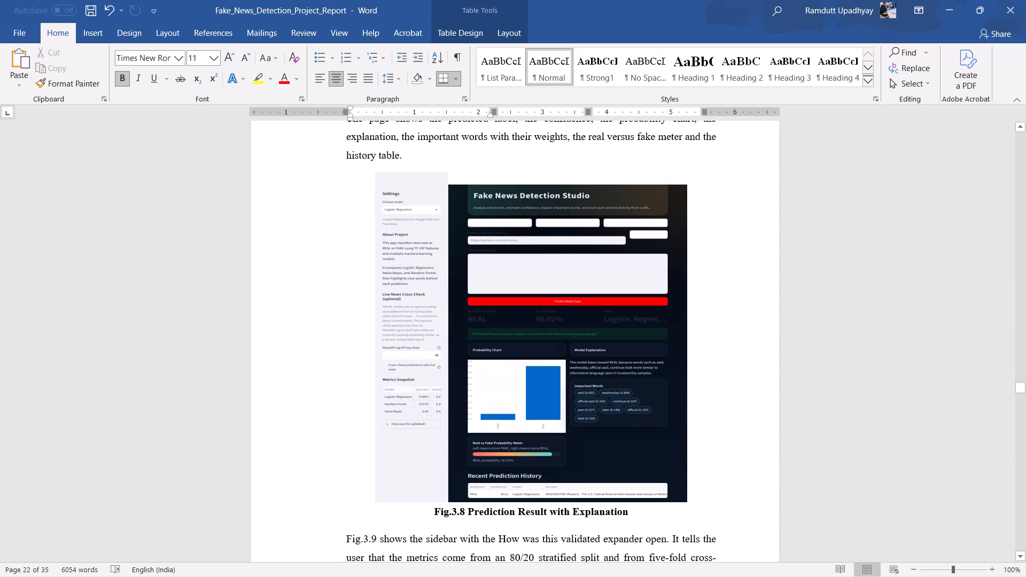
{"action": "left_click", "coordinate": [554, 333]}
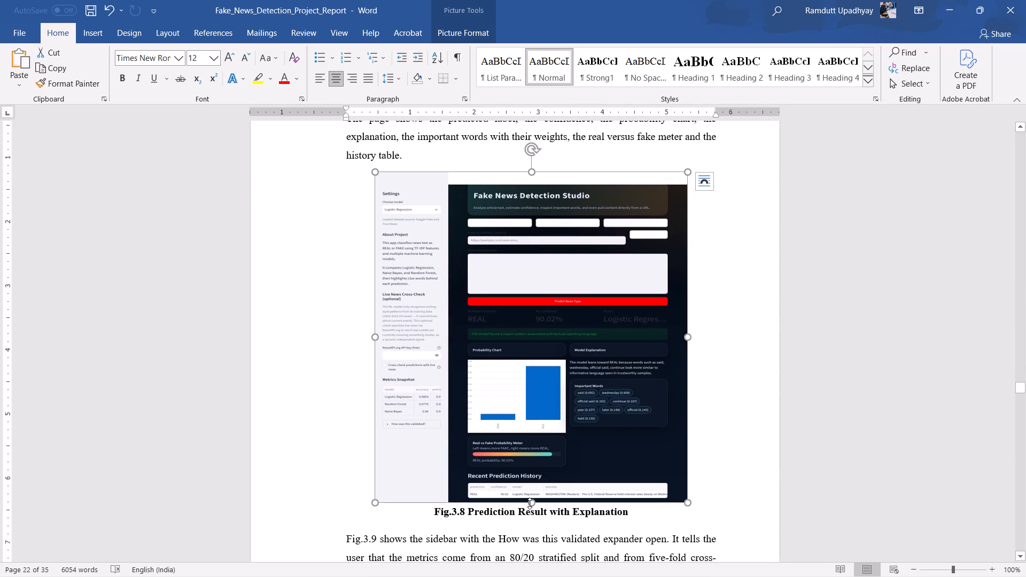
{"action": "left_click_drag", "start_coordinate": [532, 502], "coordinate": [539, 529]}
{"action": "scroll", "coordinate": [539, 529], "scroll_direction": "down", "scroll_amount": 2}
{"action": "scroll", "coordinate": [539, 529], "scroll_direction": "up", "scroll_amount": 1}
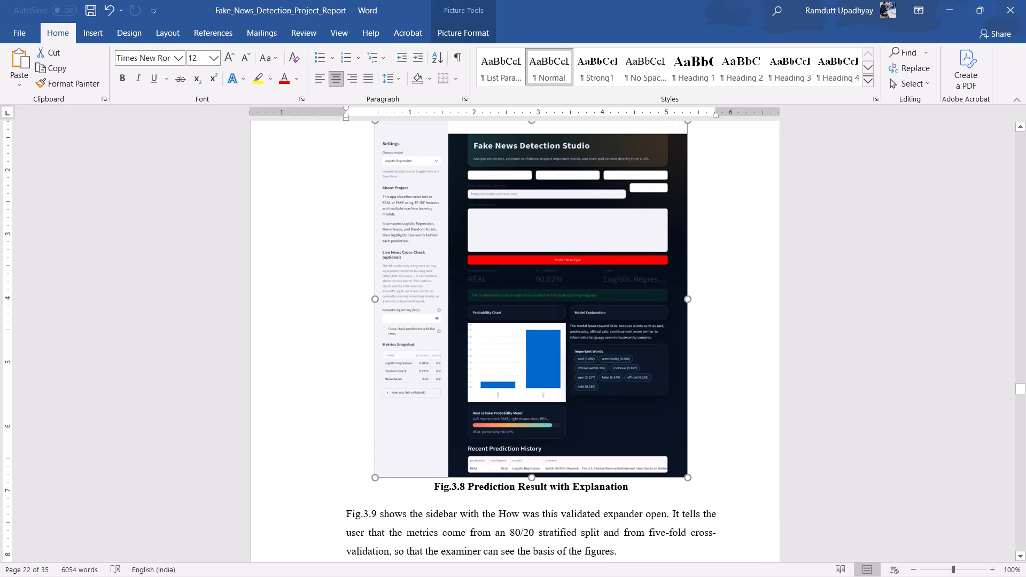
{"action": "left_click_drag", "start_coordinate": [687, 299], "coordinate": [726, 305]}
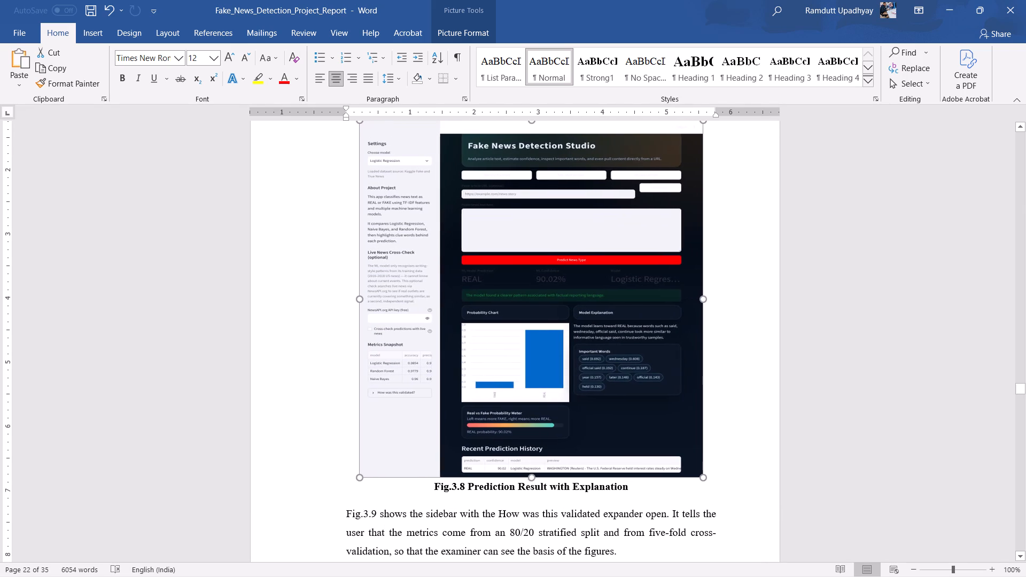
{"action": "left_click_drag", "start_coordinate": [726, 305], "coordinate": [729, 303]}
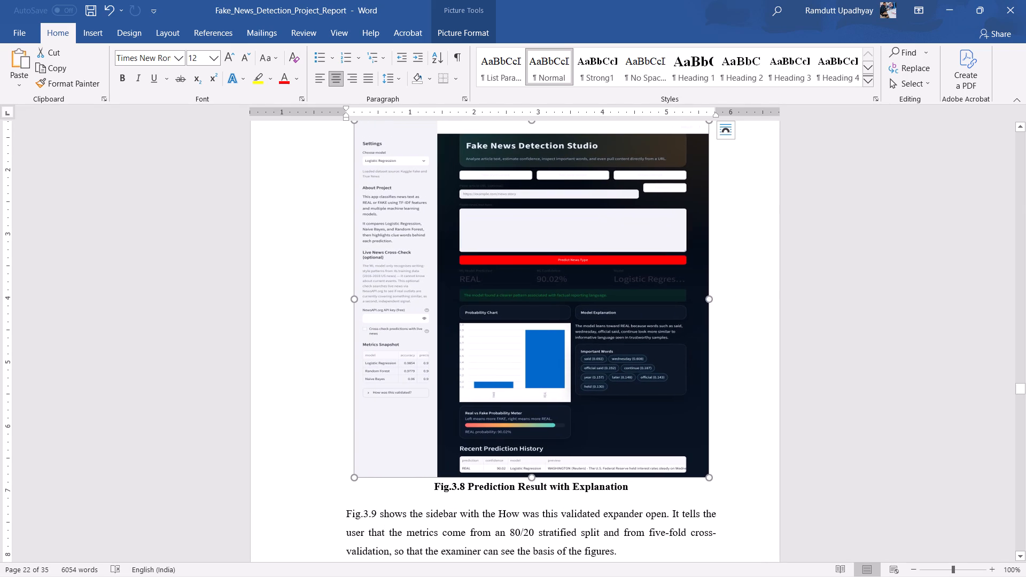
{"action": "left_click_drag", "start_coordinate": [532, 475], "coordinate": [537, 493]}
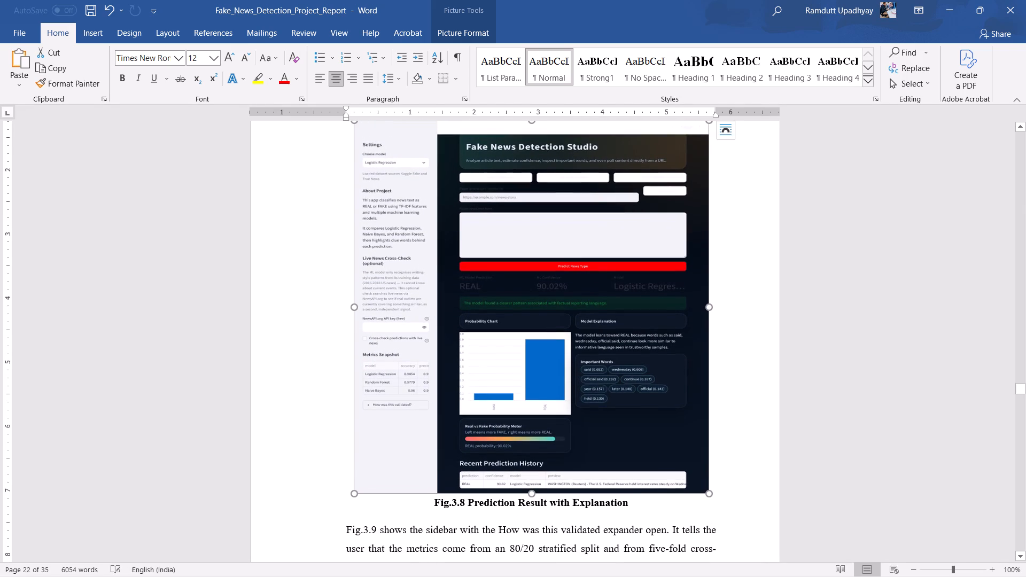
{"action": "left_click", "coordinate": [309, 463]}
Skim the report from Fig.3.9 through Chapter IV Testing to Table 4.5, checking the layout of its figures and tables.
{"action": "scroll", "coordinate": [309, 463], "scroll_direction": "down", "scroll_amount": 1}
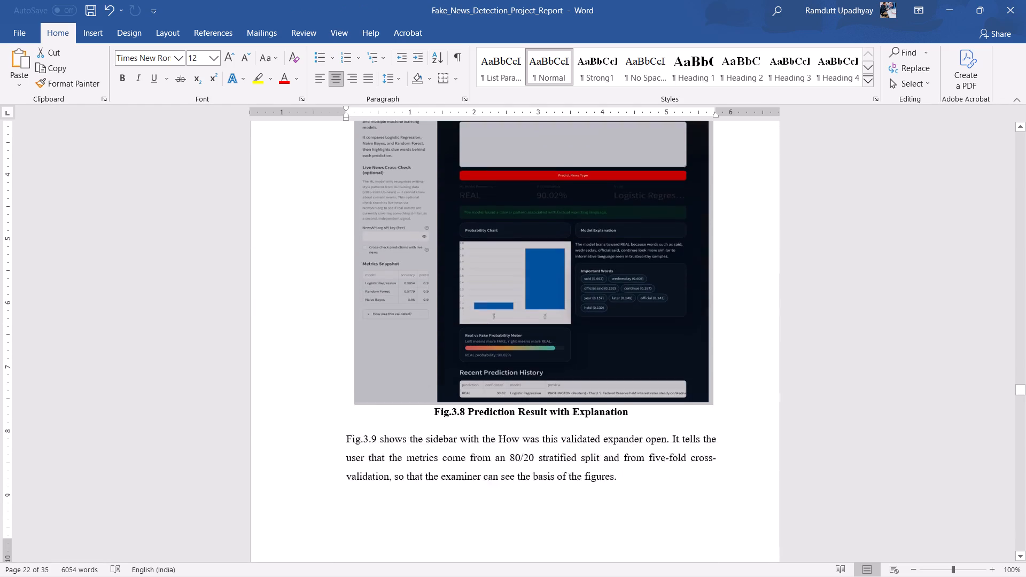
{"action": "scroll", "coordinate": [309, 463], "scroll_direction": "down", "scroll_amount": 5}
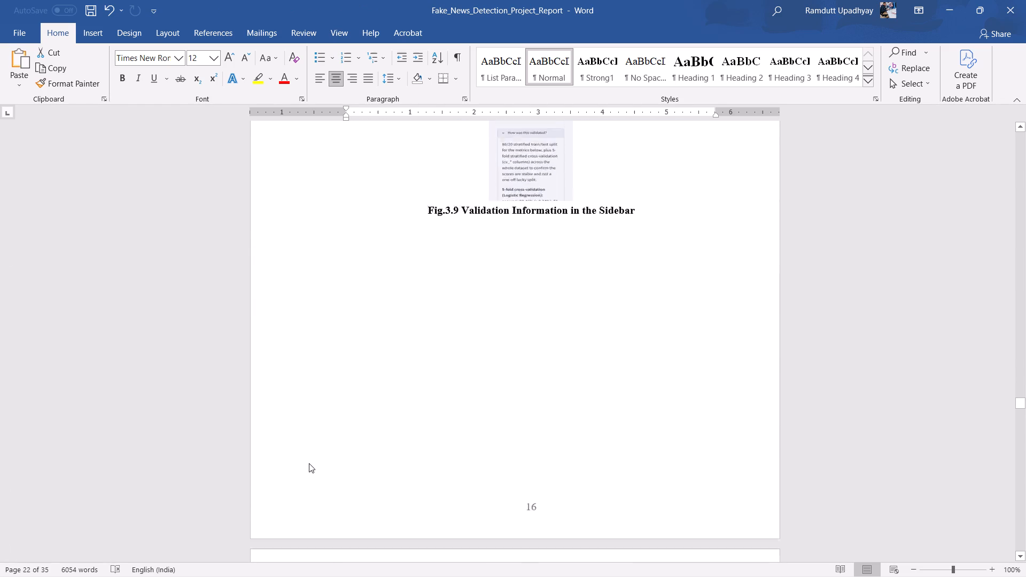
{"action": "scroll", "coordinate": [309, 463], "scroll_direction": "down", "scroll_amount": 4}
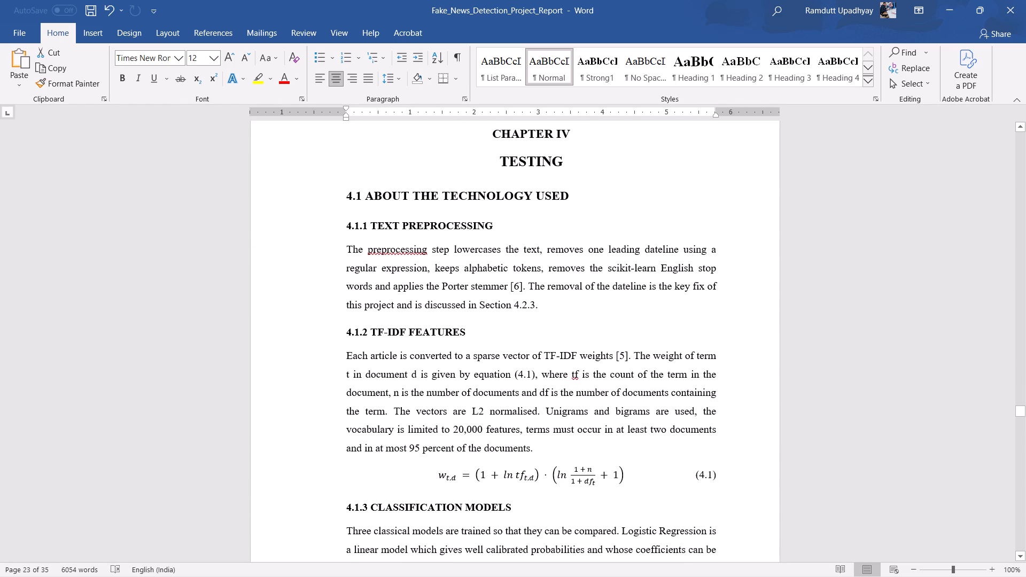
{"action": "left_click", "coordinate": [463, 432]}
{"action": "scroll", "coordinate": [463, 432], "scroll_direction": "down", "scroll_amount": 1}
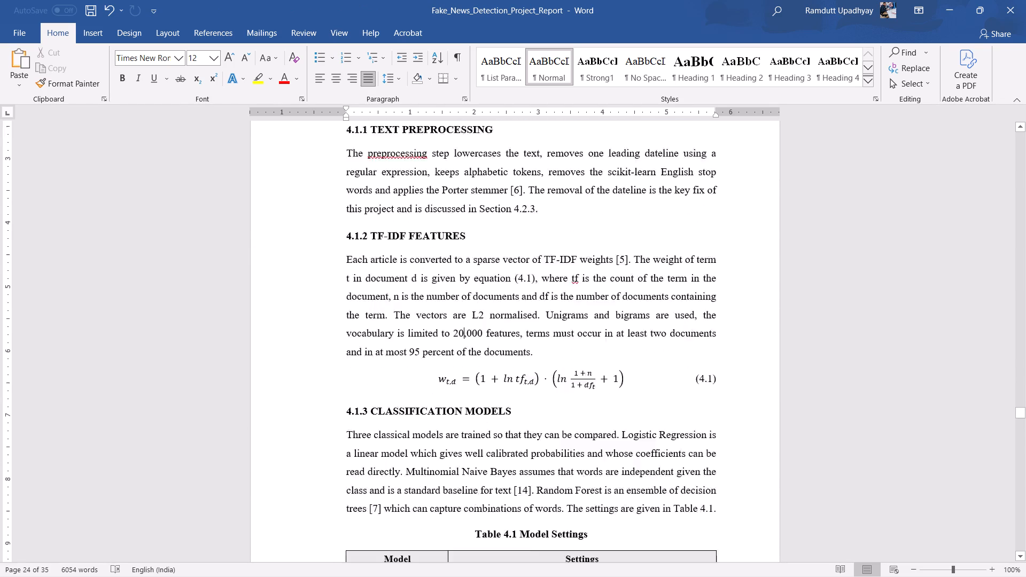
{"action": "scroll", "coordinate": [463, 432], "scroll_direction": "down", "scroll_amount": 1}
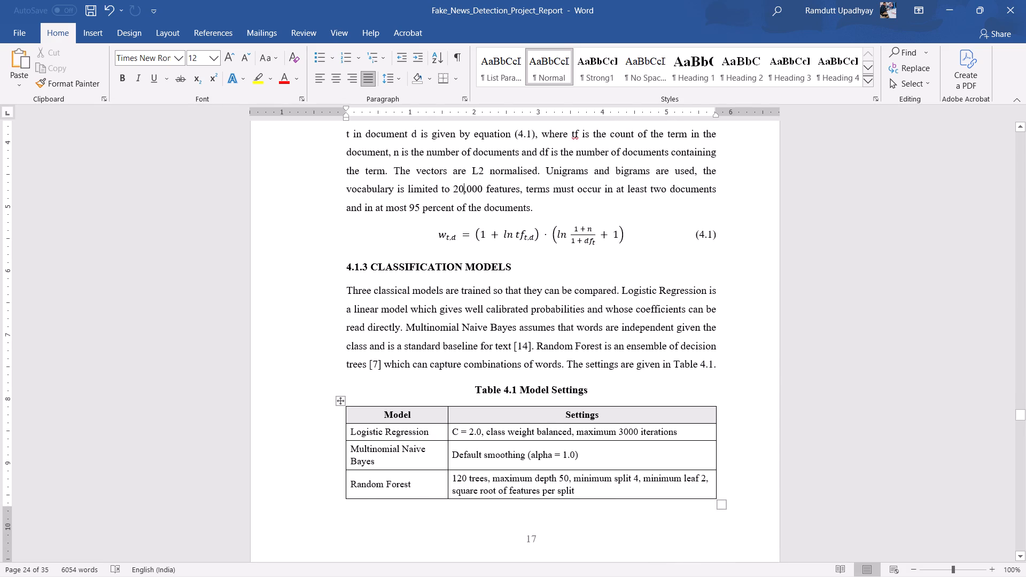
{"action": "scroll", "coordinate": [463, 432], "scroll_direction": "down", "scroll_amount": 6}
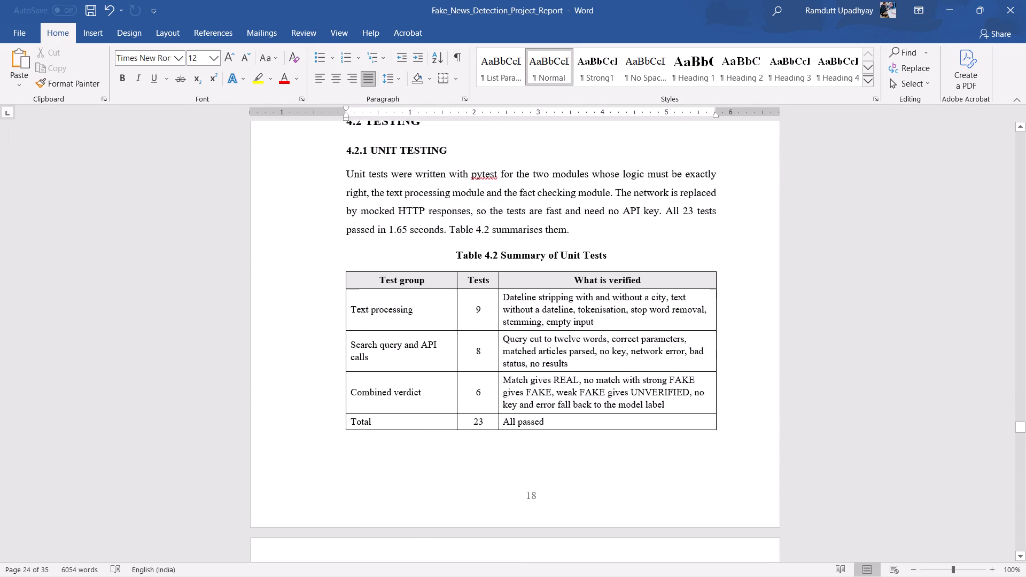
{"action": "scroll", "coordinate": [463, 432], "scroll_direction": "down", "scroll_amount": 4}
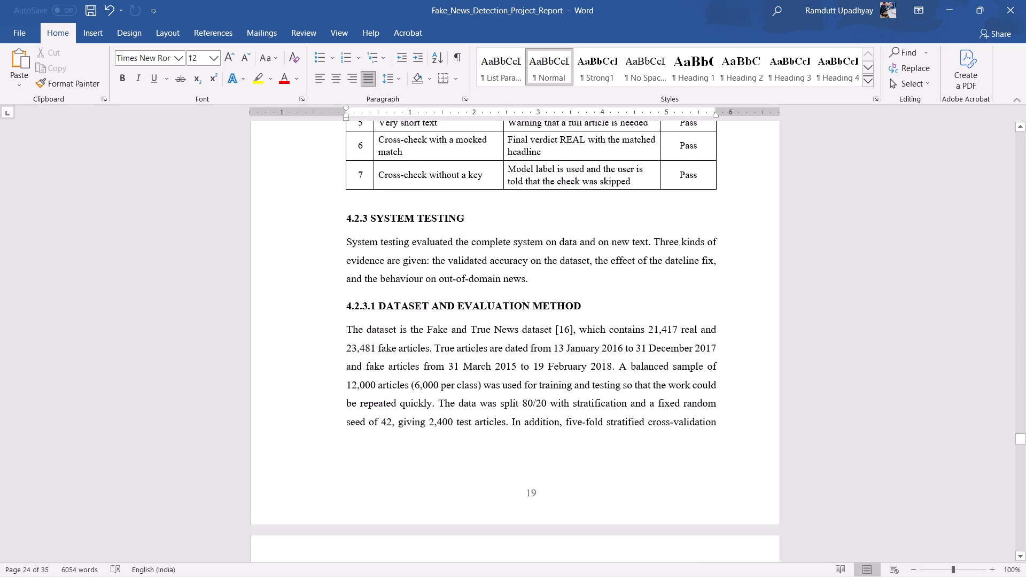
{"action": "scroll", "coordinate": [463, 432], "scroll_direction": "down", "scroll_amount": 3}
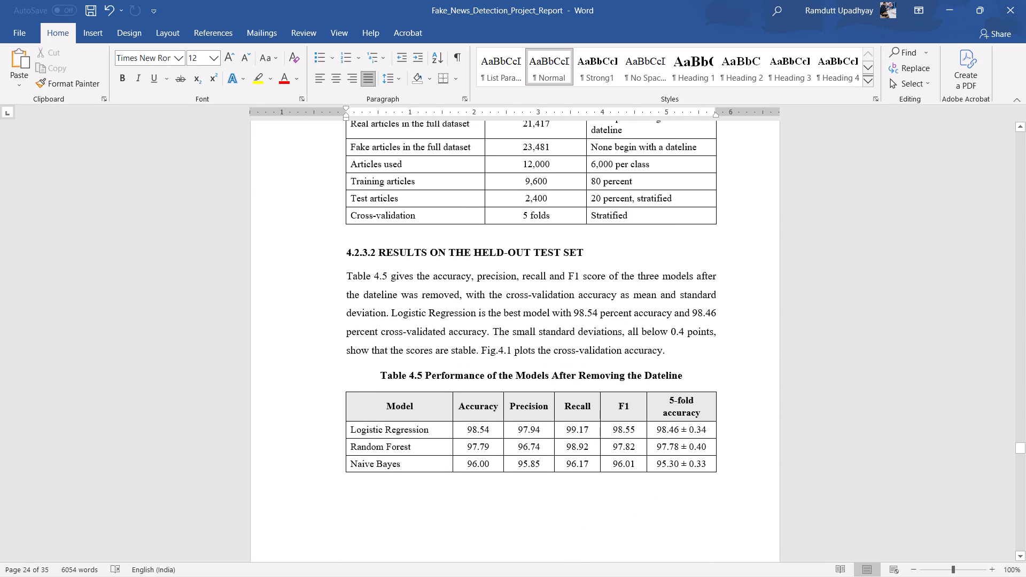
{"action": "scroll", "coordinate": [463, 432], "scroll_direction": "down", "scroll_amount": 1}
{"action": "scroll", "coordinate": [463, 432], "scroll_direction": "up", "scroll_amount": 1}
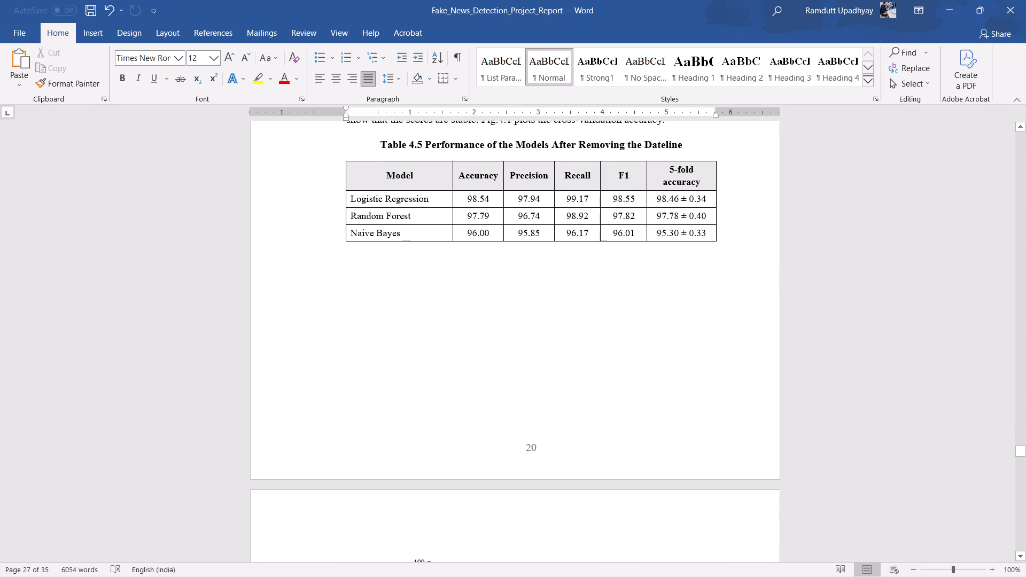
{"action": "scroll", "coordinate": [463, 432], "scroll_direction": "up", "scroll_amount": 2}
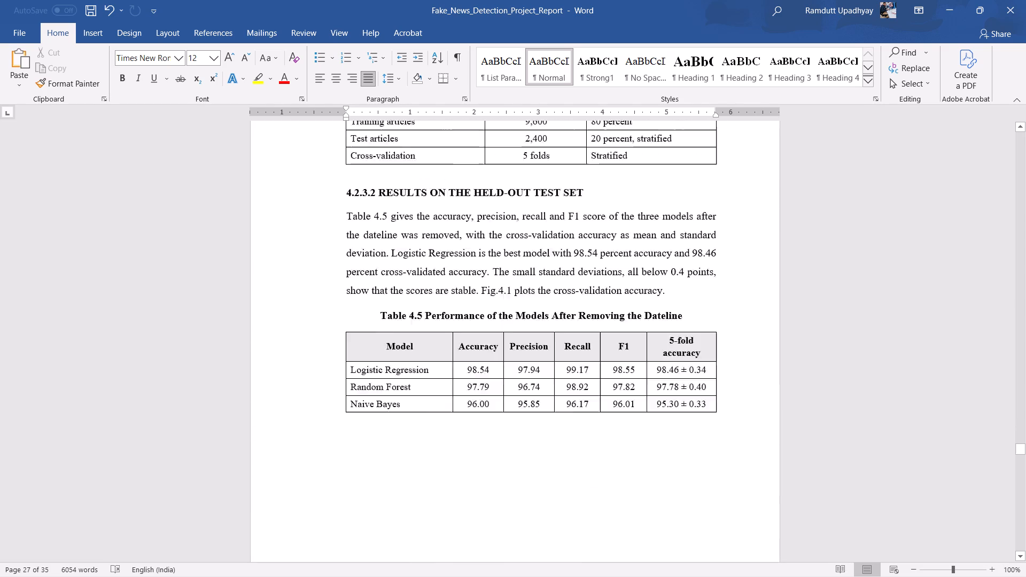
Resize Table 4.5 Performance of the Models After Removing the Dateline to taller rows and a width slightly narrower than the body text.
{"action": "scroll", "coordinate": [463, 434], "scroll_direction": "up", "scroll_amount": 1}
{"action": "scroll", "coordinate": [463, 434], "scroll_direction": "down", "scroll_amount": 1}
{"action": "scroll", "coordinate": [463, 434], "scroll_direction": "up", "scroll_amount": 1}
{"action": "scroll", "coordinate": [463, 434], "scroll_direction": "down", "scroll_amount": 2}
{"action": "scroll", "coordinate": [463, 434], "scroll_direction": "up", "scroll_amount": 1}
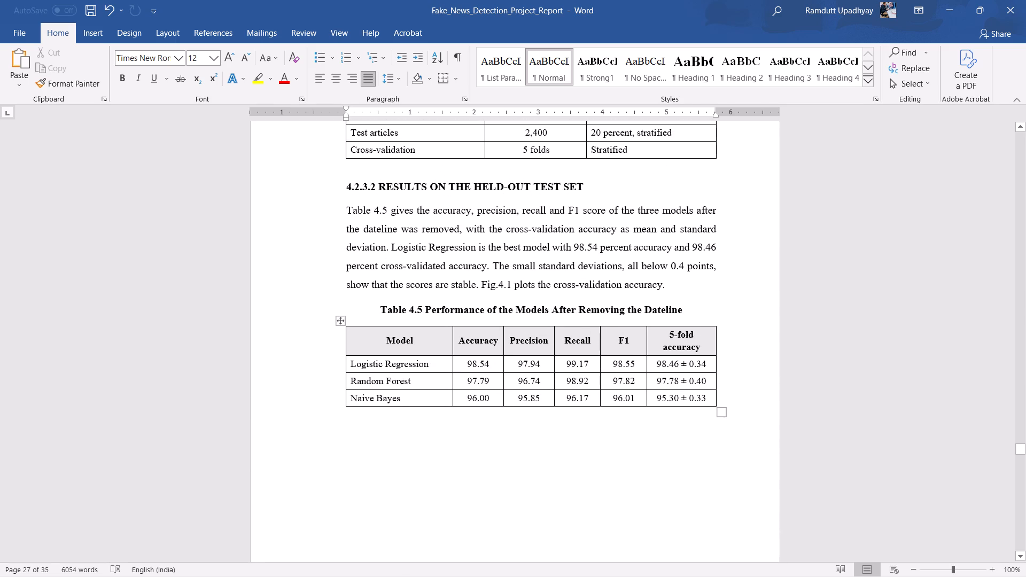
{"action": "left_click_drag", "start_coordinate": [718, 411], "coordinate": [725, 418]}
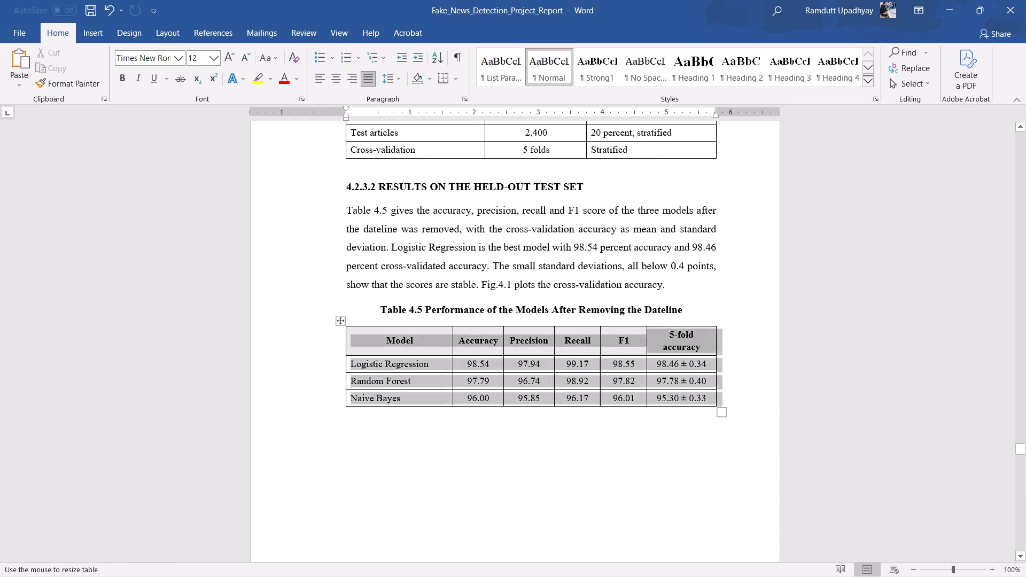
{"action": "left_click_drag", "start_coordinate": [725, 418], "coordinate": [714, 445]}
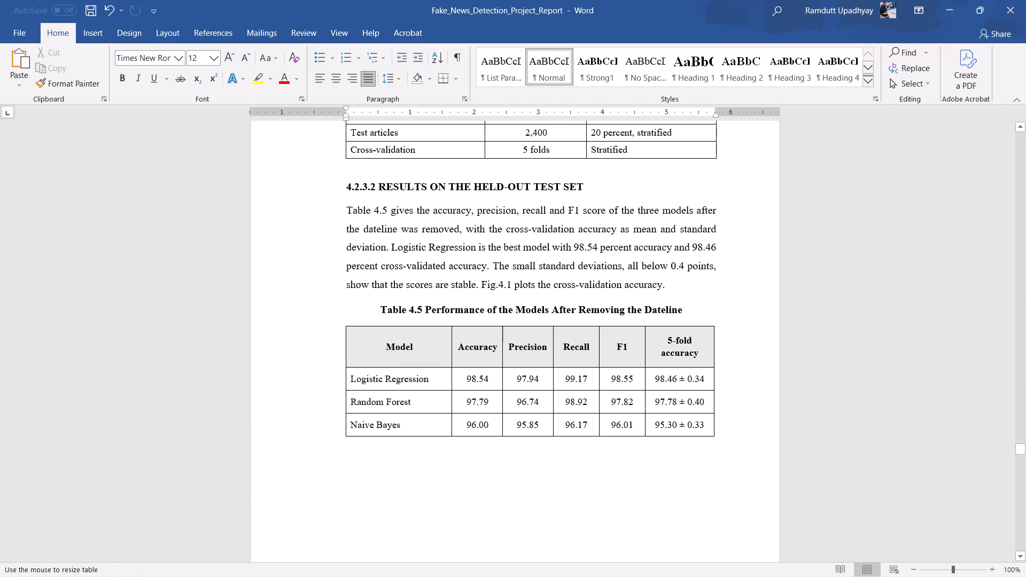
{"action": "left_click_drag", "start_coordinate": [714, 445], "coordinate": [713, 458]}
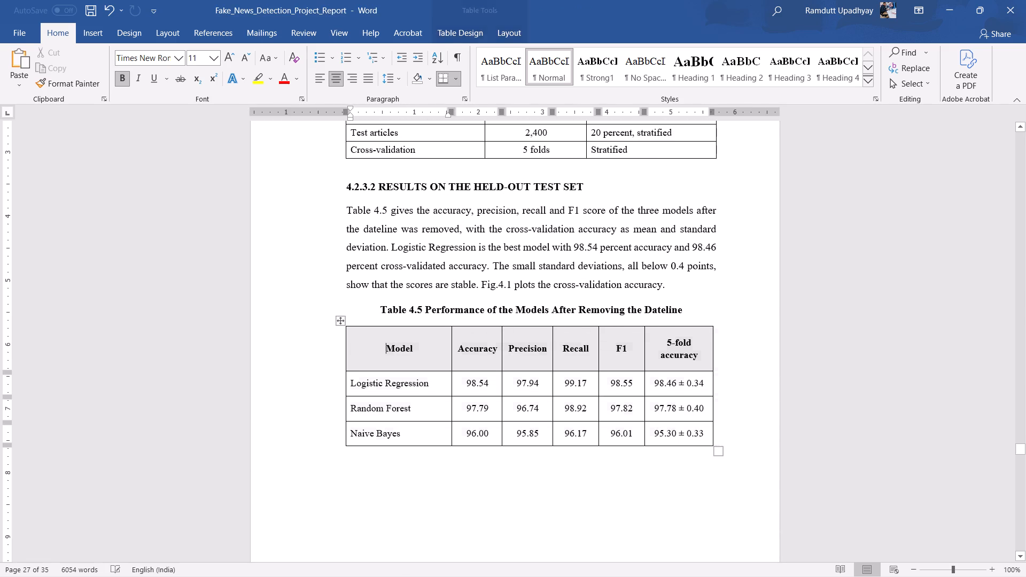
{"action": "left_click", "coordinate": [619, 510]}
Resize Table 4.4 Dataset Summary to taller rows, keeping it about as wide as the body text.
{"action": "scroll", "coordinate": [619, 510], "scroll_direction": "up", "scroll_amount": 2}
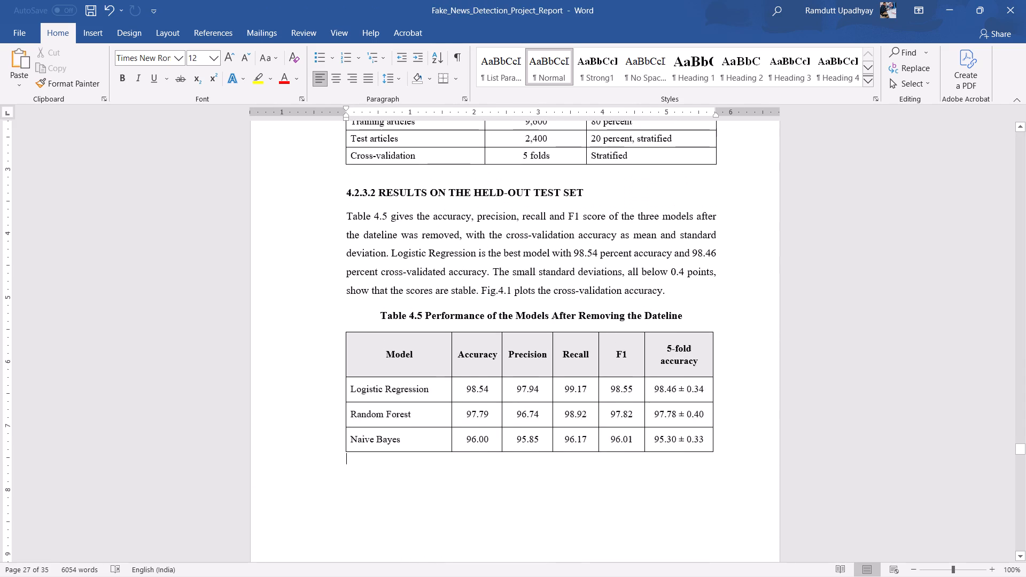
{"action": "scroll", "coordinate": [619, 510], "scroll_direction": "up", "scroll_amount": 1}
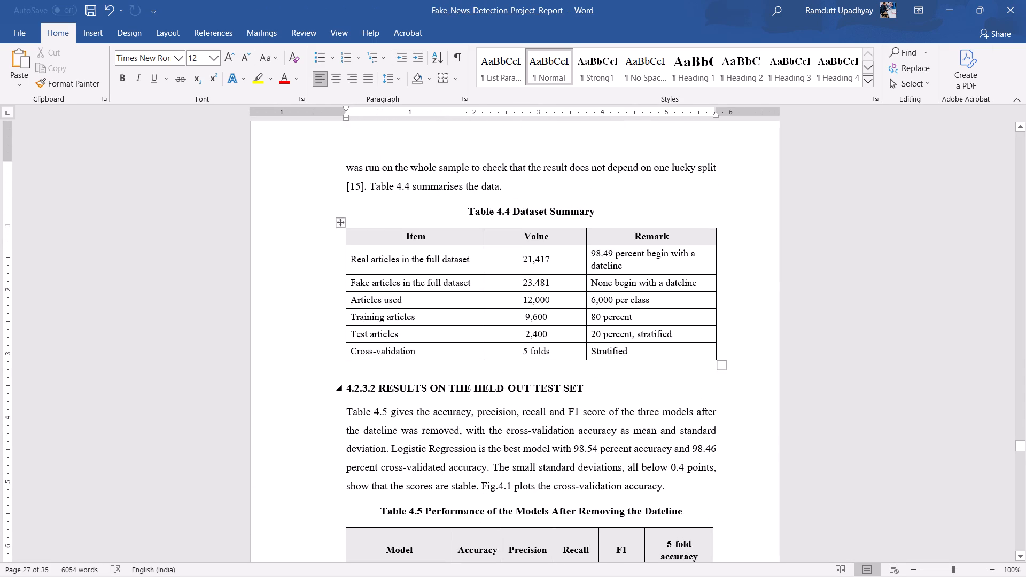
{"action": "left_click_drag", "start_coordinate": [721, 368], "coordinate": [721, 375]}
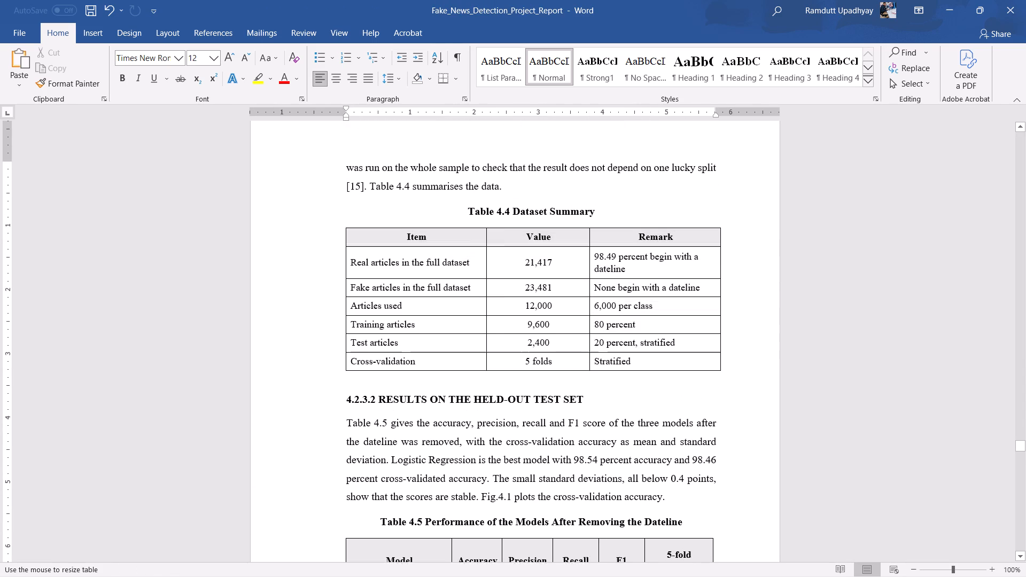
{"action": "left_click_drag", "start_coordinate": [721, 375], "coordinate": [718, 395]}
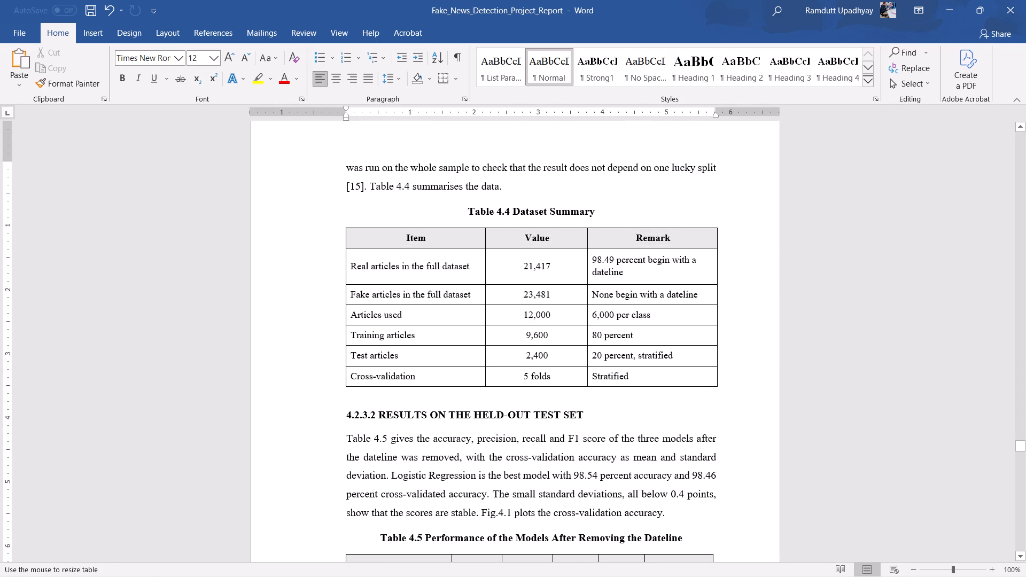
{"action": "left_click_drag", "start_coordinate": [718, 395], "coordinate": [718, 396]}
{"action": "scroll", "coordinate": [718, 396], "scroll_direction": "down", "scroll_amount": 5}
{"action": "scroll", "coordinate": [718, 396], "scroll_direction": "up", "scroll_amount": 5}
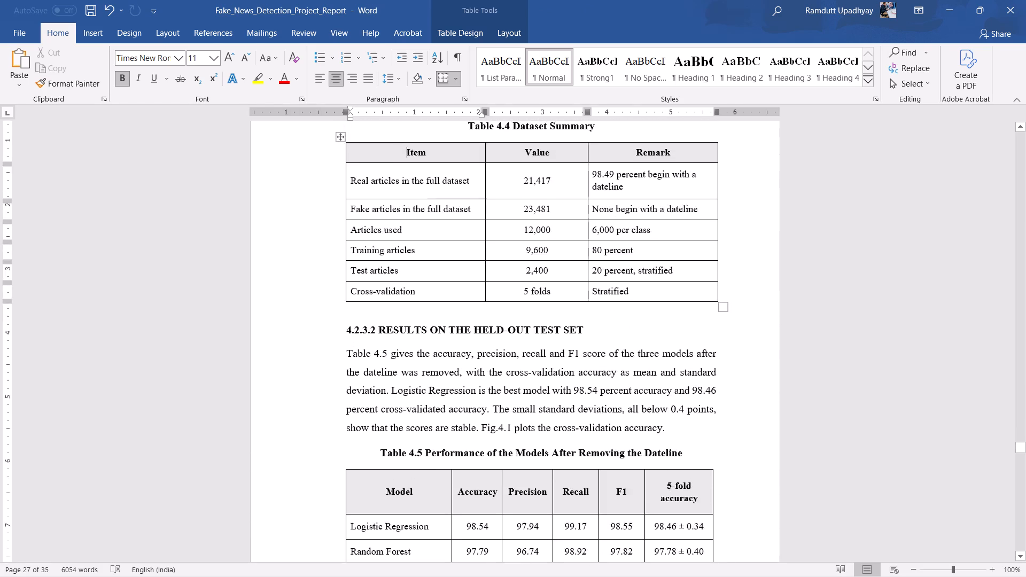
{"action": "scroll", "coordinate": [718, 396], "scroll_direction": "up", "scroll_amount": 1}
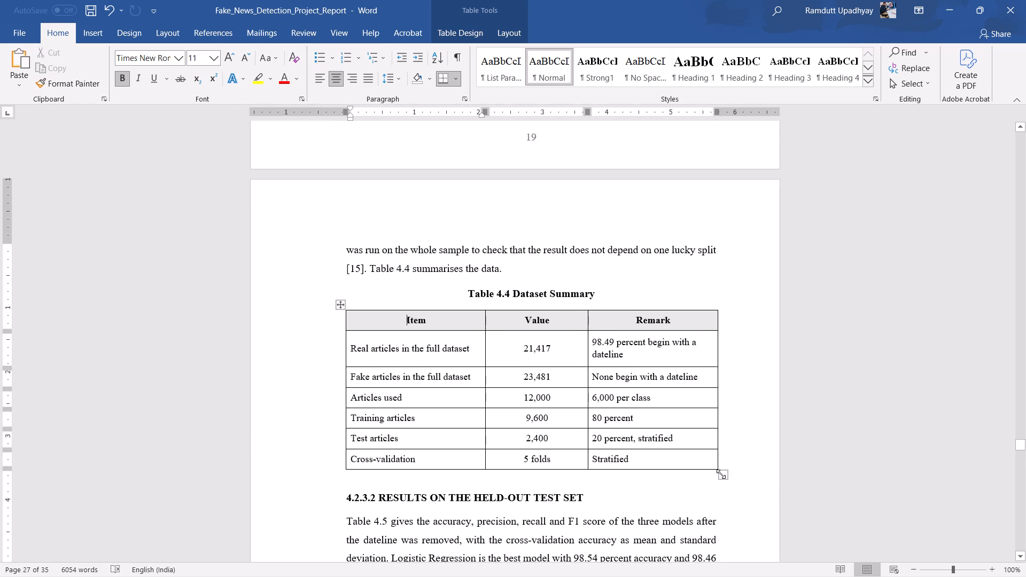
{"action": "left_click_drag", "start_coordinate": [721, 474], "coordinate": [716, 488]}
{"action": "scroll", "coordinate": [716, 488], "scroll_direction": "down", "scroll_amount": 4}
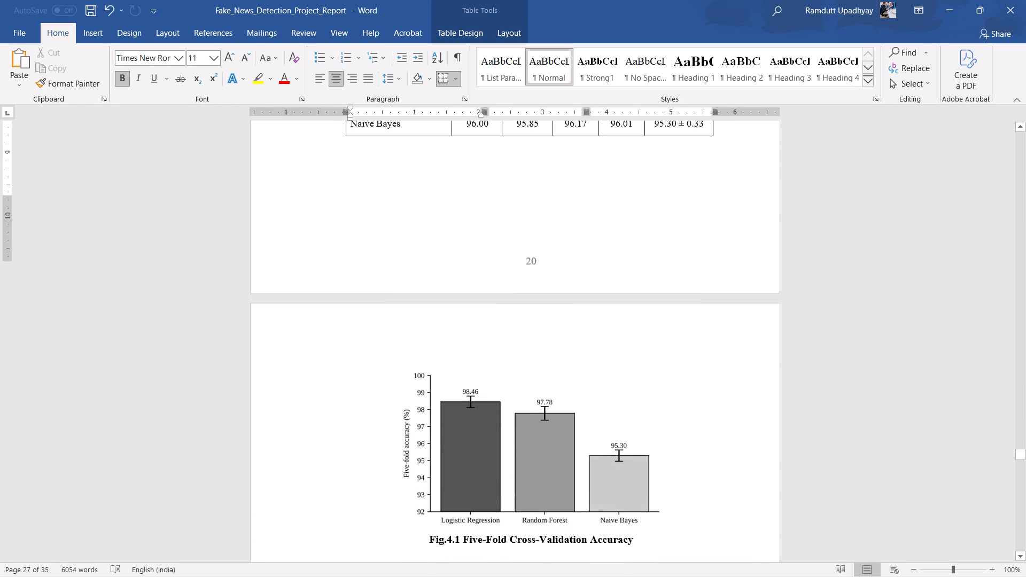
Resize Table 4.6 Confusion Matrices on the Test Set to taller rows and a width slightly beyond the body text.
{"action": "scroll", "coordinate": [716, 488], "scroll_direction": "down", "scroll_amount": 1}
{"action": "scroll", "coordinate": [716, 488], "scroll_direction": "up", "scroll_amount": 1}
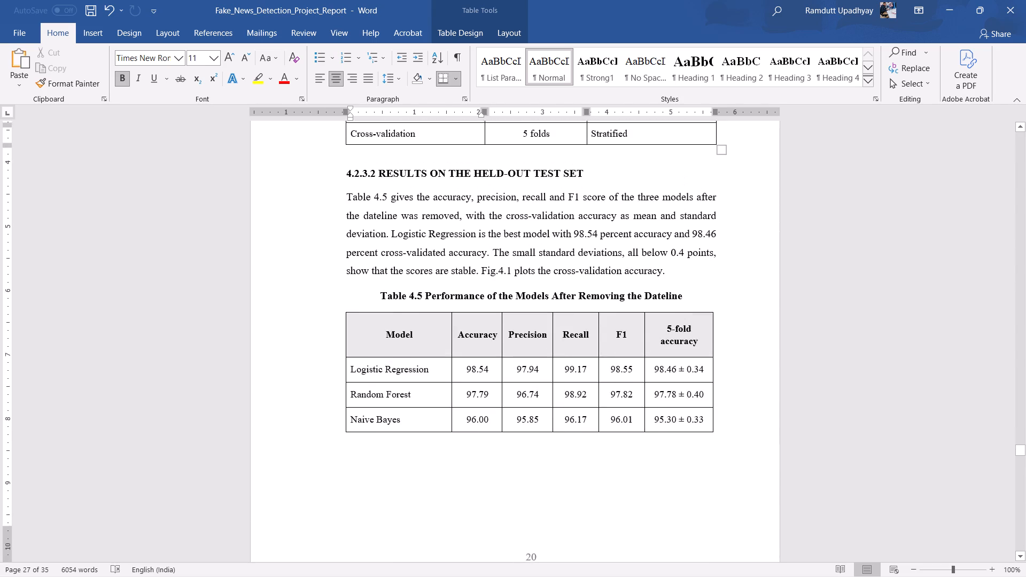
{"action": "scroll", "coordinate": [716, 488], "scroll_direction": "up", "scroll_amount": 1}
{"action": "scroll", "coordinate": [716, 488], "scroll_direction": "down", "scroll_amount": 2}
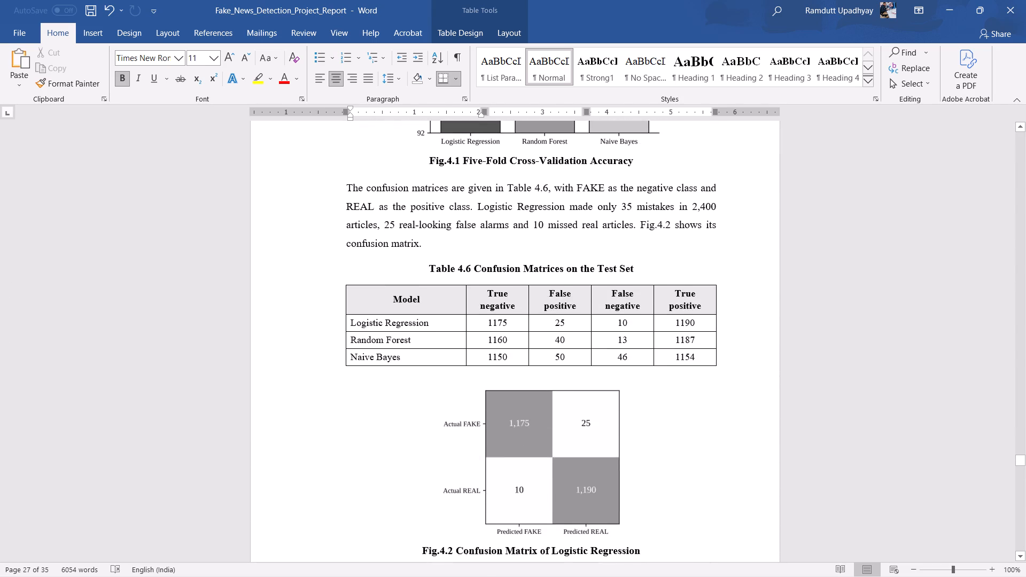
{"action": "scroll", "coordinate": [716, 488], "scroll_direction": "down", "scroll_amount": 1}
{"action": "scroll", "coordinate": [716, 488], "scroll_direction": "up", "scroll_amount": 3}
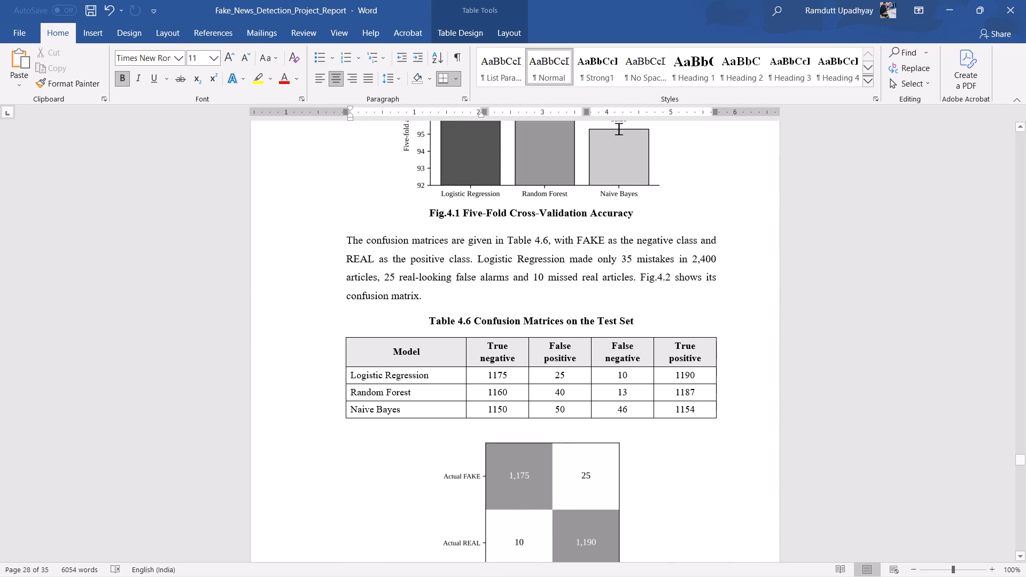
{"action": "left_click", "coordinate": [719, 421]}
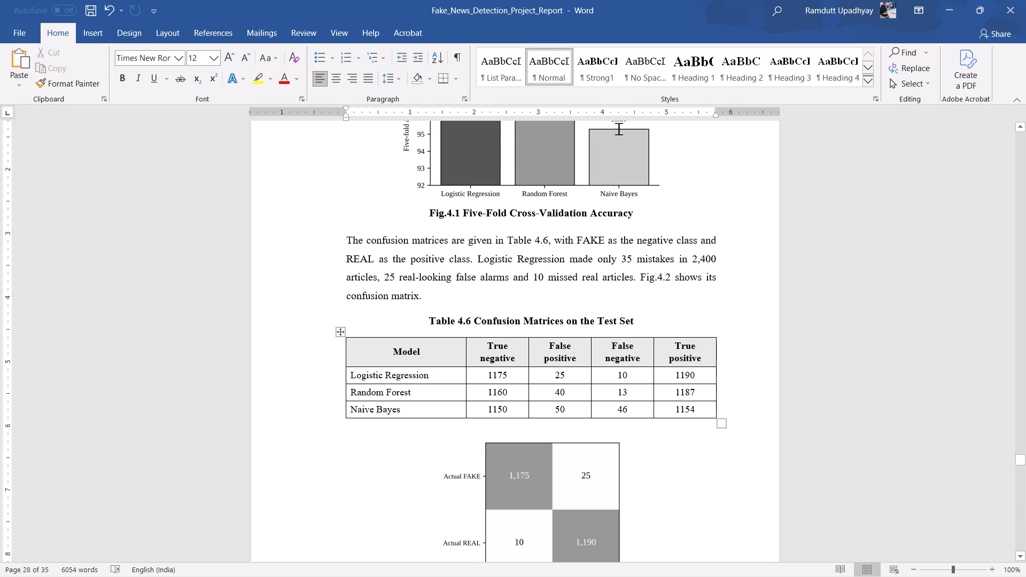
{"action": "left_click_drag", "start_coordinate": [721, 424], "coordinate": [720, 451]}
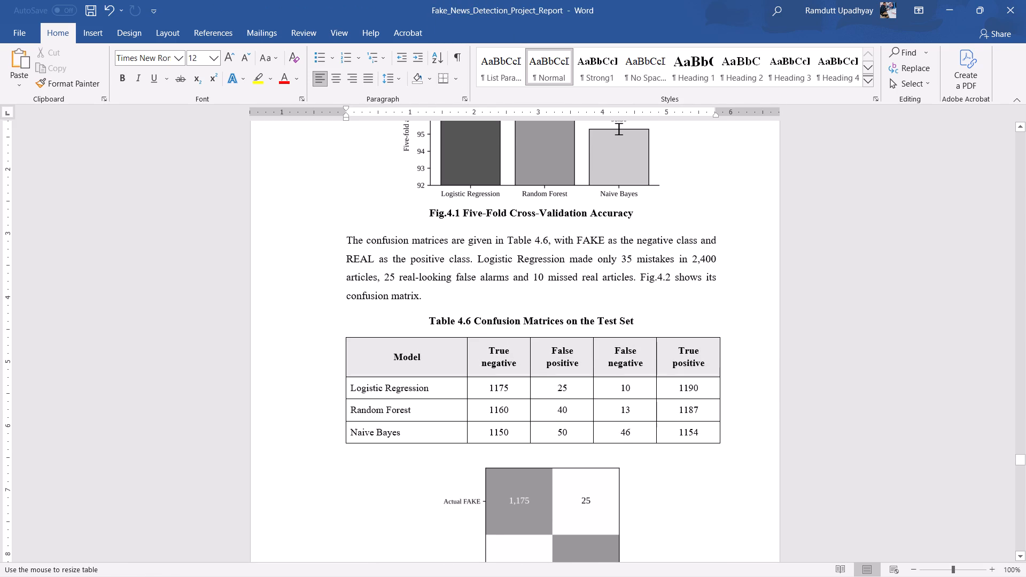
{"action": "left_click_drag", "start_coordinate": [720, 451], "coordinate": [720, 451]}
Resize Table 4.7 Accuracy With and Without the Dateline to taller rows and a width slightly beyond the body text.
{"action": "scroll", "coordinate": [720, 451], "scroll_direction": "down", "scroll_amount": 3}
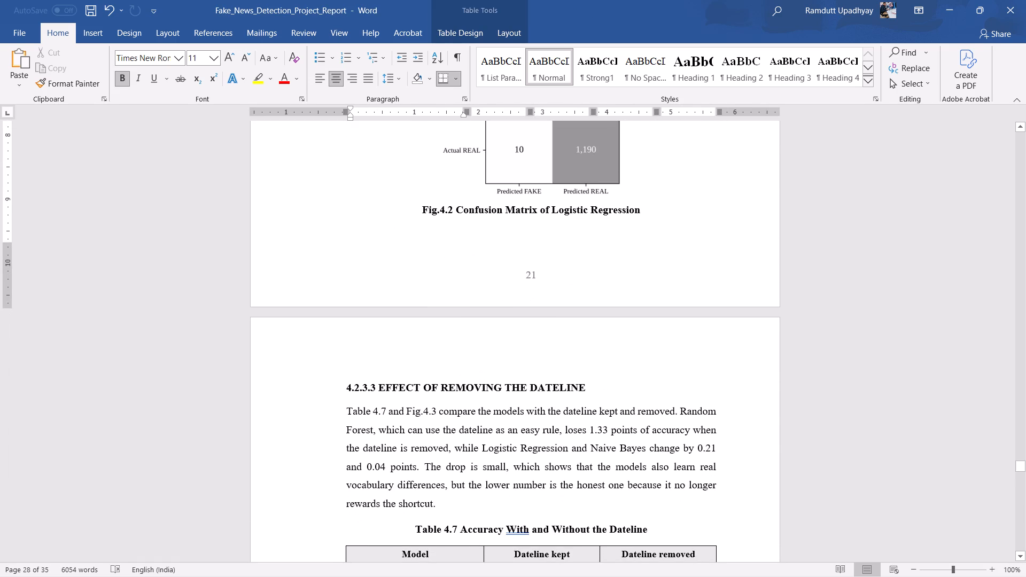
{"action": "scroll", "coordinate": [720, 451], "scroll_direction": "down", "scroll_amount": 3}
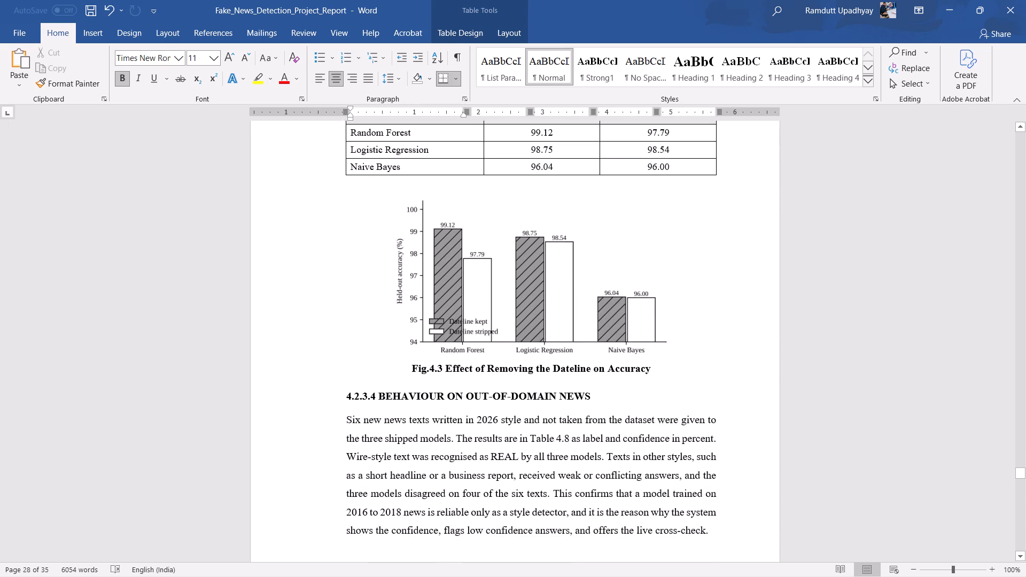
{"action": "scroll", "coordinate": [720, 451], "scroll_direction": "down", "scroll_amount": 1}
{"action": "scroll", "coordinate": [720, 451], "scroll_direction": "up", "scroll_amount": 3}
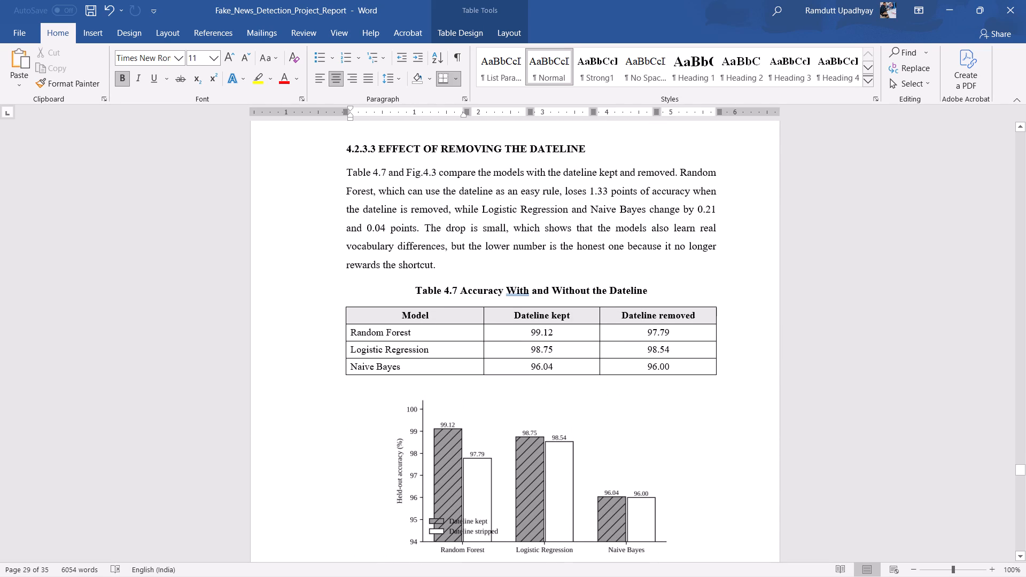
{"action": "left_click", "coordinate": [667, 389]}
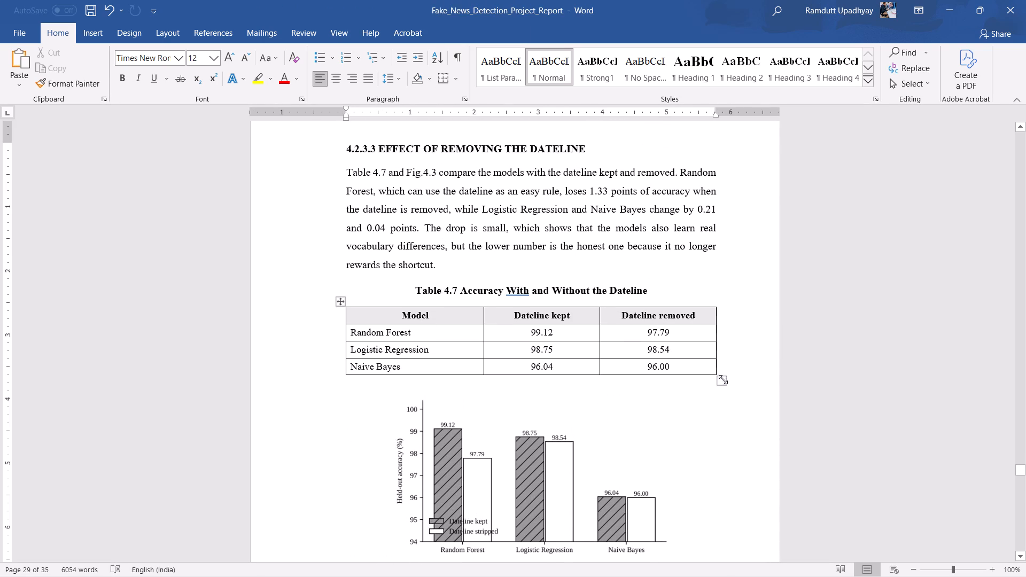
{"action": "left_click_drag", "start_coordinate": [720, 380], "coordinate": [719, 393]}
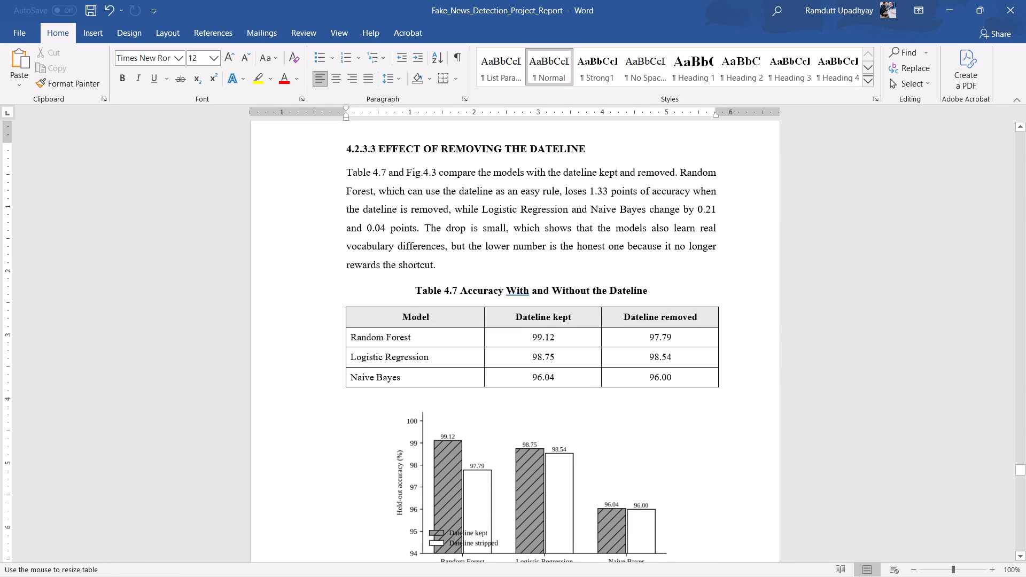
{"action": "left_click_drag", "start_coordinate": [719, 393], "coordinate": [720, 407]}
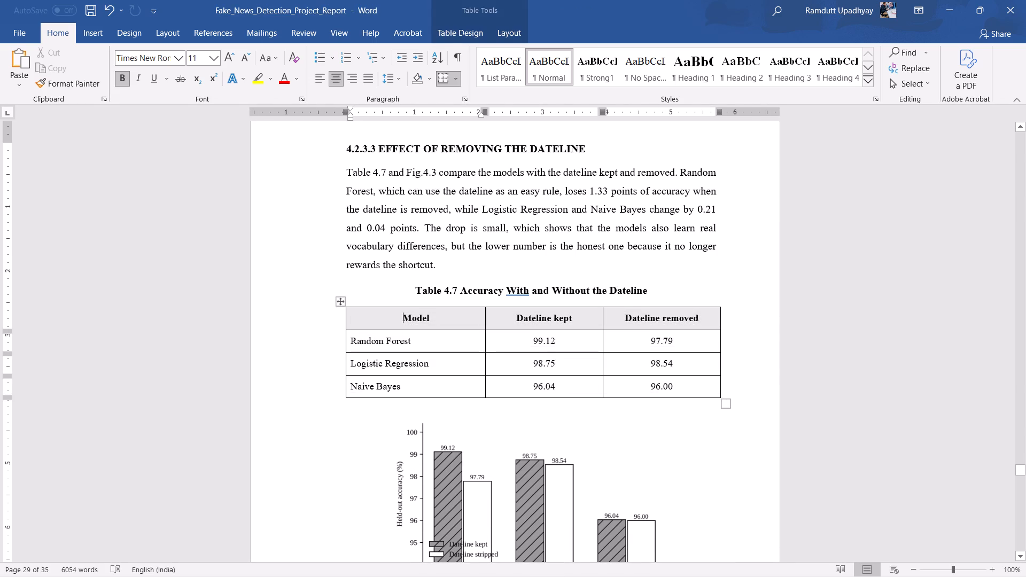
Resize Table 4.8 Output of the Models on New Text to taller rows and a width slightly narrower than the body text.
{"action": "scroll", "coordinate": [702, 422], "scroll_direction": "down", "scroll_amount": 4}
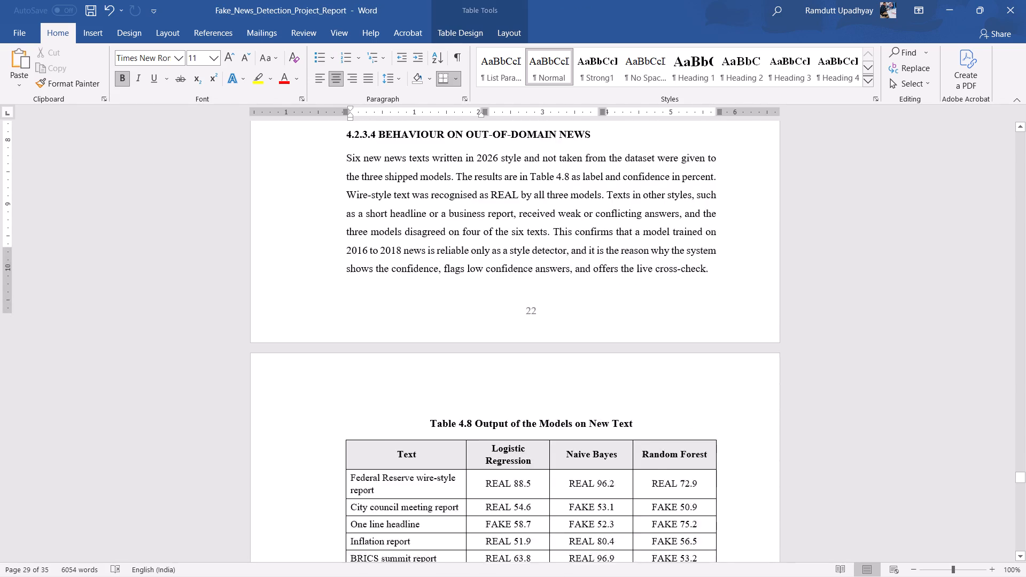
{"action": "scroll", "coordinate": [702, 422], "scroll_direction": "down", "scroll_amount": 2}
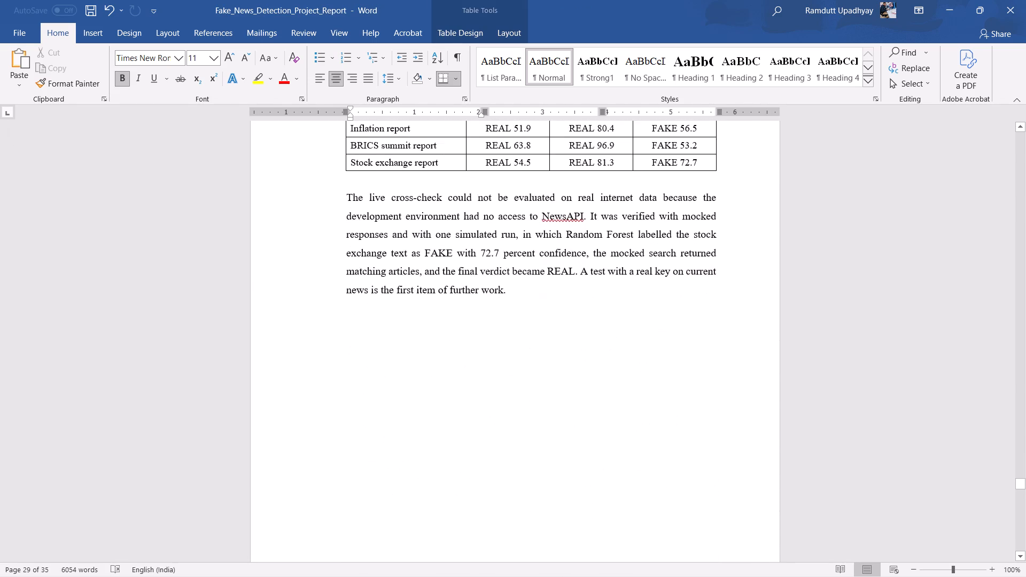
{"action": "left_click", "coordinate": [628, 254]}
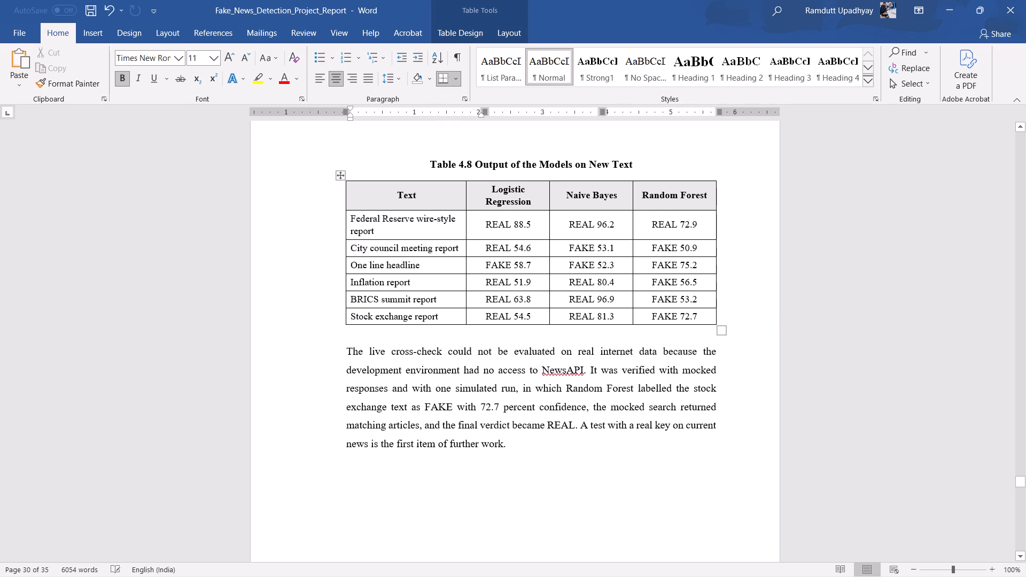
{"action": "left_click_drag", "start_coordinate": [721, 331], "coordinate": [712, 368]}
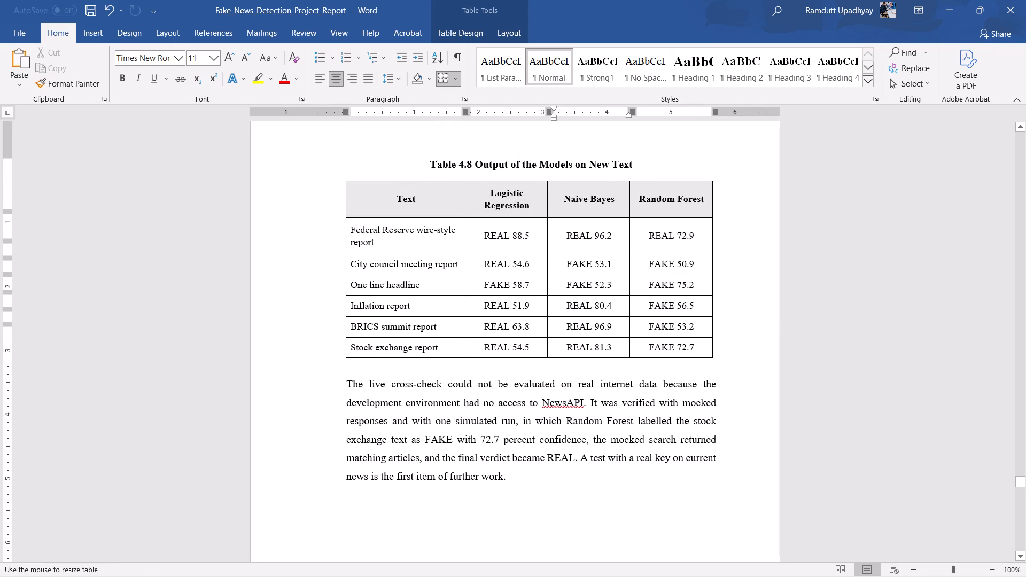
{"action": "left_click_drag", "start_coordinate": [712, 368], "coordinate": [711, 385]}
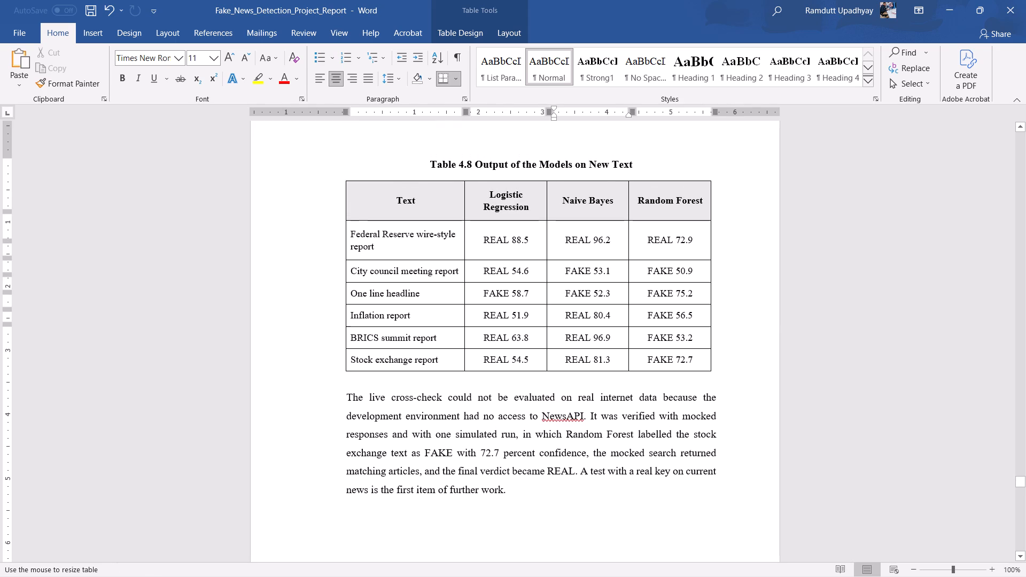
{"action": "left_click_drag", "start_coordinate": [711, 385], "coordinate": [711, 387]}
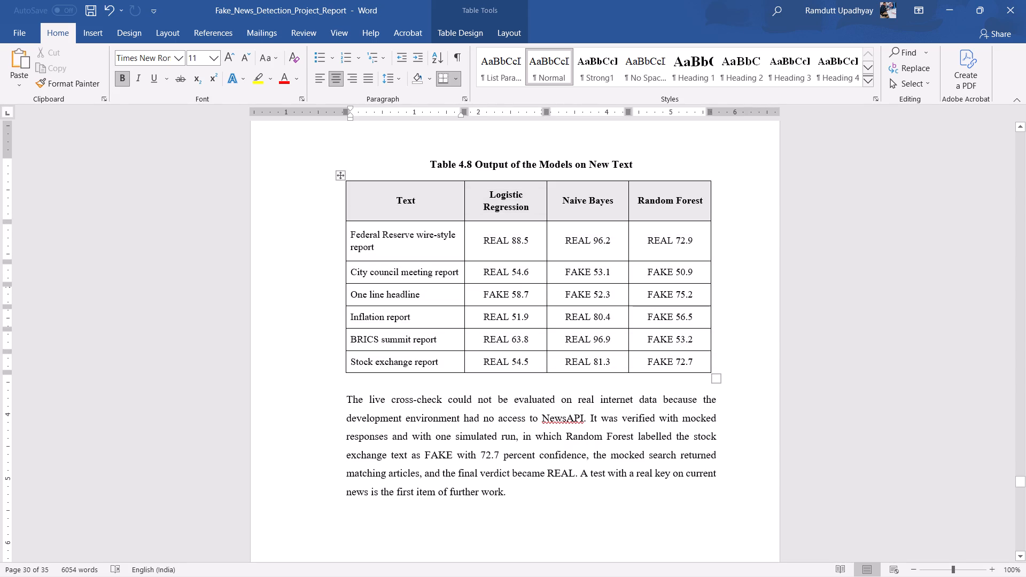
{"action": "left_click", "coordinate": [629, 537]}
Skim from the end of Chapter IV through Chapter V Advantages and Limitations, checking the page layout.
{"action": "scroll", "coordinate": [629, 537], "scroll_direction": "down", "scroll_amount": 1}
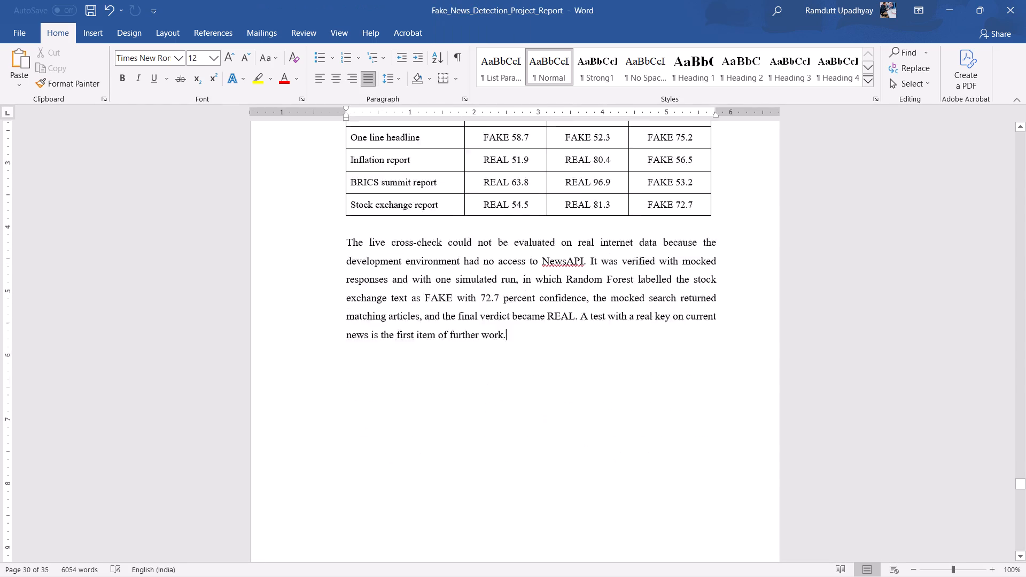
{"action": "scroll", "coordinate": [629, 537], "scroll_direction": "down", "scroll_amount": 3}
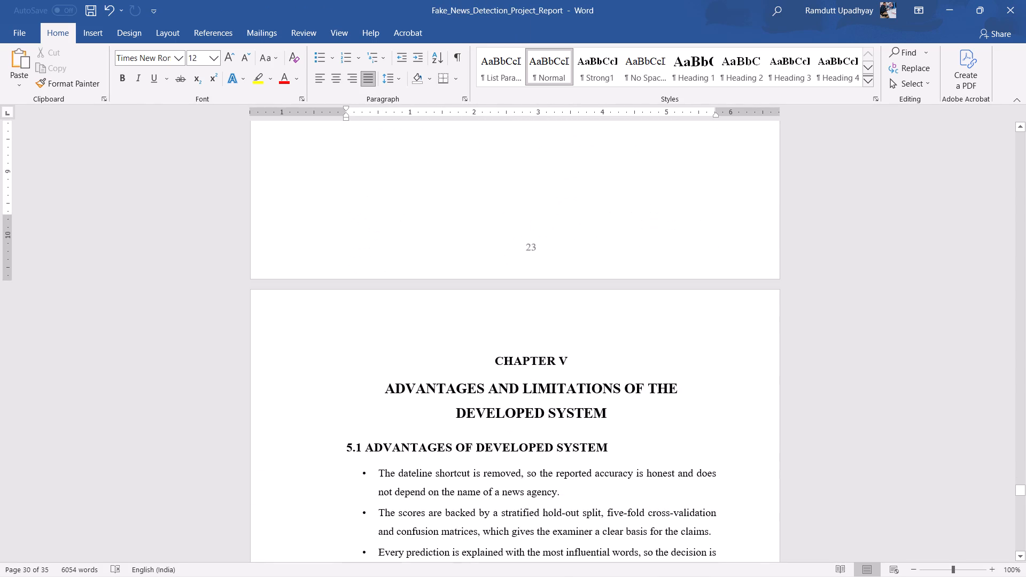
{"action": "scroll", "coordinate": [629, 537], "scroll_direction": "down", "scroll_amount": 4}
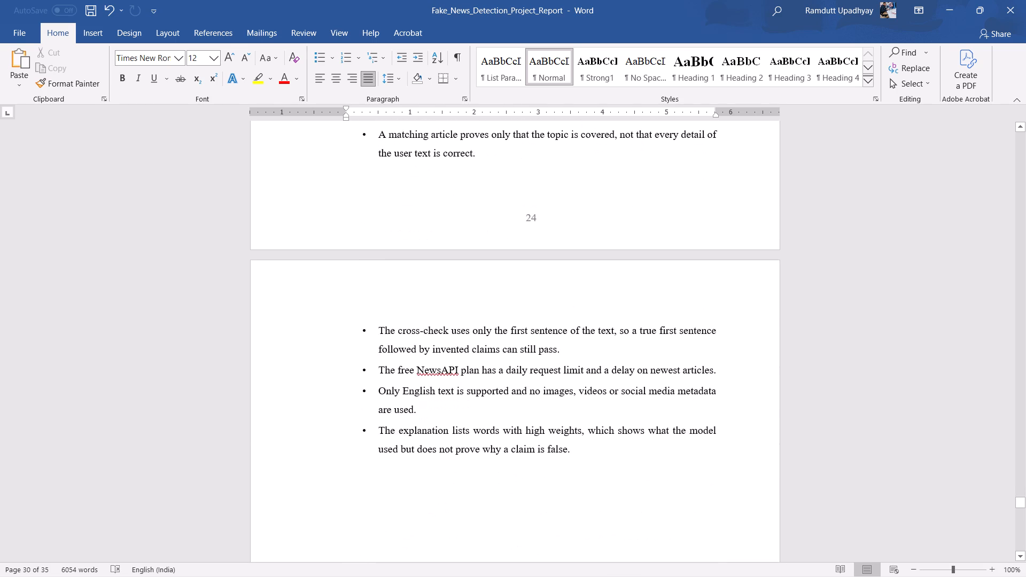
{"action": "scroll", "coordinate": [629, 537], "scroll_direction": "down", "scroll_amount": 3}
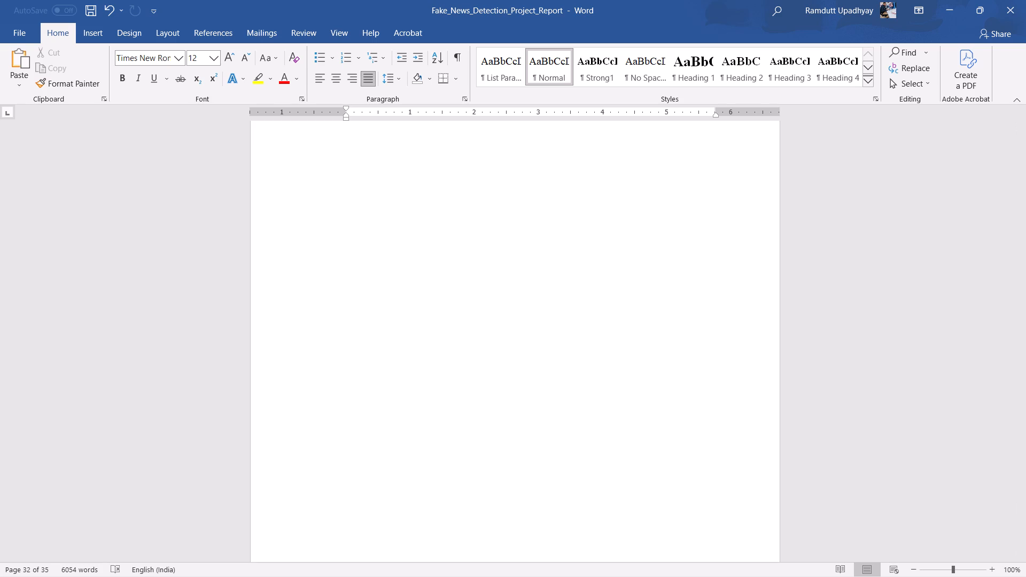
Look back through the report from Chapter V past Chapter IV Testing to the title page.
{"action": "scroll", "coordinate": [629, 537], "scroll_direction": "up", "scroll_amount": 1}
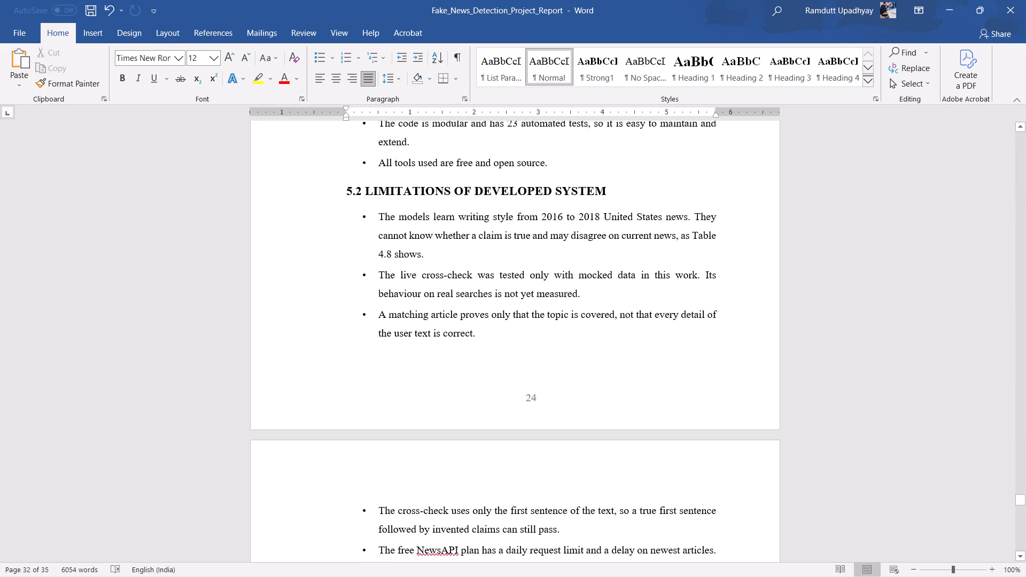
{"action": "scroll", "coordinate": [629, 537], "scroll_direction": "up", "scroll_amount": 1}
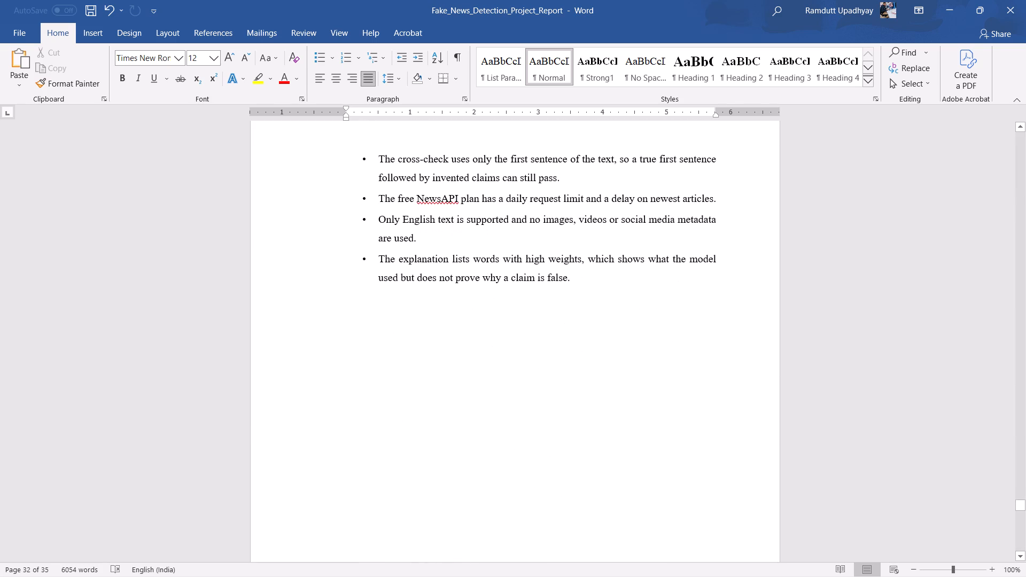
{"action": "scroll", "coordinate": [629, 537], "scroll_direction": "up", "scroll_amount": 19}
{"action": "scroll", "coordinate": [629, 537], "scroll_direction": "up", "scroll_amount": 8}
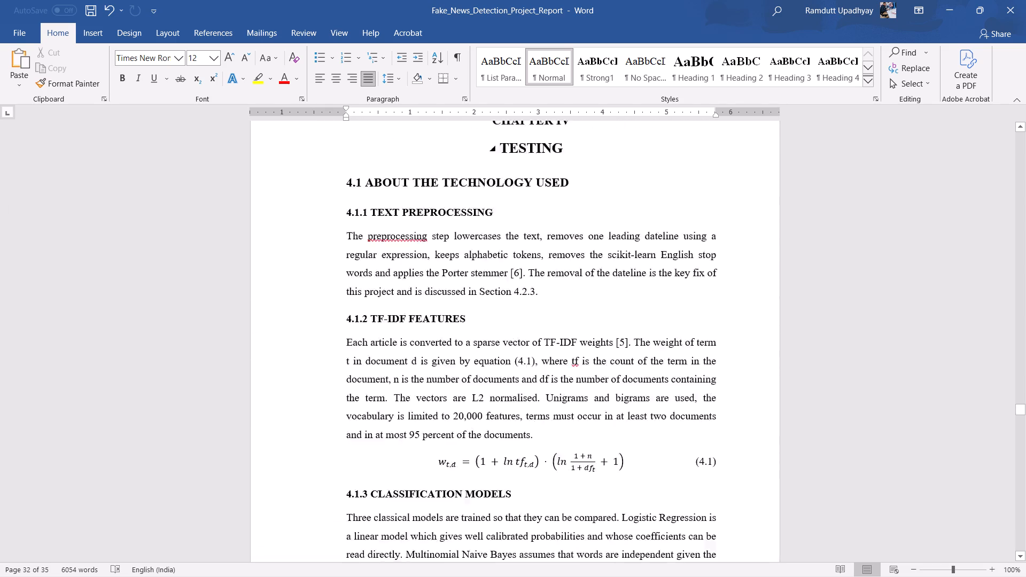
{"action": "scroll", "coordinate": [629, 537], "scroll_direction": "up", "scroll_amount": 9}
Lock the computer.
{"action": "key", "text": "super+l"}
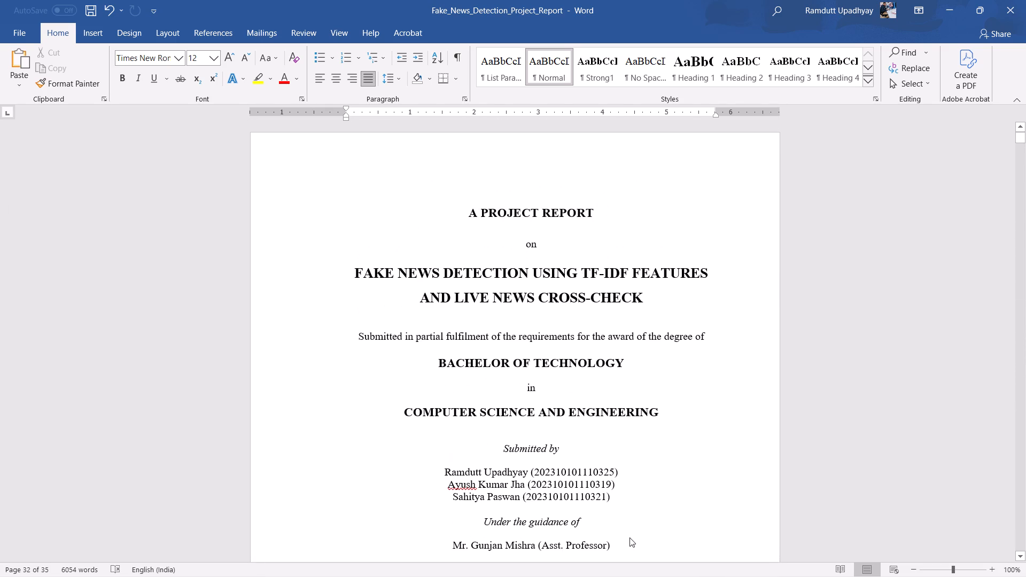